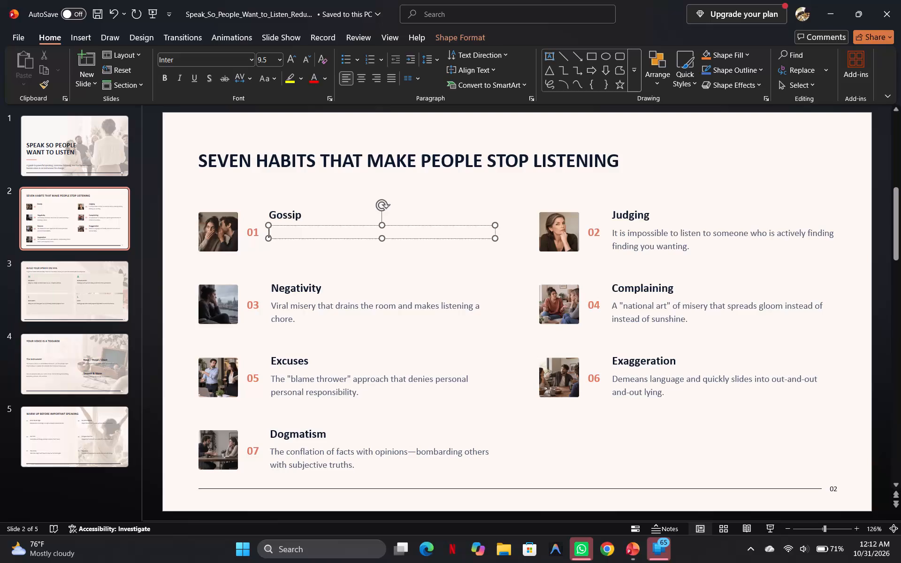
Enter "Talking badly about someone who is not present" as the Gossip description, ahead of the existing period.
{"action": "key", "text": "shift+t"}
{"action": "type", "text": "alking"}
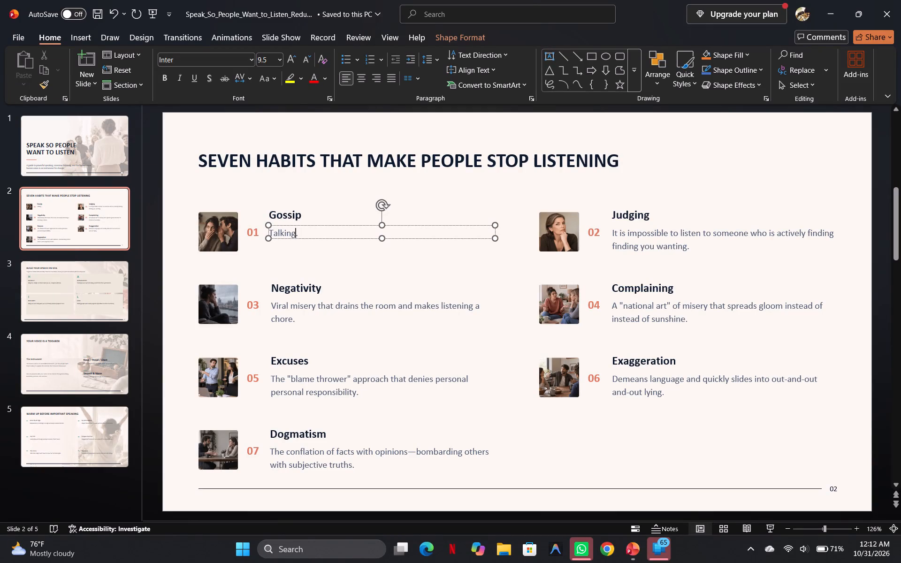
{"action": "key", "text": "space"}
{"action": "type", "text": "badly"}
{"action": "key", "text": "space"}
{"action": "type", "text": "about"}
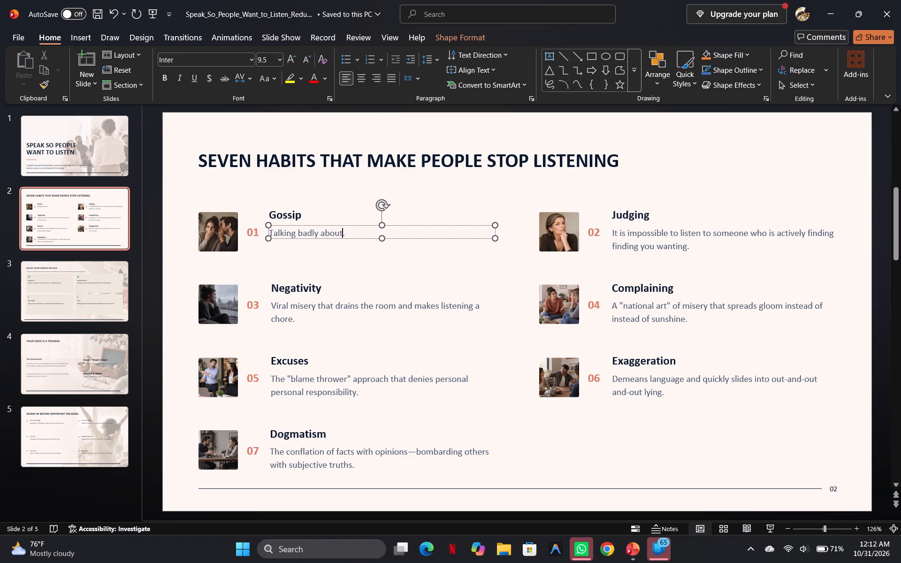
{"action": "key", "text": "space"}
{"action": "type", "text": "someone"}
{"action": "key", "text": "space"}
{"action": "type", "text": "who"}
{"action": "key", "text": "space"}
{"action": "type", "text": "is"}
{"action": "key", "text": "space"}
{"action": "type", "text": "not present"}
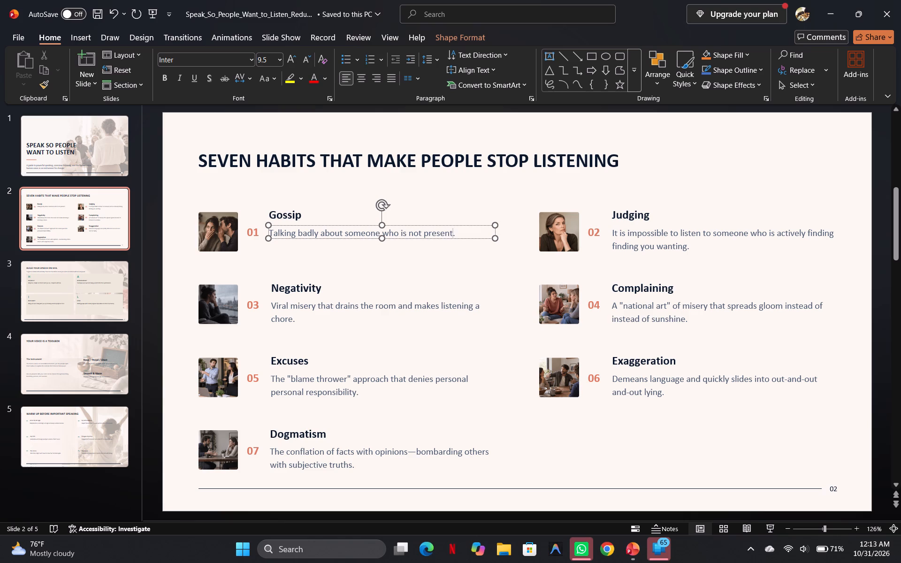
Replace the Judging description with "Making negative opinions about others without understanding them.".
{"action": "left_click", "coordinate": [654, 234]}
{"action": "left_click", "coordinate": [662, 249]}
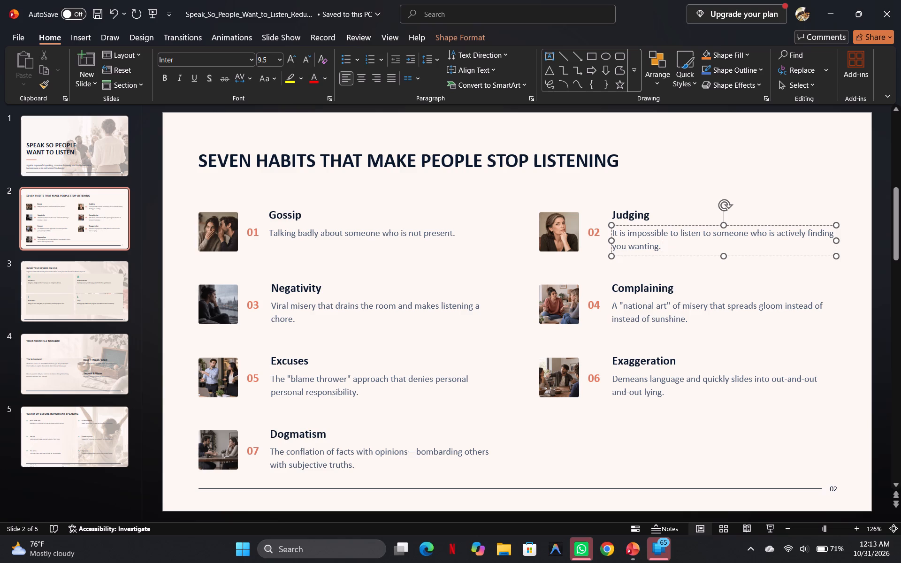
{"action": "key", "text": "BackSpace"}
{"action": "key", "text": "BackSpace"}
{"action": "key", "text": "BackSpace"}
{"action": "key", "text": "BackSpace"}
{"action": "key", "text": "BackSpace"}
{"action": "key", "text": "BackSpace"}
{"action": "key", "text": "BackSpace"}
{"action": "key", "text": "BackSpace"}
{"action": "key", "text": "BackSpace"}
{"action": "key", "text": "BackSpace"}
{"action": "key", "text": "BackSpace"}
{"action": "key", "text": "BackSpace"}
{"action": "key", "text": "BackSpace"}
{"action": "key", "text": "BackSpace"}
{"action": "key", "text": "BackSpace"}
{"action": "key", "text": "BackSpace"}
{"action": "key", "text": "BackSpace"}
{"action": "key", "text": "BackSpace"}
{"action": "key", "text": "BackSpace"}
{"action": "key", "text": "BackSpace"}
{"action": "key", "text": "BackSpace"}
{"action": "key", "text": "BackSpace"}
{"action": "key", "text": "BackSpace"}
{"action": "key", "text": "BackSpace"}
{"action": "key", "text": "BackSpace"}
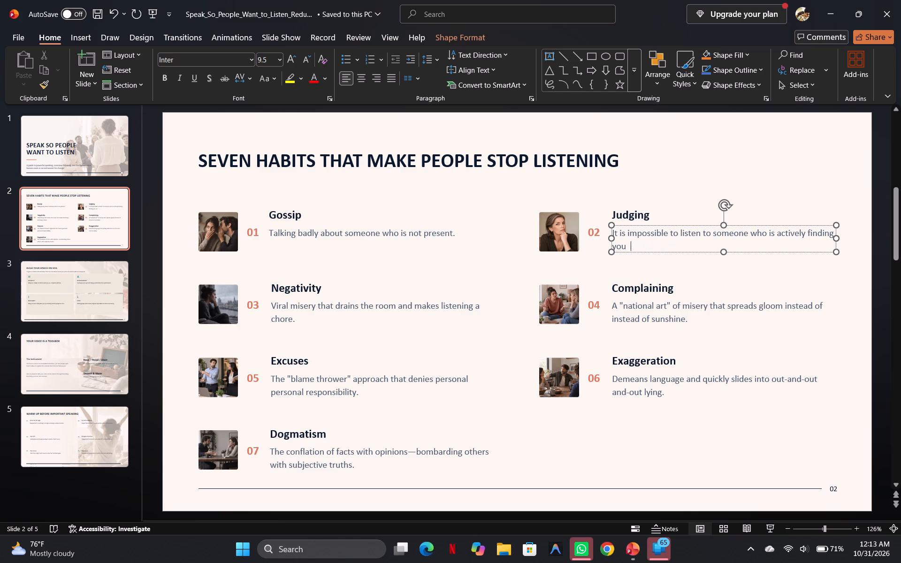
{"action": "key", "text": "BackSpace"}
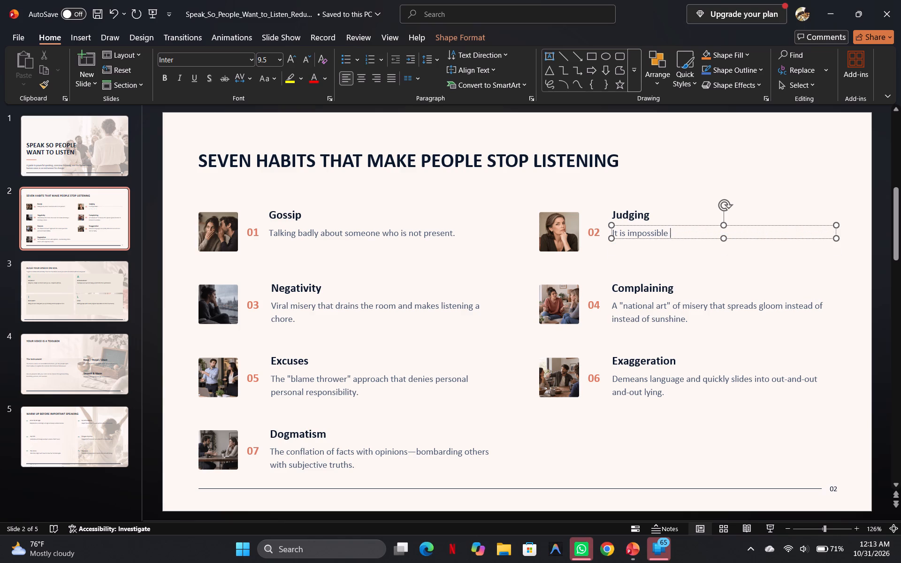
{"action": "key", "text": "BackSpace"}
{"action": "key", "text": "BackSpace"}
{"action": "key", "text": "BackSpace"}
{"action": "key", "text": "BackSpace"}
{"action": "key", "text": "BackSpace"}
{"action": "key", "text": "BackSpace"}
{"action": "key", "text": "BackSpace"}
{"action": "key", "text": "BackSpace"}
{"action": "key", "text": "BackSpace"}
{"action": "key", "text": "BackSpace"}
{"action": "key", "text": "BackSpace"}
{"action": "key", "text": "BackSpace"}
{"action": "key", "text": "BackSpace"}
{"action": "key", "text": "BackSpace"}
{"action": "key", "text": "BackSpace"}
{"action": "key", "text": "BackSpace"}
{"action": "key", "text": "BackSpace"}
{"action": "key", "text": "shift+m"}
{"action": "type", "text": "aking"}
{"action": "key", "text": "space"}
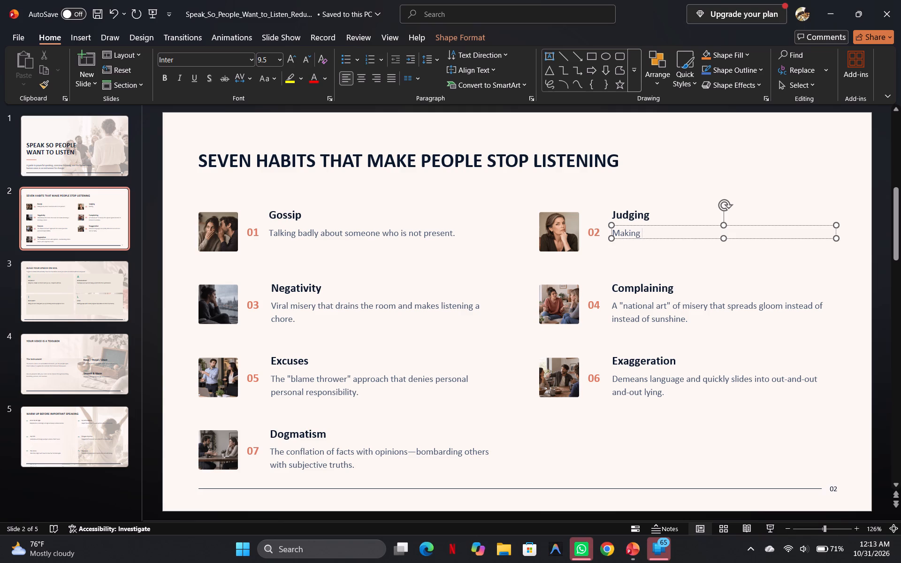
{"action": "type", "text": "negative"}
{"action": "key", "text": "space"}
{"action": "key", "text": "o"}
{"action": "type", "text": "pi"}
{"action": "type", "text": "nions"}
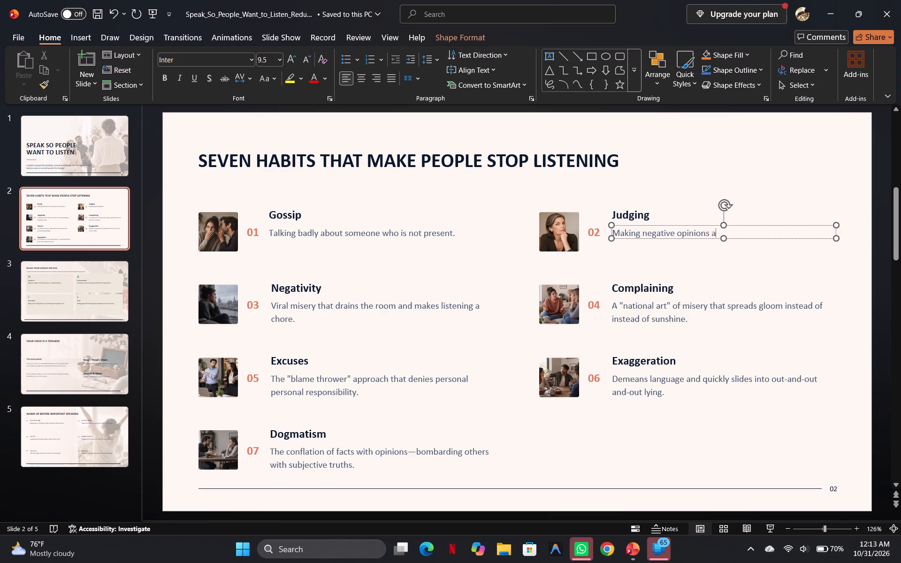
{"action": "key", "text": "b"}
{"action": "key", "text": "BackSpace"}
{"action": "type", "text": "bout"}
{"action": "key", "text": "BackSpace"}
{"action": "key", "text": "BackSpace"}
{"action": "key", "text": "BackSpace"}
{"action": "key", "text": "BackSpace"}
{"action": "key", "text": "BackSpace"}
{"action": "key", "text": "BackSpace"}
{"action": "type", "text": "about"}
{"action": "key", "text": "space"}
{"action": "type", "text": "others"}
{"action": "key", "text": "space"}
{"action": "type", "text": "without"}
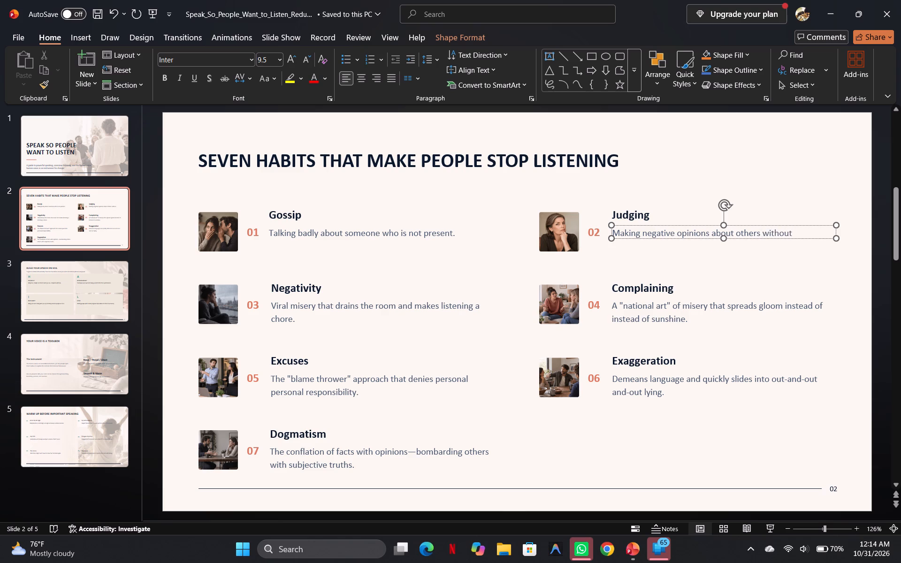
{"action": "key", "text": "space"}
{"action": "type", "text": "understandin"}
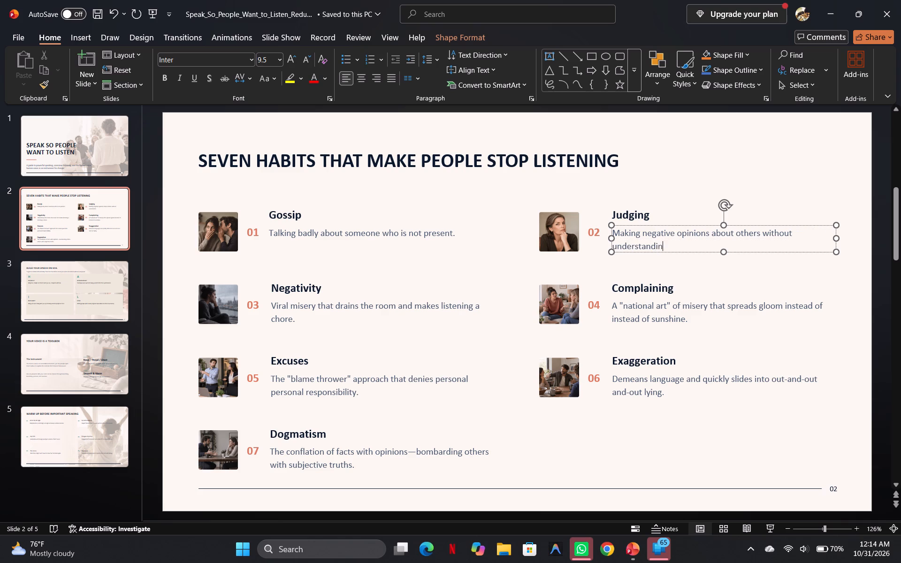
{"action": "type", "text": "g"}
{"action": "key", "text": "space"}
{"action": "type", "text": "the"}
{"action": "type", "text": "m."}
Replace the Negativity description with "Always finding problems instead of solutions", keeping the closing period.
{"action": "left_click", "coordinate": [292, 319]}
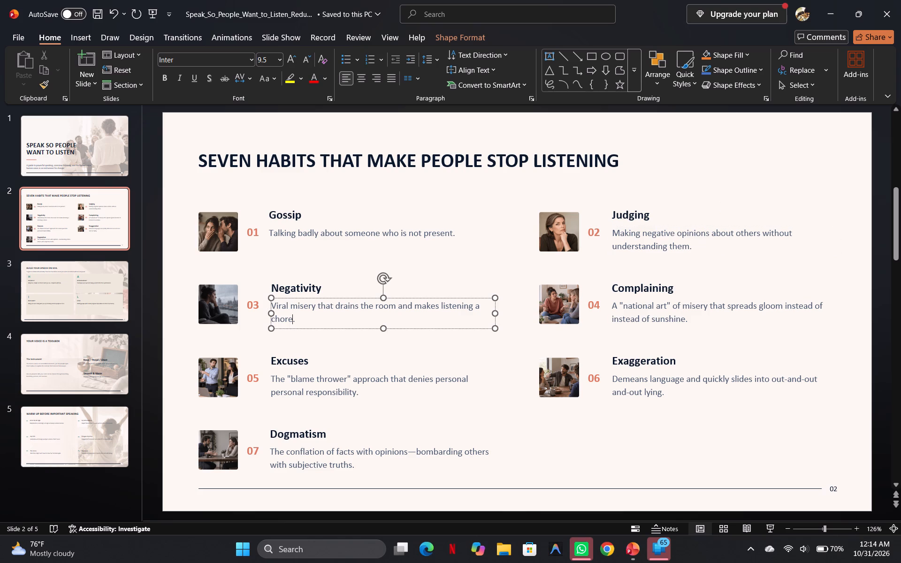
{"action": "key", "text": "BackSpace"}
{"action": "key", "text": "BackSpace"}
{"action": "key", "text": "BackSpace"}
{"action": "key", "text": "BackSpace"}
{"action": "key", "text": "BackSpace"}
{"action": "key", "text": "BackSpace"}
{"action": "key", "text": "BackSpace"}
{"action": "key", "text": "BackSpace"}
{"action": "key", "text": "BackSpace"}
{"action": "key", "text": "BackSpace"}
{"action": "key", "text": "BackSpace"}
{"action": "key", "text": "BackSpace"}
{"action": "key", "text": "BackSpace"}
{"action": "key", "text": "BackSpace"}
{"action": "key", "text": "BackSpace"}
{"action": "key", "text": "BackSpace"}
{"action": "key", "text": "BackSpace"}
{"action": "key", "text": "BackSpace"}
{"action": "key", "text": "BackSpace"}
{"action": "key", "text": "BackSpace"}
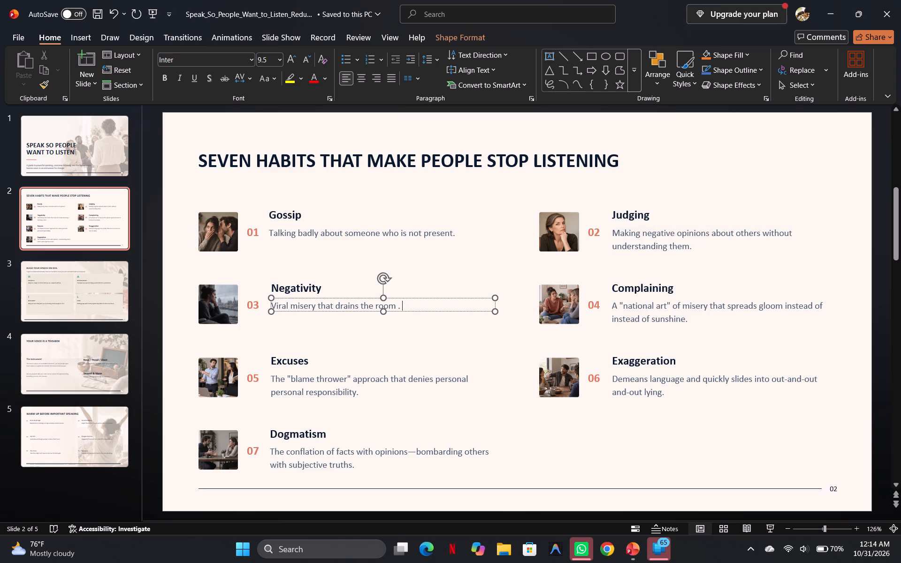
{"action": "key", "text": "BackSpace"}
{"action": "key", "text": "BackSpace"}
{"action": "key", "text": "BackSpace"}
{"action": "key", "text": "BackSpace"}
{"action": "key", "text": "BackSpace"}
{"action": "key", "text": "BackSpace"}
{"action": "key", "text": "BackSpace"}
{"action": "key", "text": "BackSpace"}
{"action": "key", "text": "BackSpace"}
{"action": "key", "text": "BackSpace"}
{"action": "key", "text": "BackSpace"}
{"action": "key", "text": "BackSpace"}
{"action": "key", "text": "BackSpace"}
{"action": "key", "text": "BackSpace"}
{"action": "key", "text": "BackSpace"}
{"action": "key", "text": "BackSpace"}
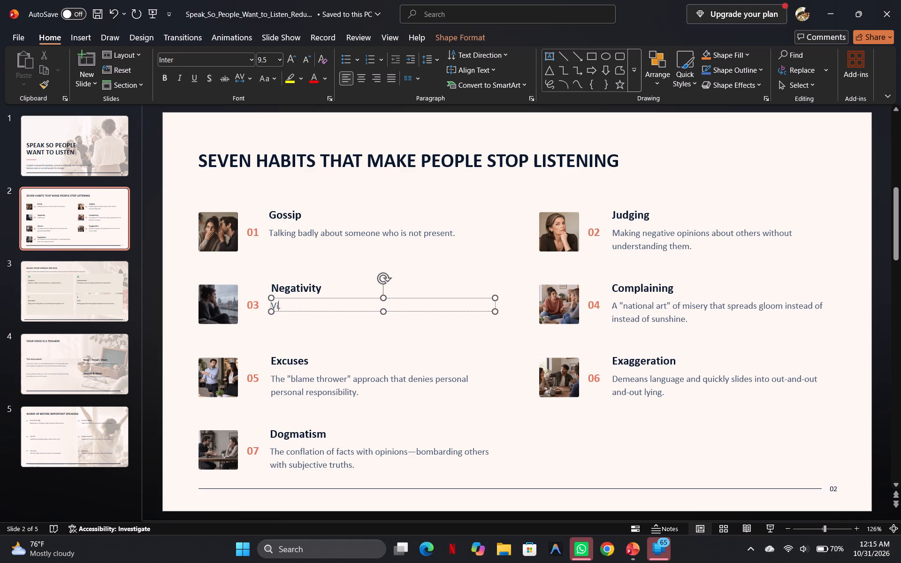
{"action": "key", "text": "BackSpace"}
{"action": "key", "text": "BackSpace"}
{"action": "key", "text": "shift+a"}
{"action": "key", "text": "l"}
{"action": "type", "text": "wa"}
{"action": "type", "text": "ys"}
{"action": "key", "text": "space"}
{"action": "type", "text": "finding"}
{"action": "key", "text": "space"}
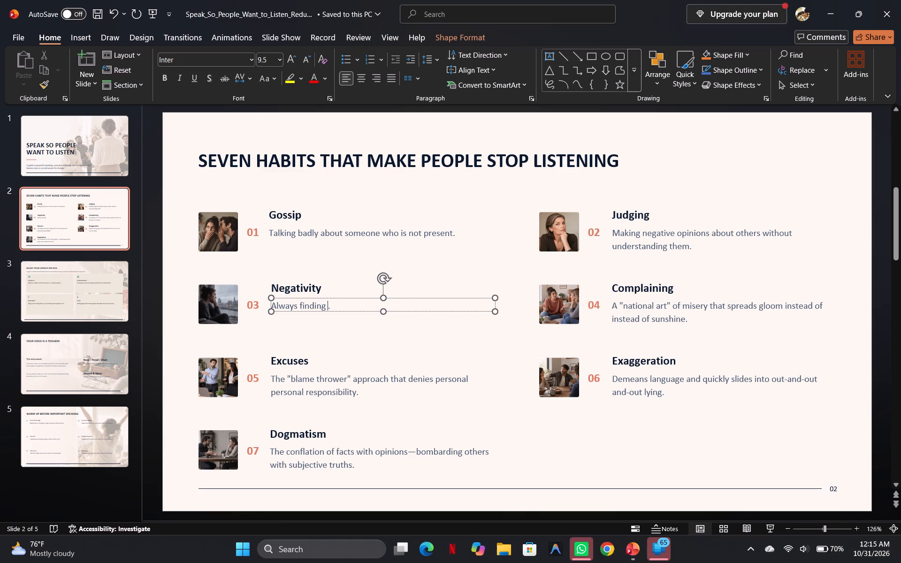
{"action": "type", "text": "problems"}
{"action": "key", "text": "space"}
{"action": "type", "text": "insted of"}
{"action": "key", "text": "space"}
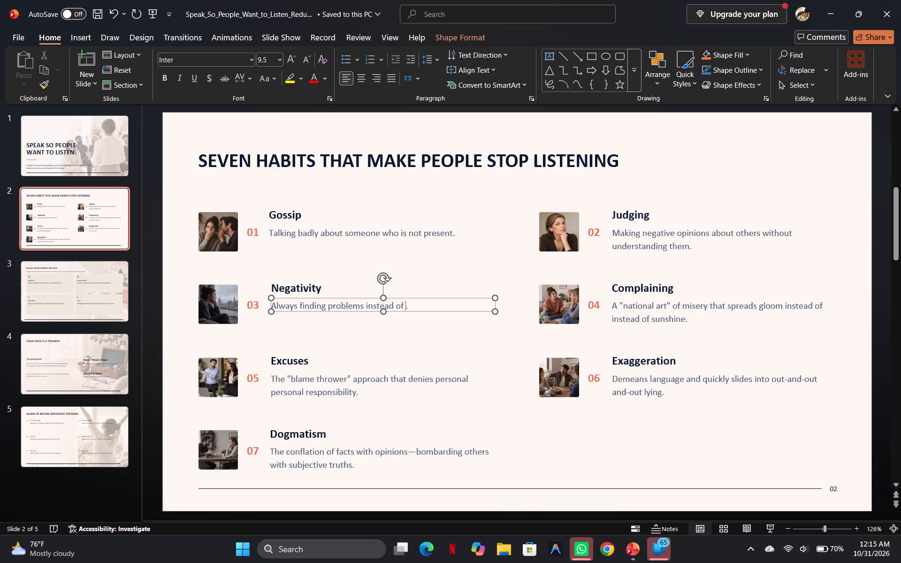
{"action": "type", "text": "solutions"}
Clear the Complaining description and start its replacement with "Always finding p".
{"action": "left_click", "coordinate": [681, 318]}
{"action": "key", "text": "BackSpace"}
{"action": "key", "text": "BackSpace"}
{"action": "key", "text": "BackSpace"}
{"action": "key", "text": "BackSpace"}
{"action": "key", "text": "BackSpace"}
{"action": "key", "text": "BackSpace"}
{"action": "key", "text": "BackSpace"}
{"action": "key", "text": "BackSpace"}
{"action": "key", "text": "BackSpace"}
{"action": "key", "text": "BackSpace"}
{"action": "key", "text": "BackSpace"}
{"action": "key", "text": "BackSpace"}
{"action": "key", "text": "BackSpace"}
{"action": "key", "text": "BackSpace"}
{"action": "key", "text": "BackSpace"}
{"action": "key", "text": "BackSpace"}
{"action": "key", "text": "BackSpace"}
{"action": "key", "text": "BackSpace"}
{"action": "key", "text": "BackSpace"}
{"action": "key", "text": "BackSpace"}
{"action": "key", "text": "BackSpace"}
{"action": "key", "text": "BackSpace"}
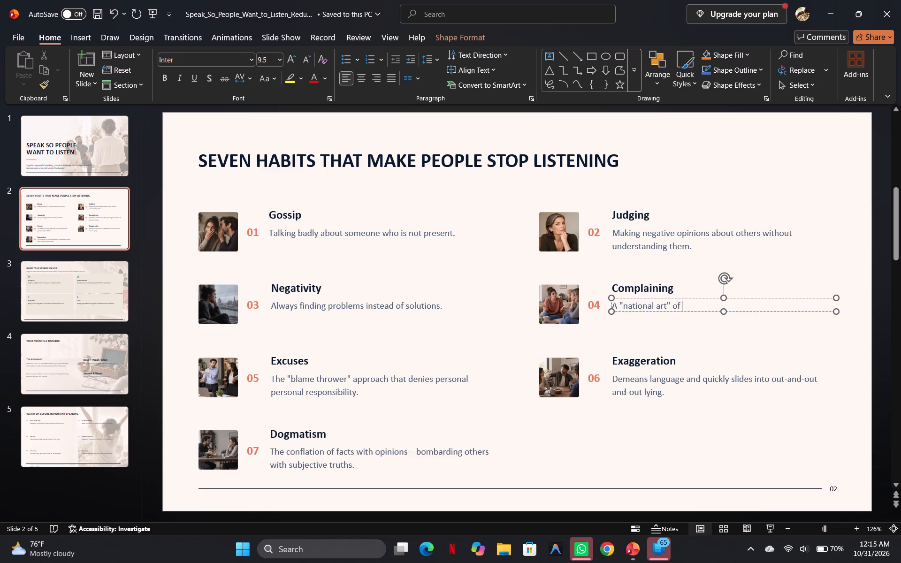
{"action": "key", "text": "BackSpace"}
{"action": "key", "text": "BackSpace"}
{"action": "key", "text": "BackSpace"}
{"action": "key", "text": "BackSpace"}
{"action": "key", "text": "BackSpace"}
{"action": "key", "text": "BackSpace"}
{"action": "key", "text": "BackSpace"}
{"action": "key", "text": "BackSpace"}
{"action": "key", "text": "BackSpace"}
{"action": "key", "text": "BackSpace"}
{"action": "key", "text": "BackSpace"}
{"action": "key", "text": "BackSpace"}
{"action": "key", "text": "BackSpace"}
{"action": "key", "text": "BackSpace"}
{"action": "key", "text": "BackSpace"}
{"action": "key", "text": "BackSpace"}
{"action": "key", "text": "BackSpace"}
{"action": "key", "text": "BackSpace"}
{"action": "key", "text": "BackSpace"}
{"action": "key", "text": "BackSpace"}
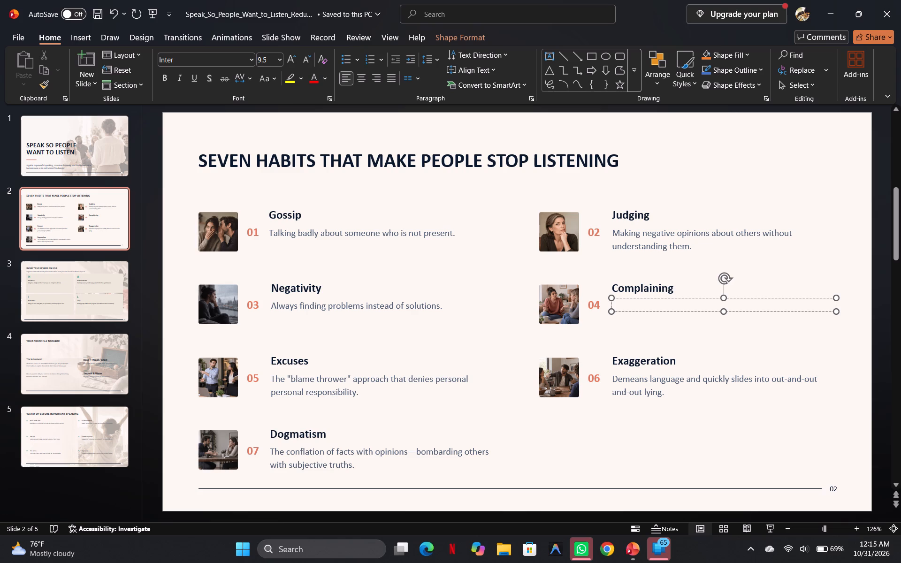
{"action": "key", "text": "shift+a"}
{"action": "type", "text": "iways"}
{"action": "key", "text": "space"}
{"action": "key", "text": "BackSpace"}
{"action": "key", "text": "BackSpace"}
{"action": "key", "text": "BackSpace"}
{"action": "key", "text": "BackSpace"}
{"action": "key", "text": "BackSpace"}
{"action": "key", "text": "BackSpace"}
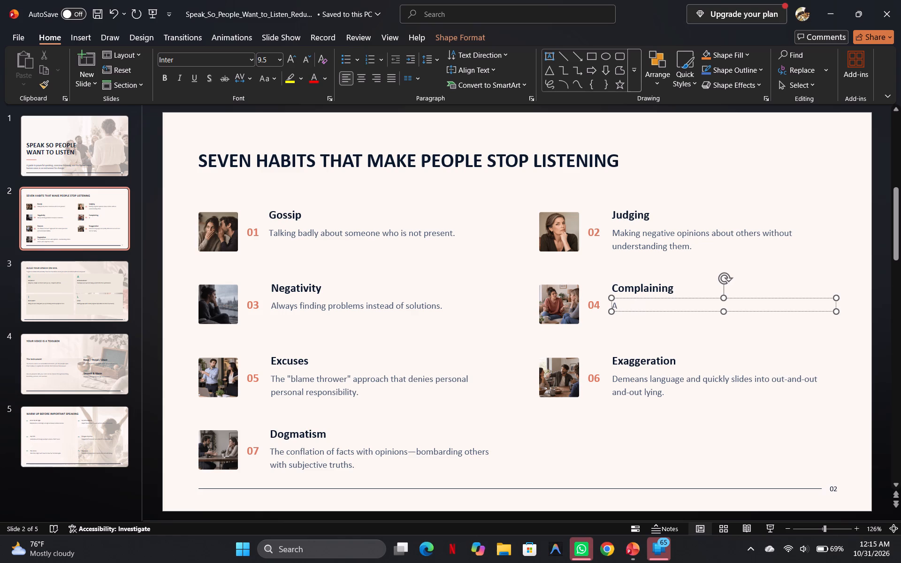
{"action": "type", "text": "lways"}
{"action": "key", "text": "space"}
{"action": "type", "text": "finding"}
{"action": "key", "text": "space"}
{"action": "key", "text": "p"}
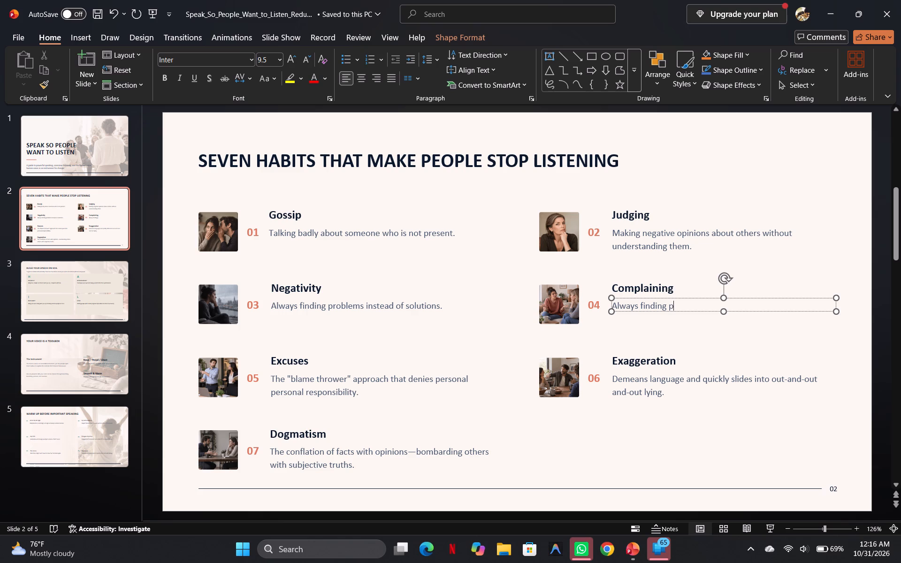
In the Negativity description, replace the word "finding" with "talking about negative things".
{"action": "left_click", "coordinate": [326, 306]}
{"action": "key", "text": "BackSpace"}
{"action": "key", "text": "BackSpace"}
{"action": "key", "text": "BackSpace"}
{"action": "key", "text": "BackSpace"}
{"action": "key", "text": "BackSpace"}
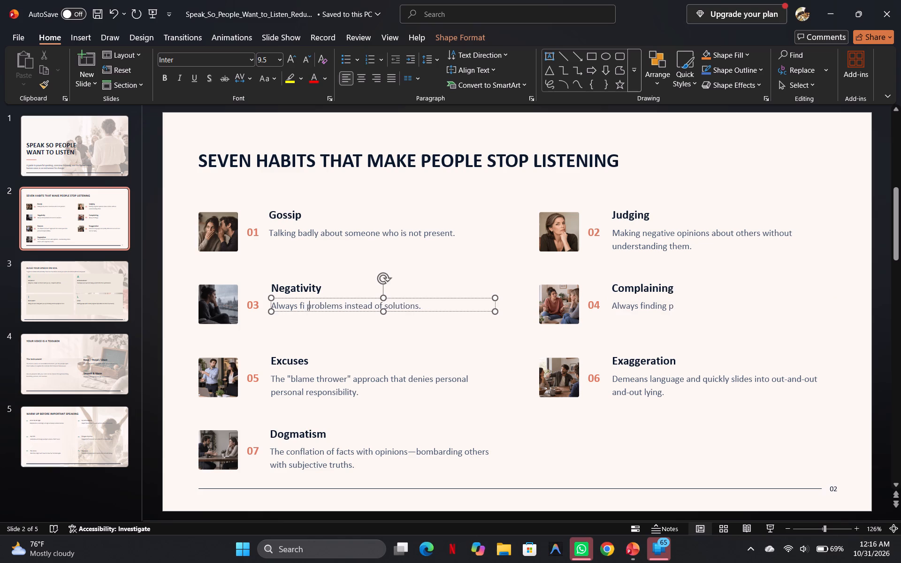
{"action": "key", "text": "BackSpace"}
{"action": "key", "text": "BackSpace"}
{"action": "type", "text": "tal"}
{"action": "type", "text": "king"}
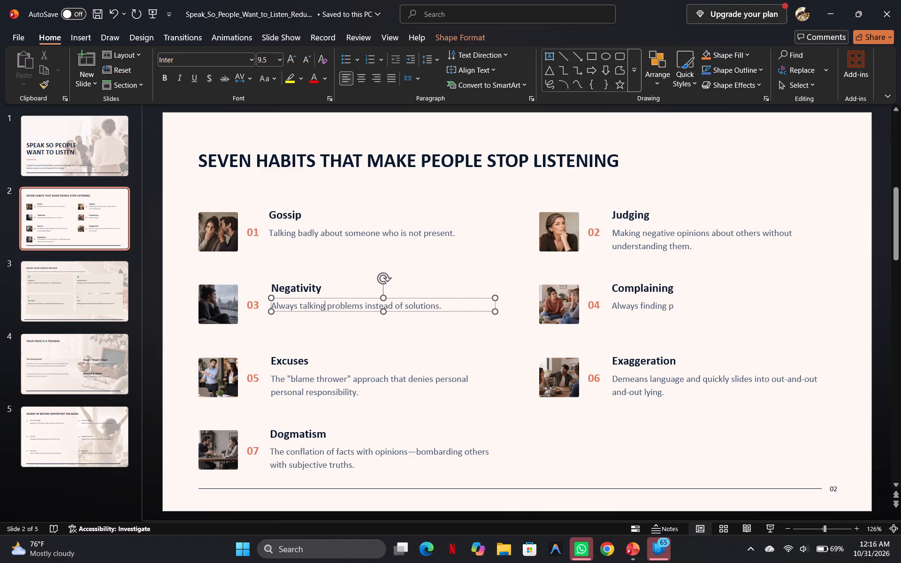
{"action": "key", "text": "space"}
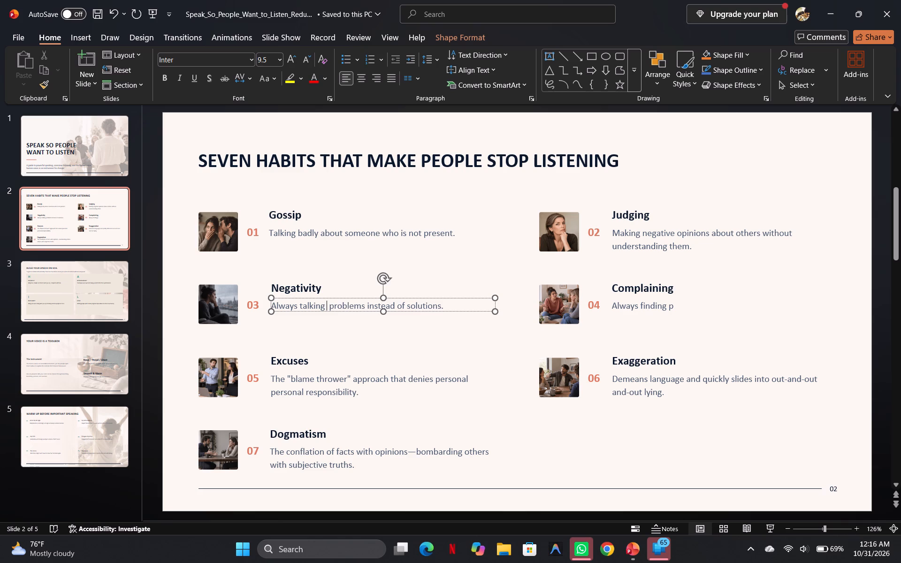
{"action": "type", "text": "about"}
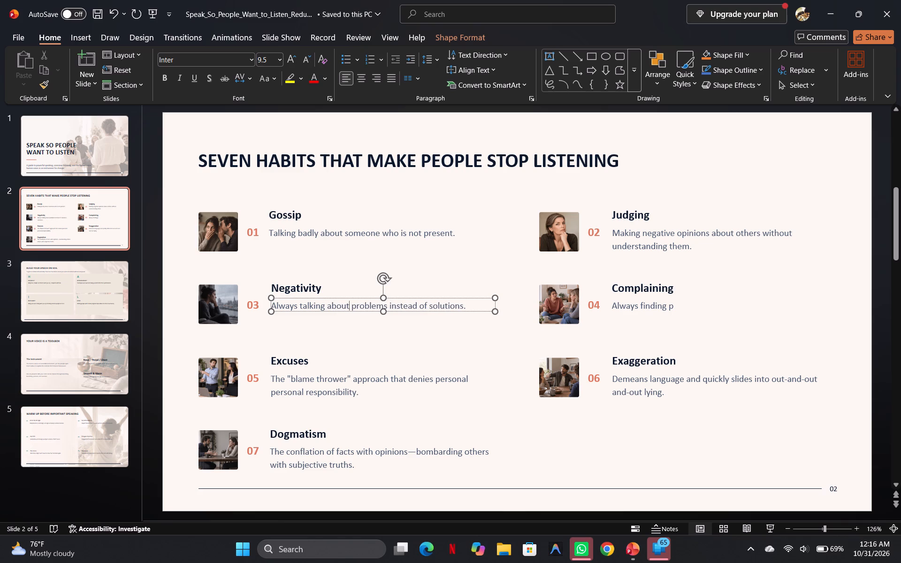
{"action": "key", "text": "space"}
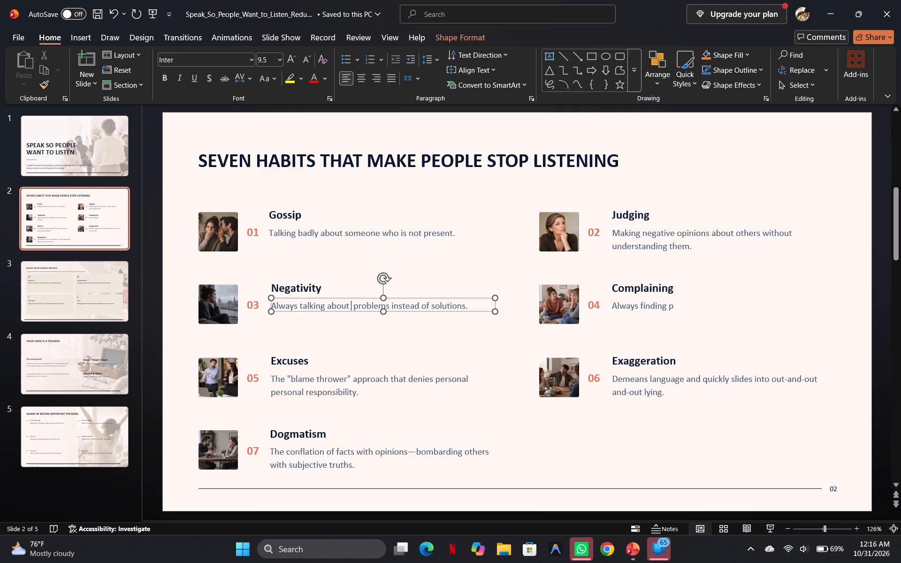
{"action": "type", "text": "negative"}
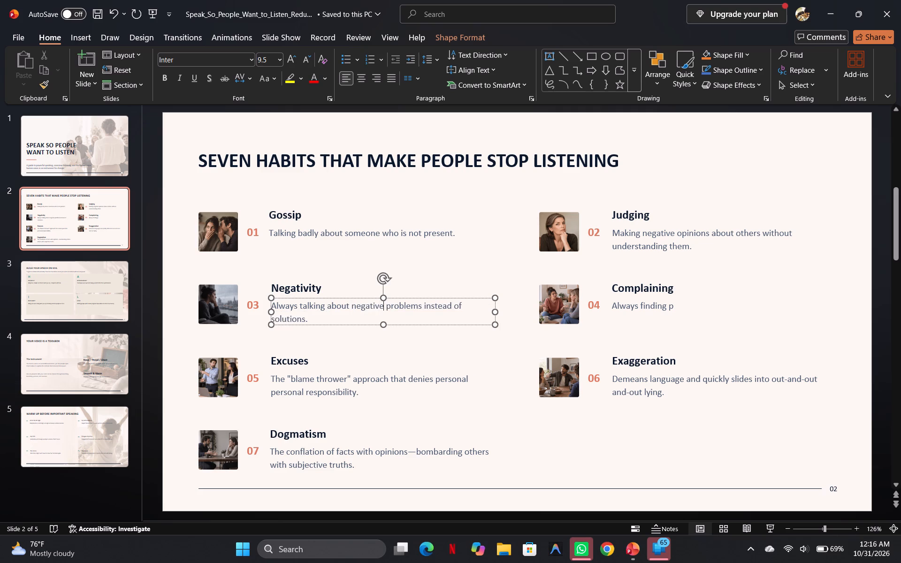
{"action": "key", "text": "space"}
{"action": "type", "text": "thingsd"}
{"action": "key", "text": "BackSpace"}
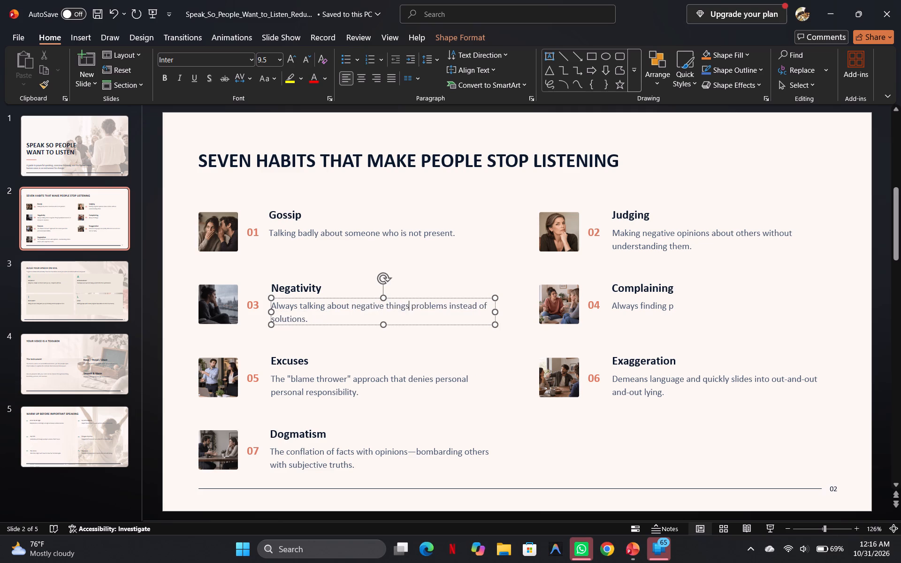
{"action": "key", "text": "BackSpace"}
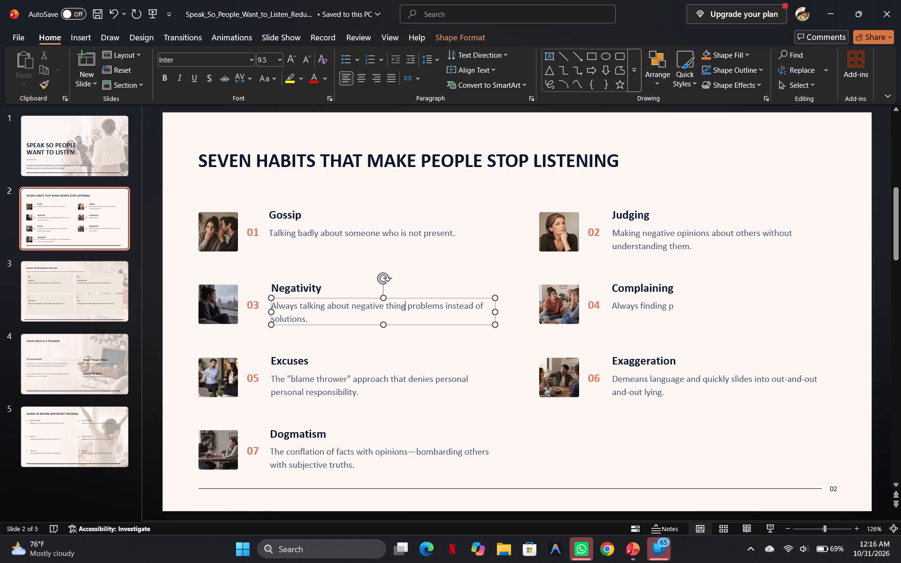
{"action": "type", "text": "gs"}
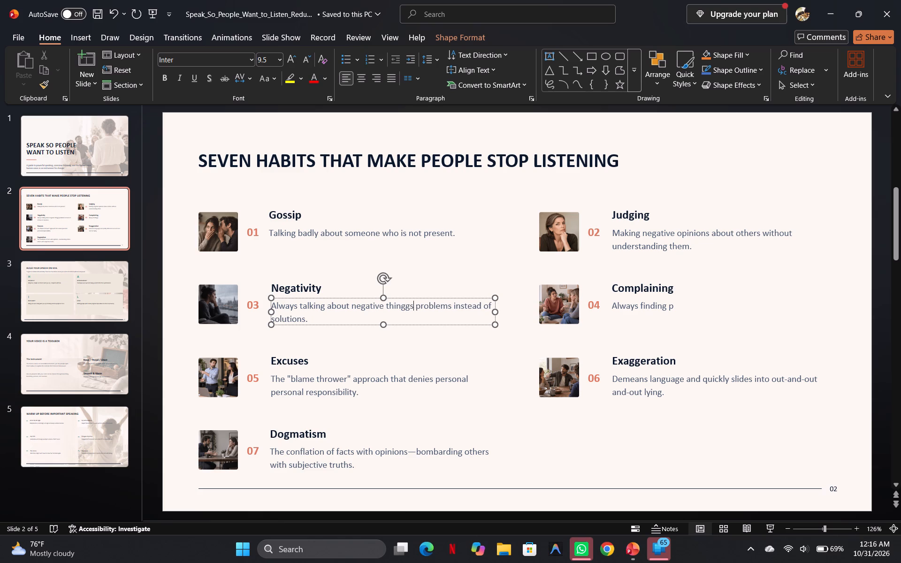
{"action": "key", "text": "Right"}
{"action": "key", "text": "Right"}
{"action": "key", "text": "Right"}
{"action": "key", "text": "Right"}
{"action": "key", "text": "Right"}
{"action": "key", "text": "Right"}
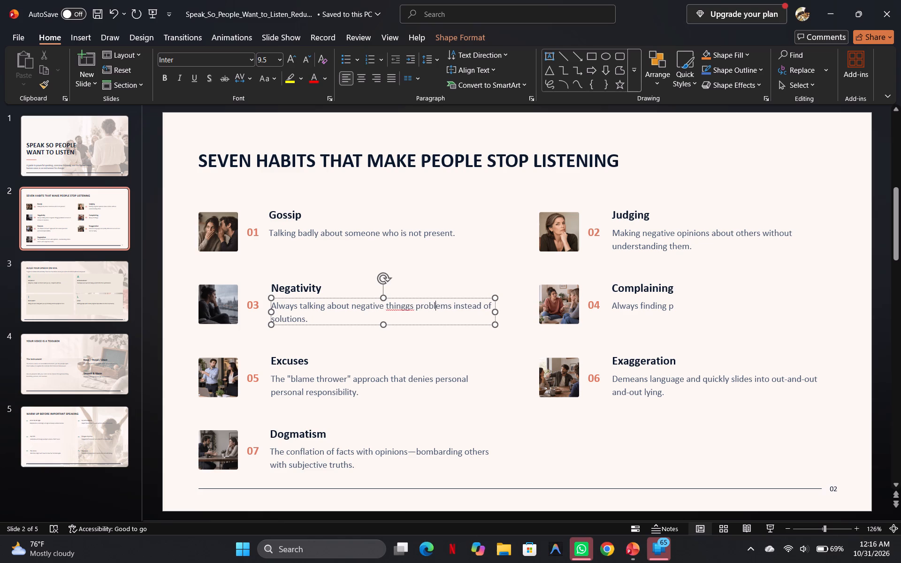
{"action": "left_click", "coordinate": [407, 305]}
{"action": "key", "text": "BackSpace"}
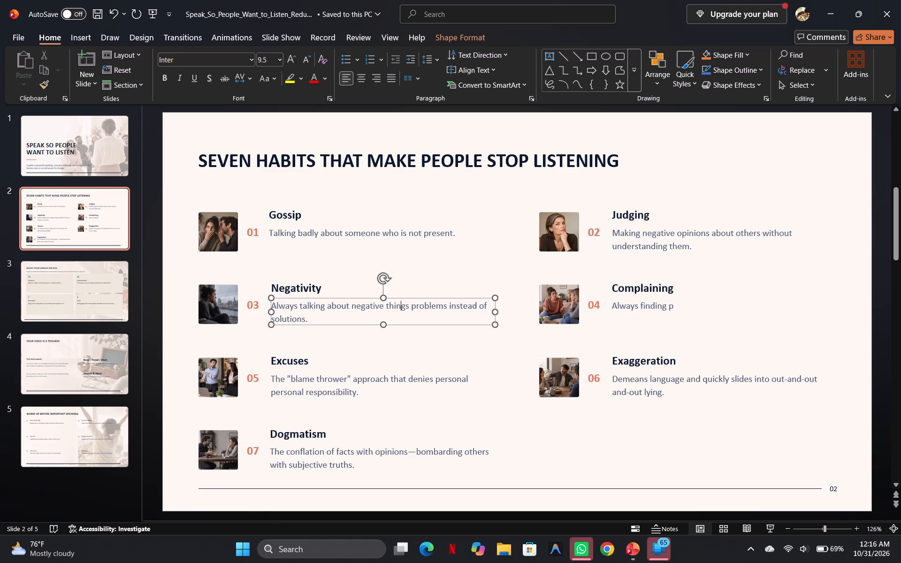
Remove "problems instead of solutions" from the Negativity description so it reads "Always talking about negative things.".
{"action": "left_click", "coordinate": [305, 319]}
{"action": "key", "text": "BackSpace"}
{"action": "key", "text": "BackSpace"}
{"action": "key", "text": "BackSpace"}
{"action": "key", "text": "BackSpace"}
{"action": "key", "text": "BackSpace"}
{"action": "key", "text": "BackSpace"}
{"action": "key", "text": "BackSpace"}
{"action": "key", "text": "BackSpace"}
{"action": "key", "text": "BackSpace"}
{"action": "key", "text": "BackSpace"}
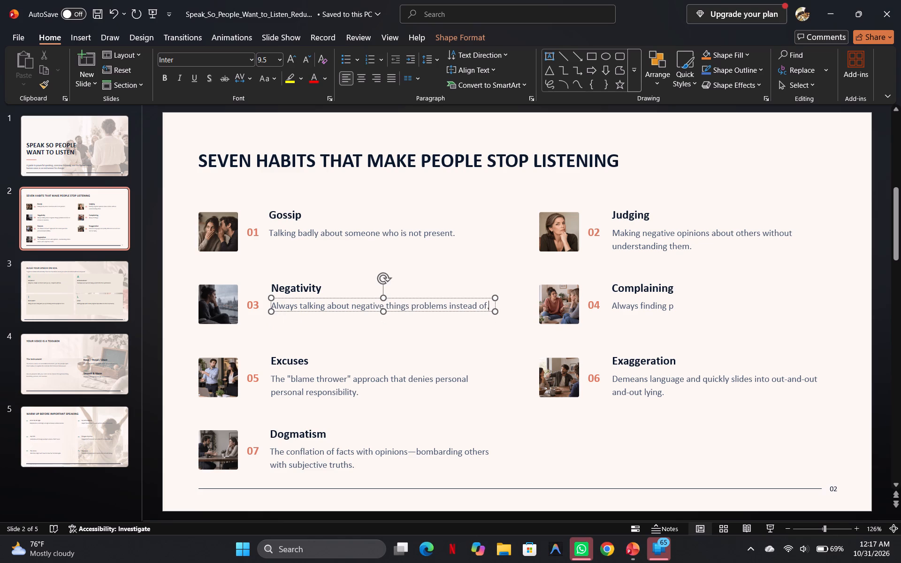
{"action": "key", "text": "BackSpace"}
{"action": "key", "text": "BackSpace"}
{"action": "key", "text": "BackSpace"}
{"action": "key", "text": "BackSpace"}
{"action": "key", "text": "BackSpace"}
{"action": "key", "text": "BackSpace"}
{"action": "key", "text": "BackSpace"}
{"action": "key", "text": "BackSpace"}
{"action": "key", "text": "BackSpace"}
{"action": "key", "text": "BackSpace"}
{"action": "key", "text": "BackSpace"}
{"action": "key", "text": "BackSpace"}
{"action": "key", "text": "BackSpace"}
{"action": "key", "text": "BackSpace"}
{"action": "key", "text": "BackSpace"}
{"action": "key", "text": "BackSpace"}
{"action": "key", "text": "BackSpace"}
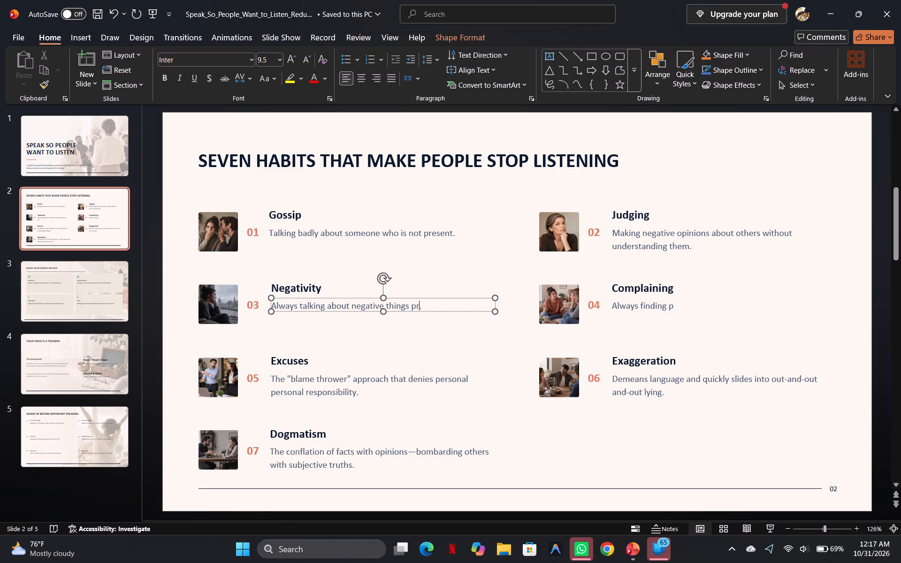
{"action": "key", "text": "BackSpace"}
{"action": "key", "text": "BackSpace"}
{"action": "key", "text": "BackSpace"}
Complete the Complaining description so it reads "Always finding problems instead of solutions".
{"action": "left_click", "coordinate": [682, 306]}
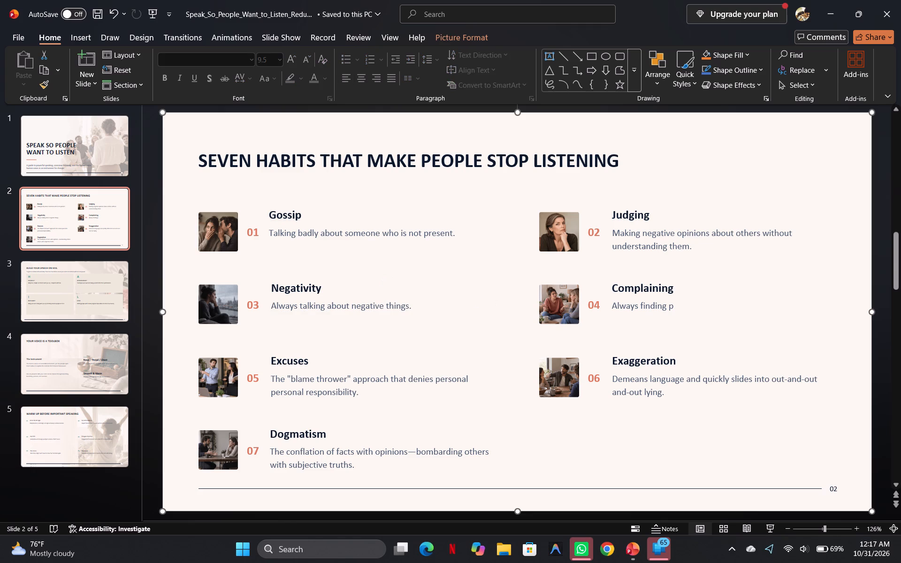
{"action": "left_click", "coordinate": [668, 306]}
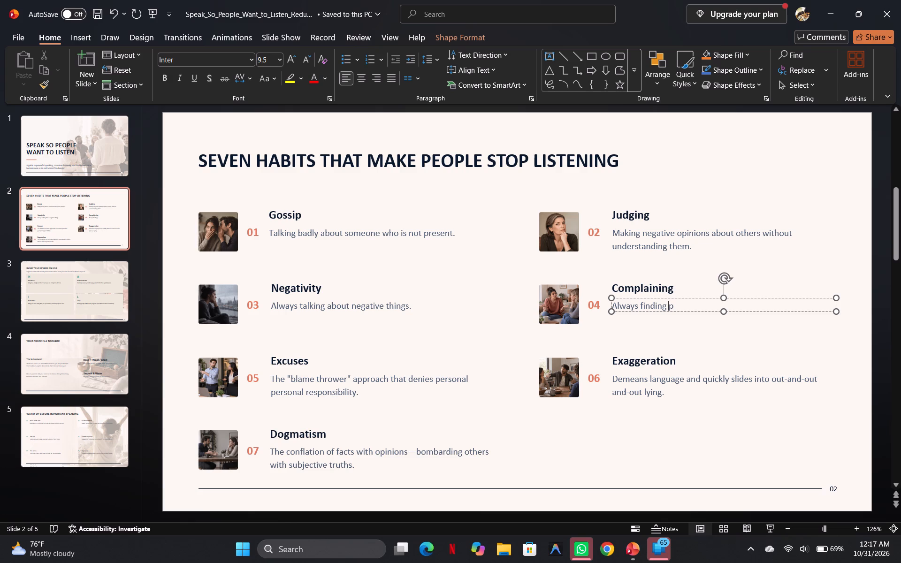
{"action": "key", "text": "Right"}
{"action": "type", "text": "roblems"}
{"action": "key", "text": "space"}
{"action": "type", "text": "insted"}
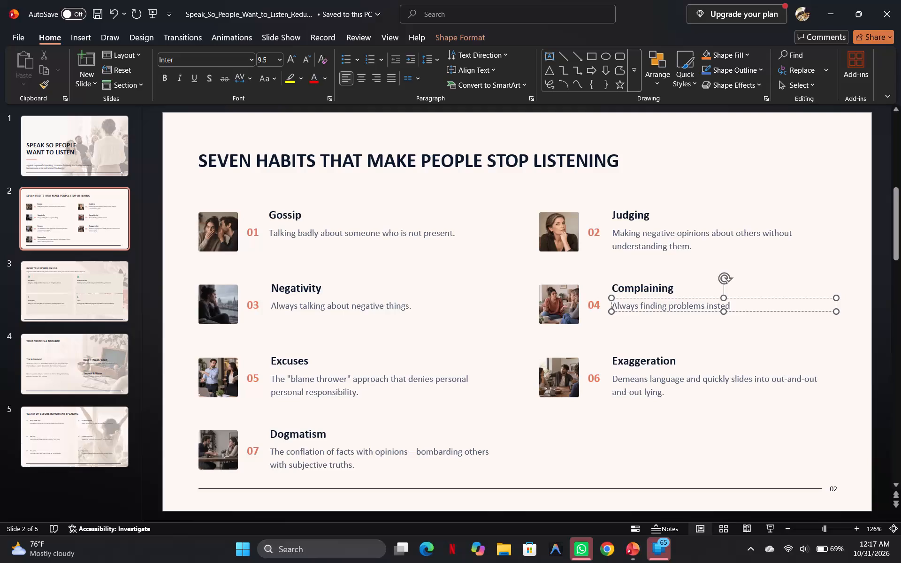
{"action": "key", "text": "Left"}
{"action": "key", "text": "a"}
{"action": "key", "text": "Right"}
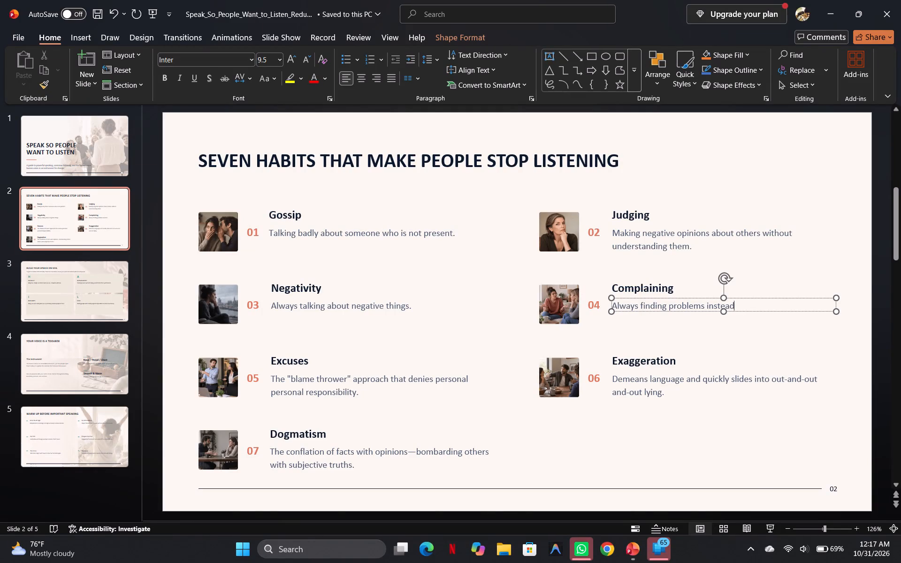
{"action": "key", "text": "space"}
{"action": "type", "text": "of"}
{"action": "key", "text": "space"}
{"action": "type", "text": "soluti"}
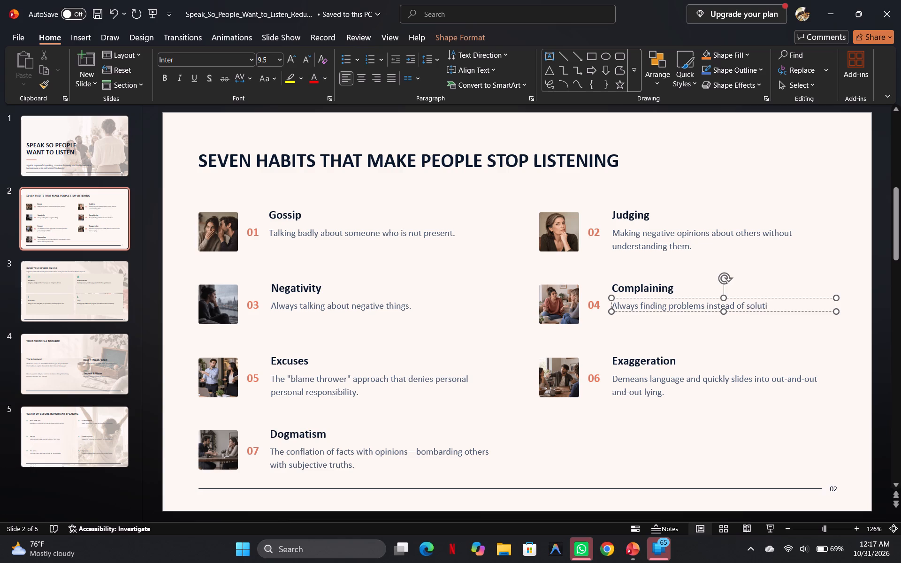
{"action": "type", "text": "onsd"}
{"action": "key", "text": "BackSpace"}
Delete the entire description text under the Excuses heading, leaving its text box empty.
{"action": "left_click", "coordinate": [354, 392]}
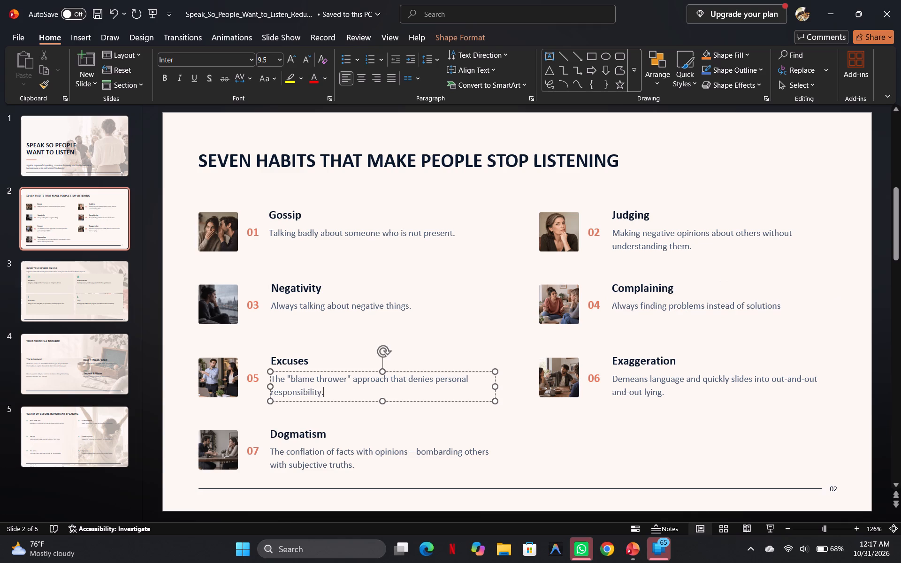
{"action": "key", "text": "BackSpace"}
{"action": "key", "text": "BackSpace"}
{"action": "key", "text": "BackSpace"}
{"action": "key", "text": "BackSpace"}
{"action": "key", "text": "BackSpace"}
{"action": "key", "text": "BackSpace"}
{"action": "key", "text": "BackSpace"}
{"action": "key", "text": "BackSpace"}
{"action": "key", "text": "BackSpace"}
{"action": "key", "text": "BackSpace"}
{"action": "key", "text": "BackSpace"}
{"action": "key", "text": "BackSpace"}
{"action": "key", "text": "BackSpace"}
{"action": "key", "text": "BackSpace"}
{"action": "key", "text": "BackSpace"}
{"action": "key", "text": "BackSpace"}
{"action": "key", "text": "BackSpace"}
{"action": "key", "text": "BackSpace"}
{"action": "key", "text": "BackSpace"}
{"action": "key", "text": "BackSpace"}
{"action": "key", "text": "BackSpace"}
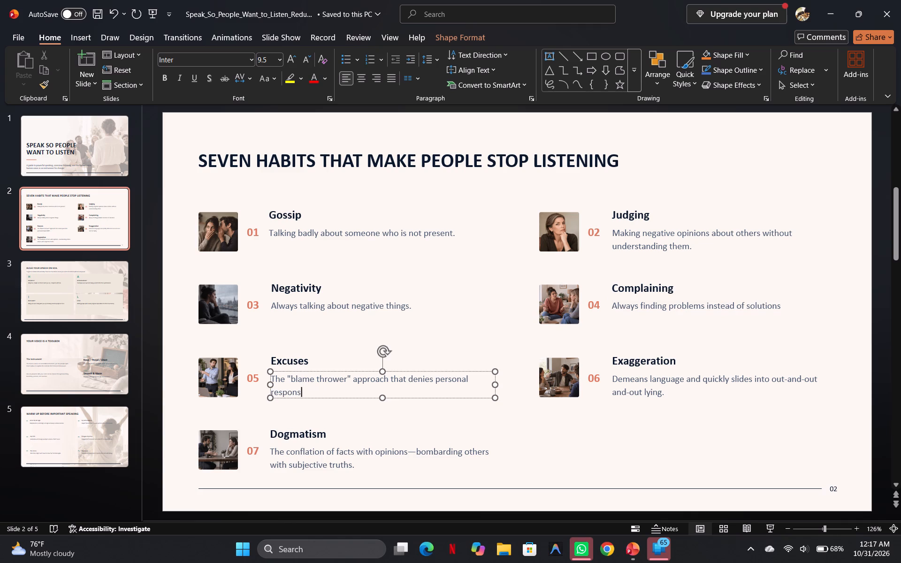
{"action": "key", "text": "BackSpace"}
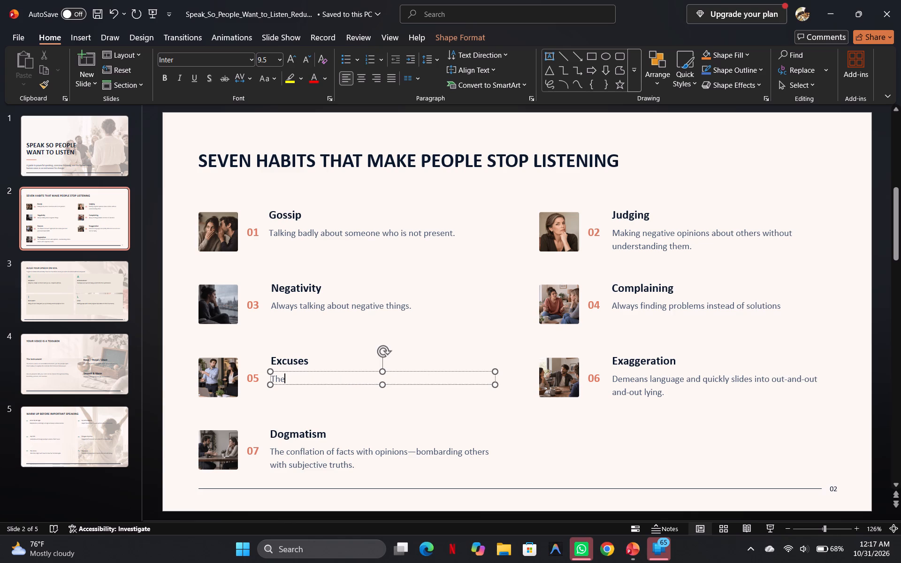
{"action": "key", "text": "BackSpace"}
{"action": "key", "text": "BackSpace"}
{"action": "key", "text": "BackSpace"}
Add a closing period to the end of the Complaining description.
{"action": "left_click", "coordinate": [782, 304]}
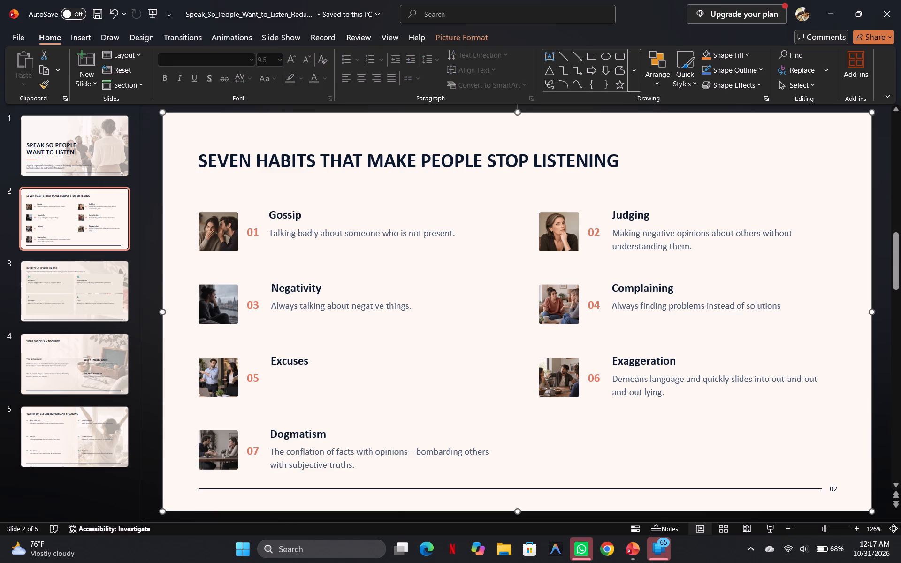
{"action": "left_click", "coordinate": [782, 304]}
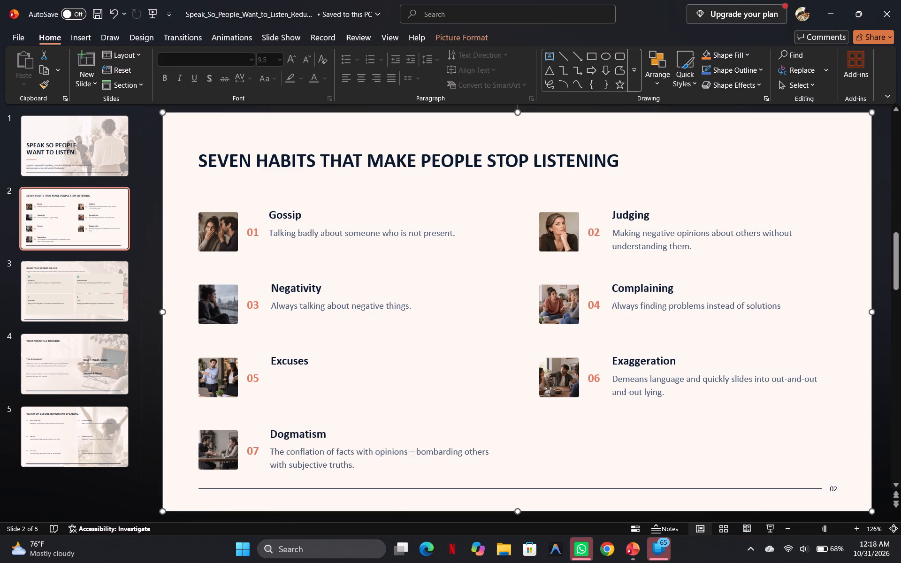
{"action": "left_click", "coordinate": [769, 305]}
{"action": "left_click", "coordinate": [788, 304]}
{"action": "left_click", "coordinate": [775, 308]}
{"action": "key", "text": "Right"}
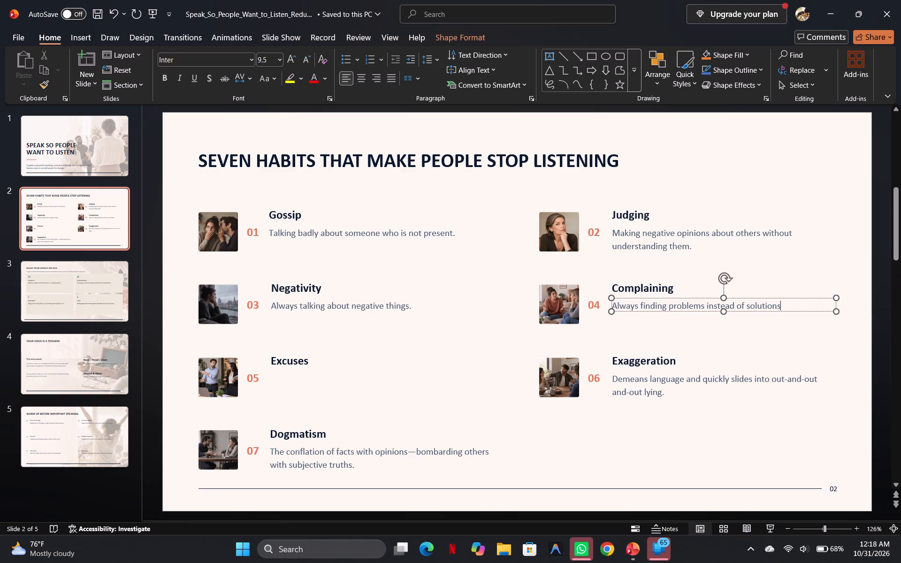
{"action": "key", "text": "period"}
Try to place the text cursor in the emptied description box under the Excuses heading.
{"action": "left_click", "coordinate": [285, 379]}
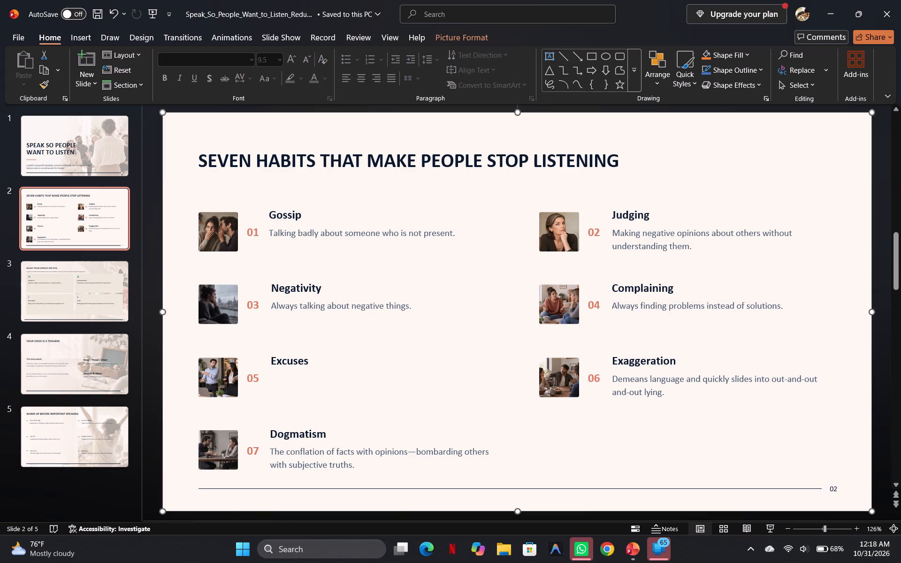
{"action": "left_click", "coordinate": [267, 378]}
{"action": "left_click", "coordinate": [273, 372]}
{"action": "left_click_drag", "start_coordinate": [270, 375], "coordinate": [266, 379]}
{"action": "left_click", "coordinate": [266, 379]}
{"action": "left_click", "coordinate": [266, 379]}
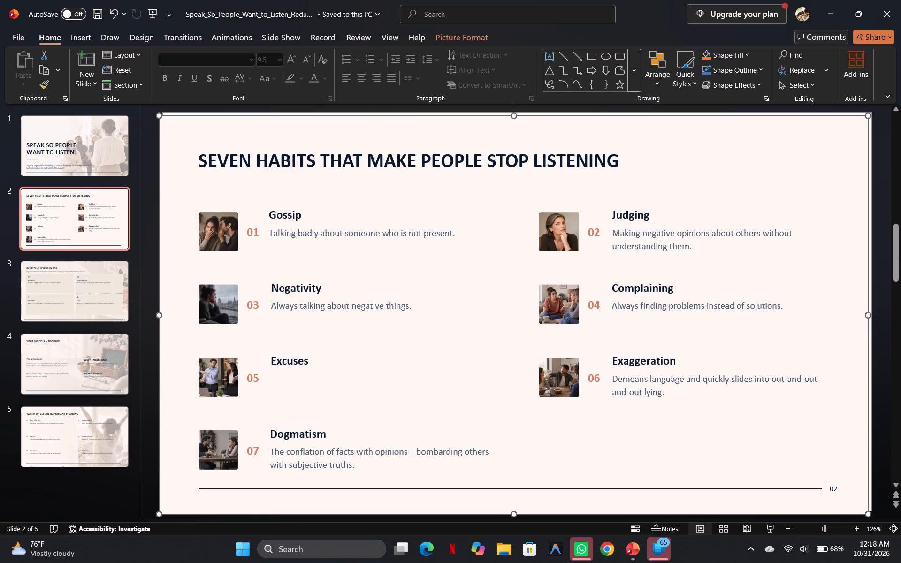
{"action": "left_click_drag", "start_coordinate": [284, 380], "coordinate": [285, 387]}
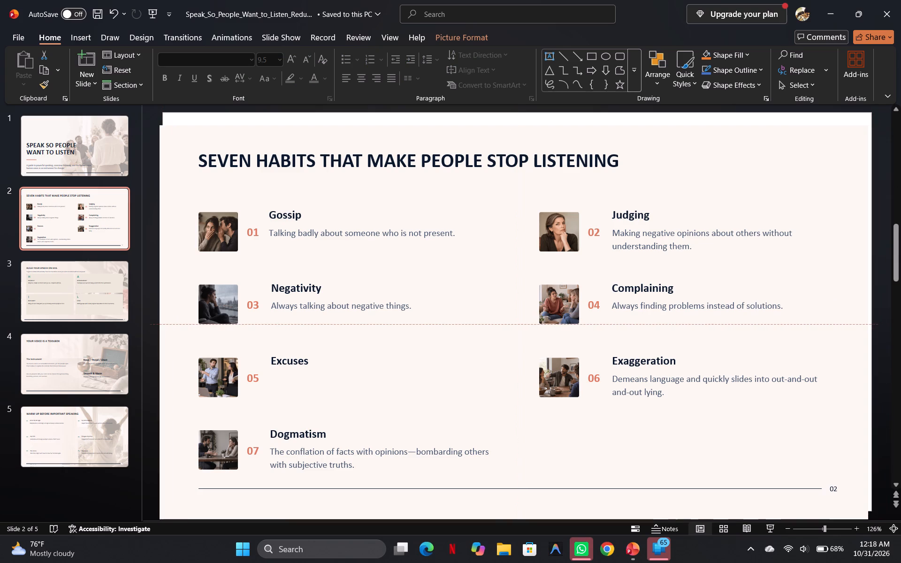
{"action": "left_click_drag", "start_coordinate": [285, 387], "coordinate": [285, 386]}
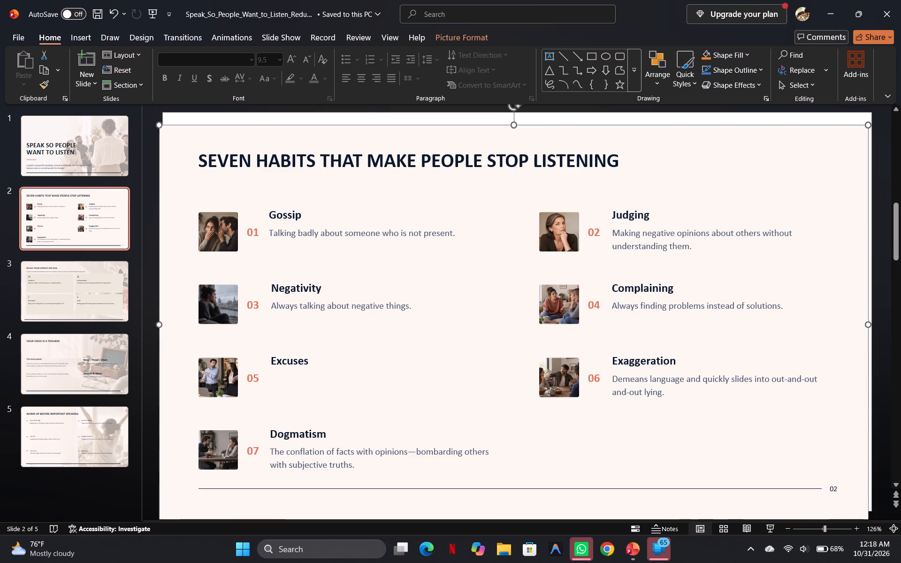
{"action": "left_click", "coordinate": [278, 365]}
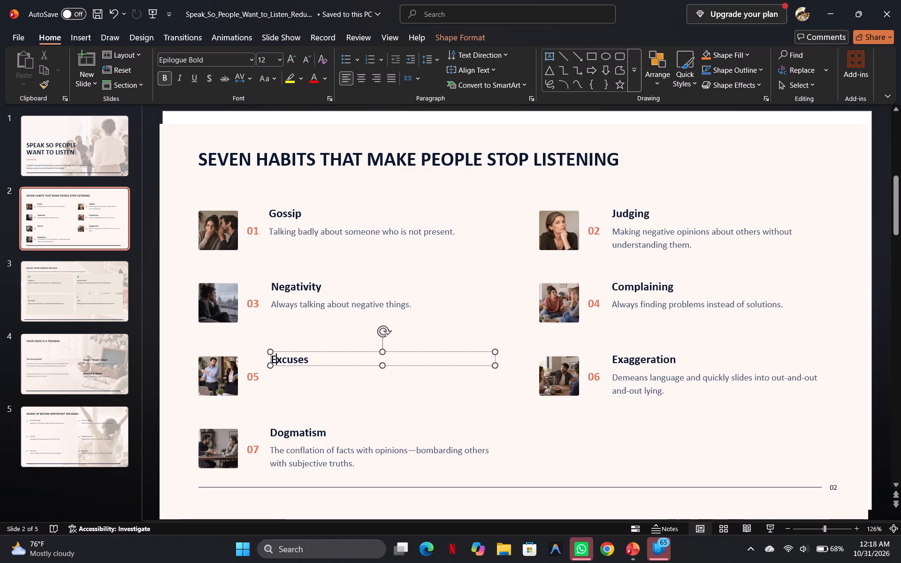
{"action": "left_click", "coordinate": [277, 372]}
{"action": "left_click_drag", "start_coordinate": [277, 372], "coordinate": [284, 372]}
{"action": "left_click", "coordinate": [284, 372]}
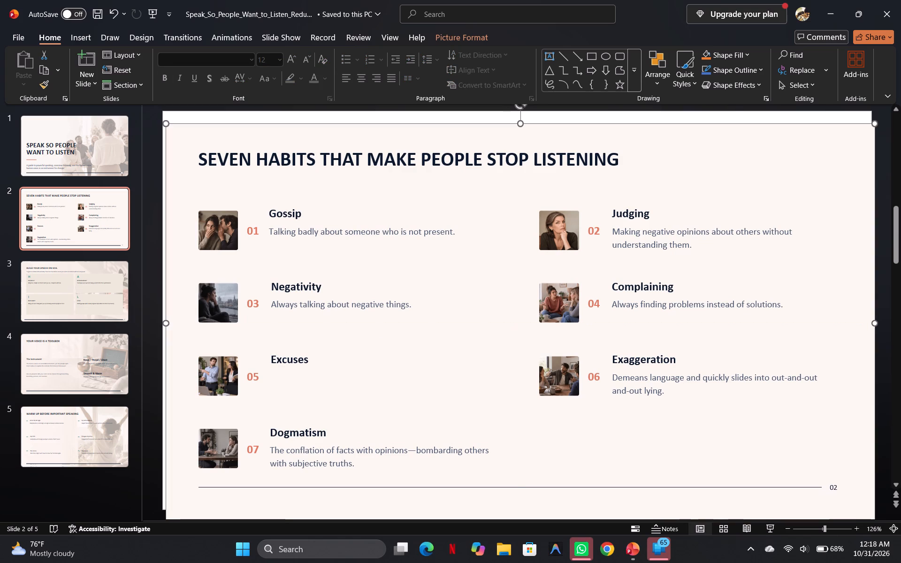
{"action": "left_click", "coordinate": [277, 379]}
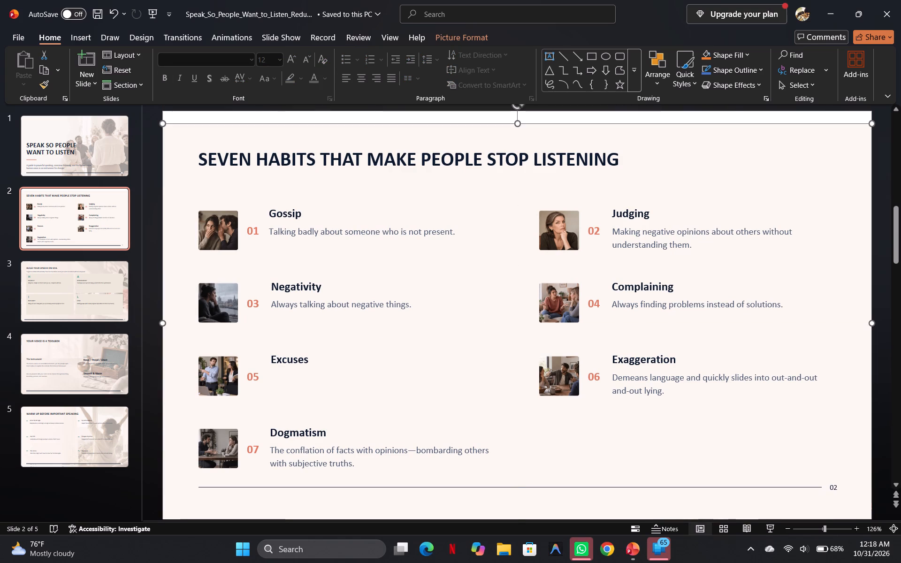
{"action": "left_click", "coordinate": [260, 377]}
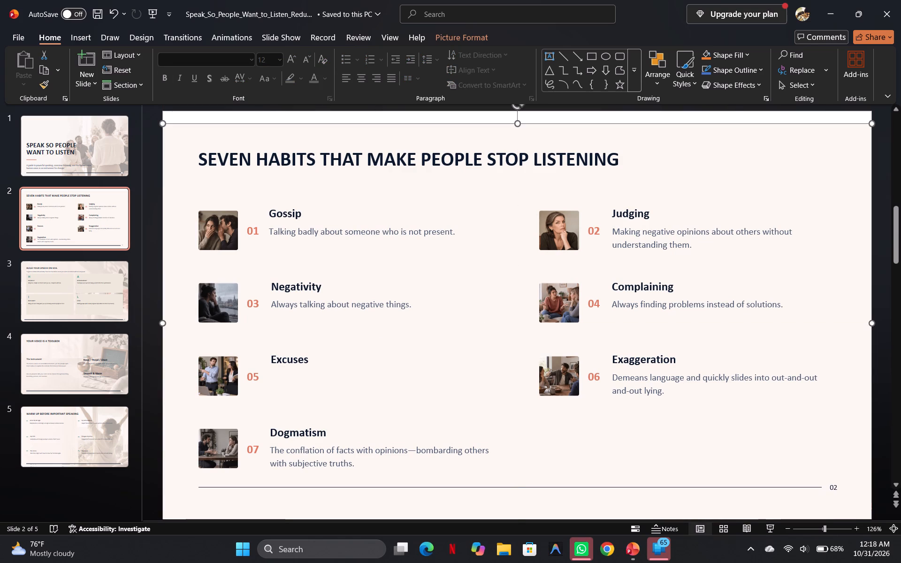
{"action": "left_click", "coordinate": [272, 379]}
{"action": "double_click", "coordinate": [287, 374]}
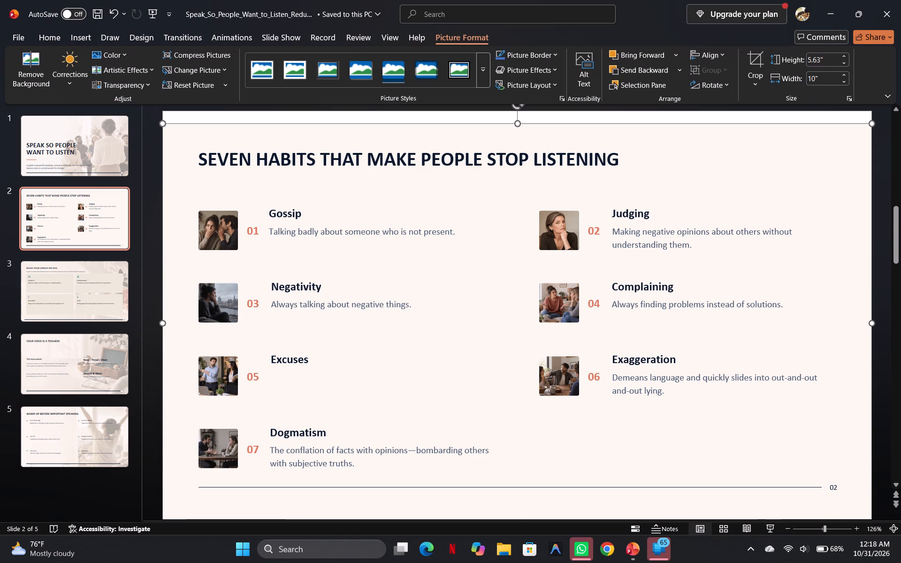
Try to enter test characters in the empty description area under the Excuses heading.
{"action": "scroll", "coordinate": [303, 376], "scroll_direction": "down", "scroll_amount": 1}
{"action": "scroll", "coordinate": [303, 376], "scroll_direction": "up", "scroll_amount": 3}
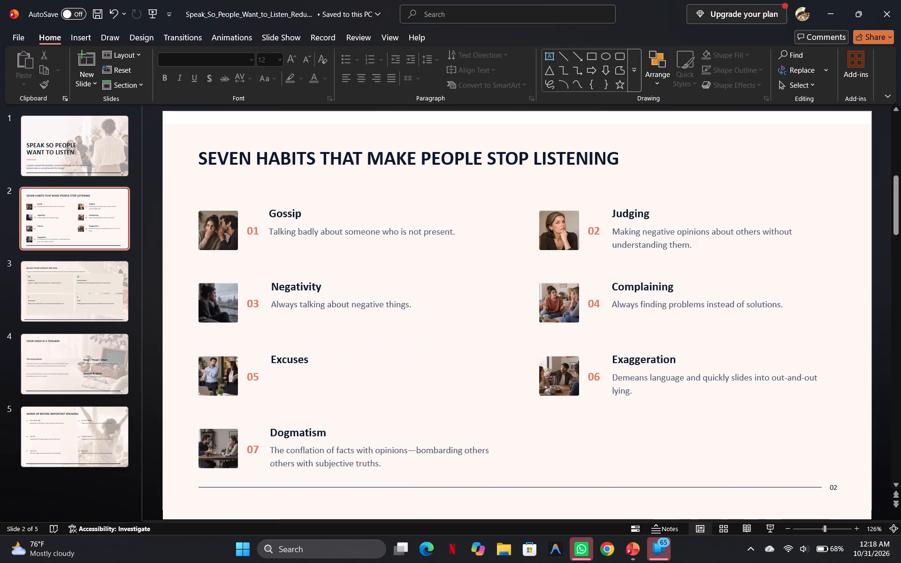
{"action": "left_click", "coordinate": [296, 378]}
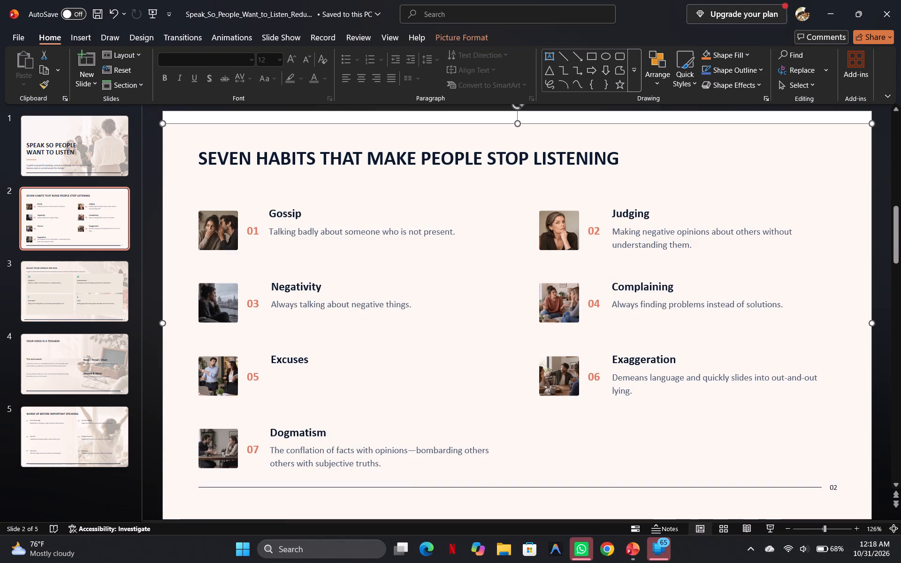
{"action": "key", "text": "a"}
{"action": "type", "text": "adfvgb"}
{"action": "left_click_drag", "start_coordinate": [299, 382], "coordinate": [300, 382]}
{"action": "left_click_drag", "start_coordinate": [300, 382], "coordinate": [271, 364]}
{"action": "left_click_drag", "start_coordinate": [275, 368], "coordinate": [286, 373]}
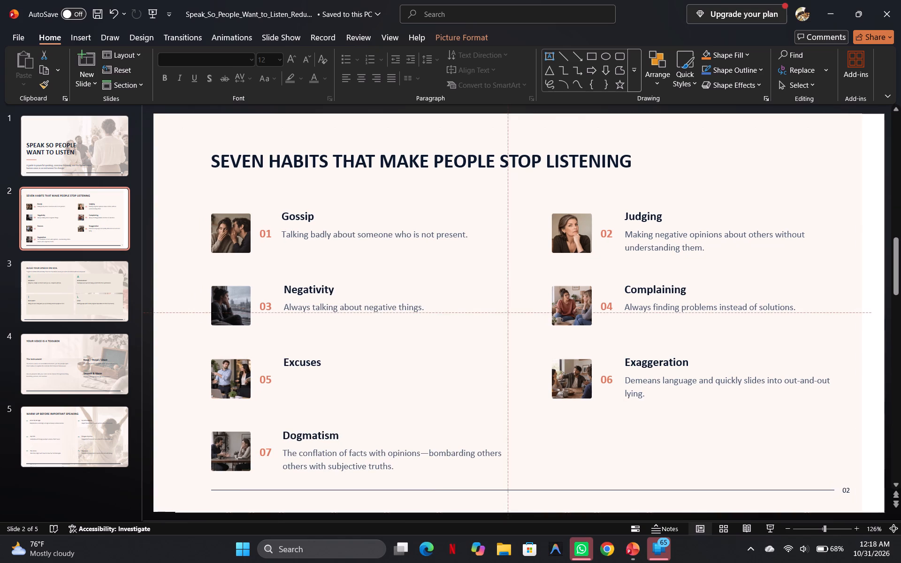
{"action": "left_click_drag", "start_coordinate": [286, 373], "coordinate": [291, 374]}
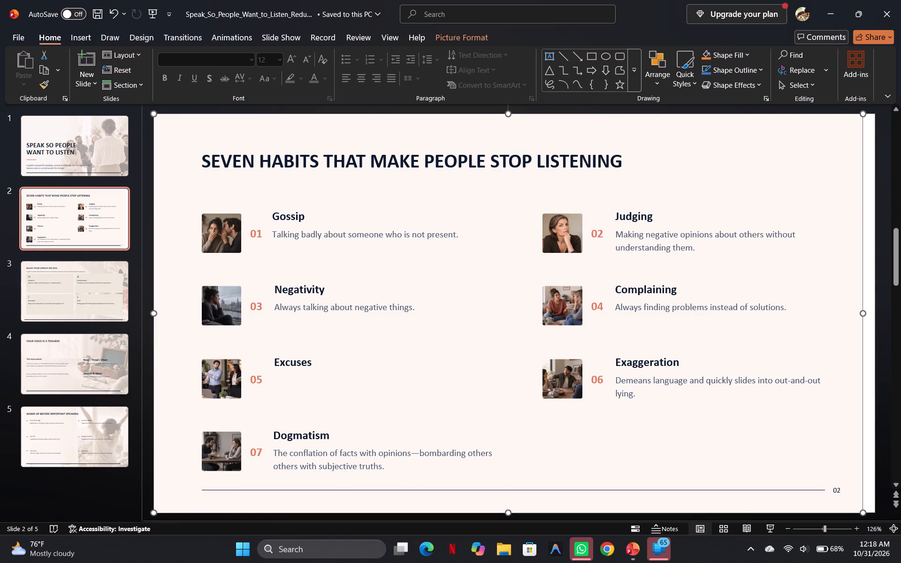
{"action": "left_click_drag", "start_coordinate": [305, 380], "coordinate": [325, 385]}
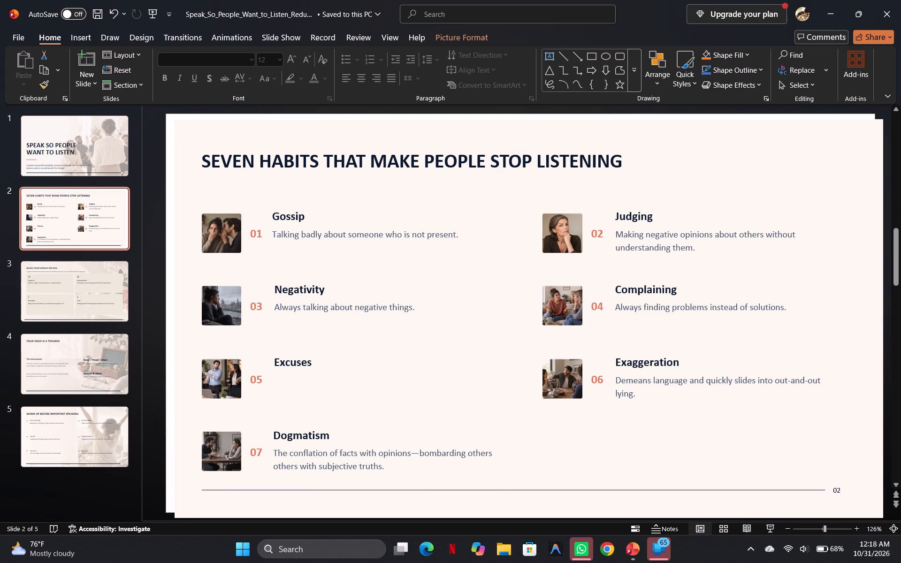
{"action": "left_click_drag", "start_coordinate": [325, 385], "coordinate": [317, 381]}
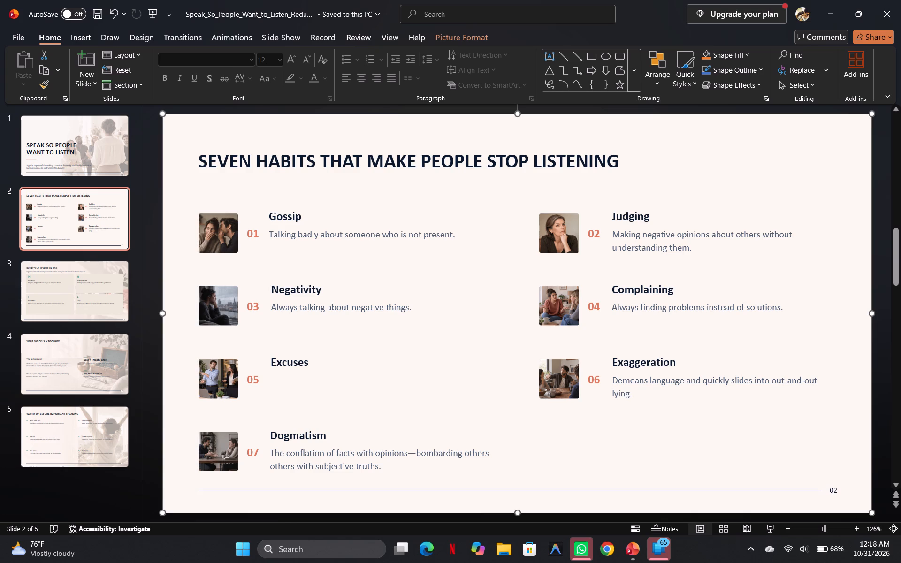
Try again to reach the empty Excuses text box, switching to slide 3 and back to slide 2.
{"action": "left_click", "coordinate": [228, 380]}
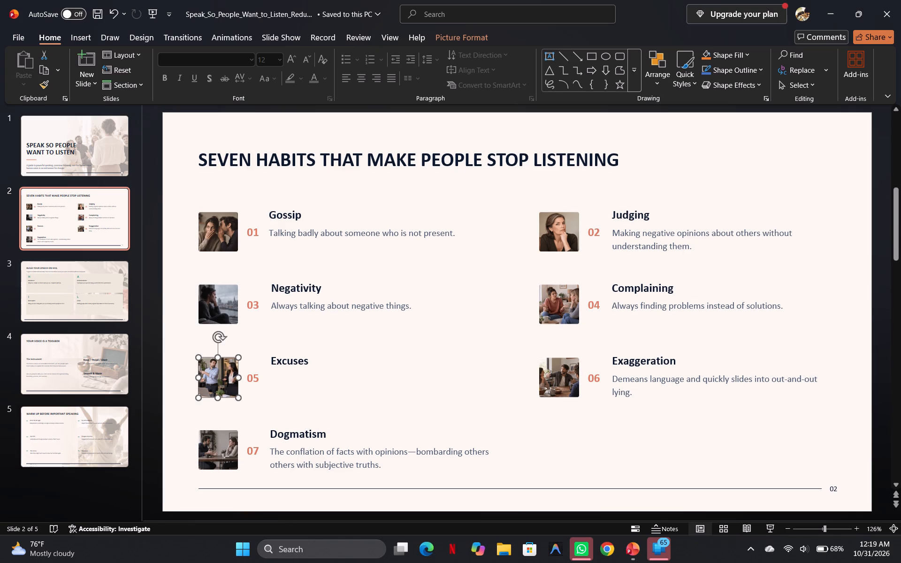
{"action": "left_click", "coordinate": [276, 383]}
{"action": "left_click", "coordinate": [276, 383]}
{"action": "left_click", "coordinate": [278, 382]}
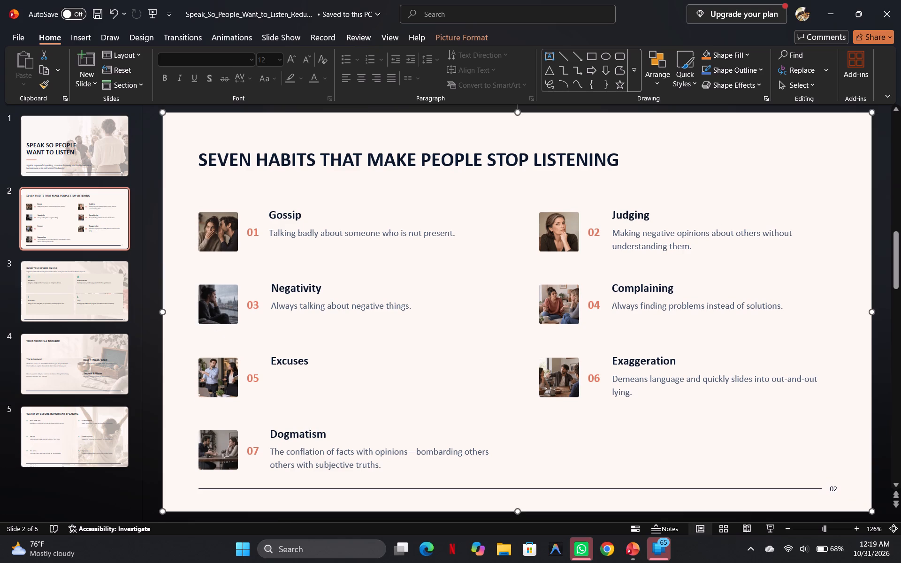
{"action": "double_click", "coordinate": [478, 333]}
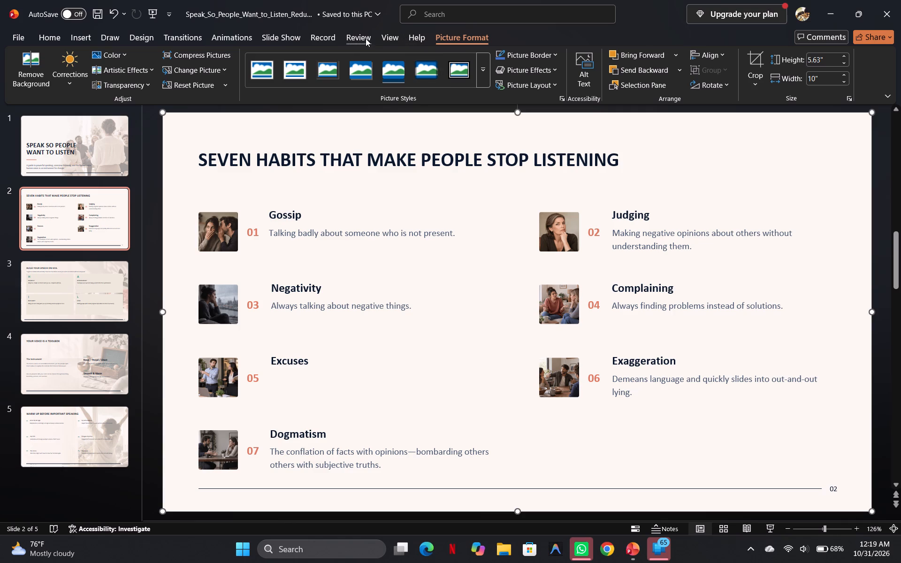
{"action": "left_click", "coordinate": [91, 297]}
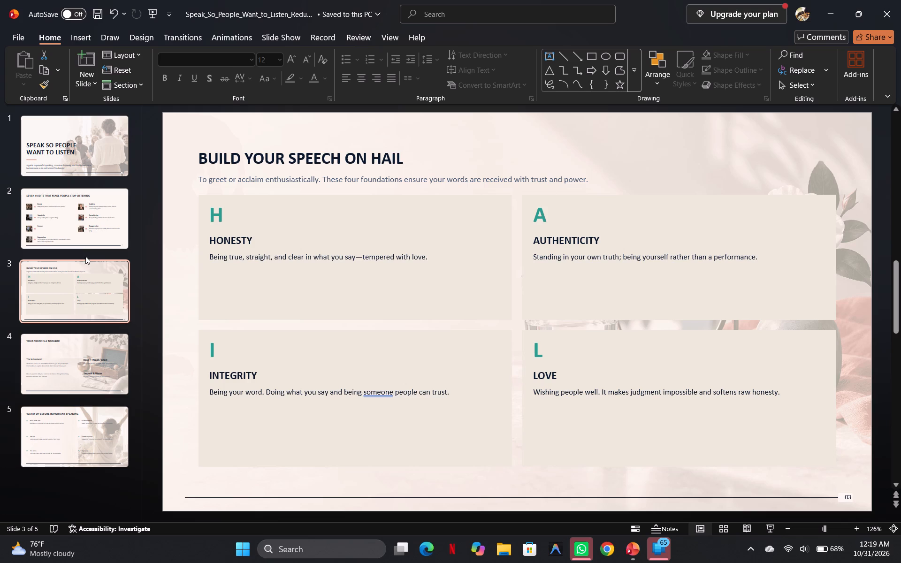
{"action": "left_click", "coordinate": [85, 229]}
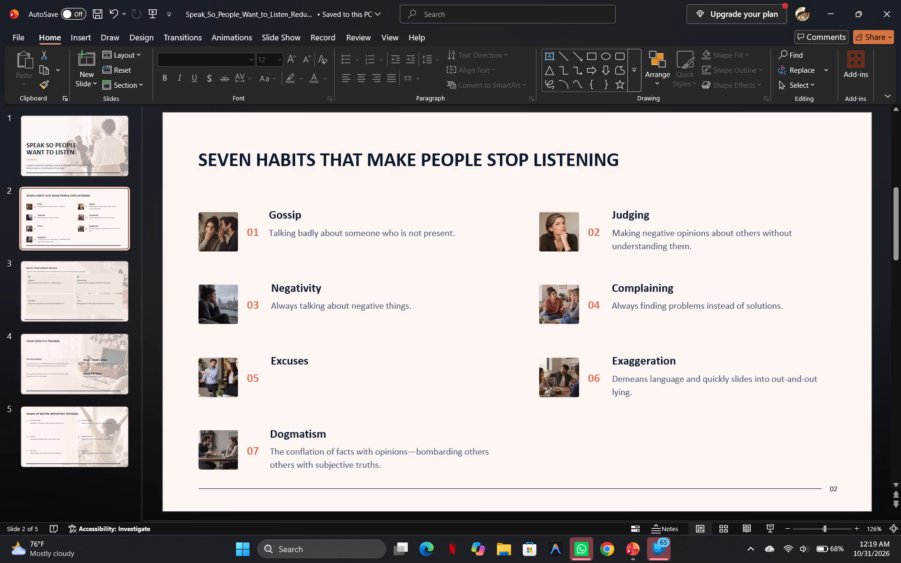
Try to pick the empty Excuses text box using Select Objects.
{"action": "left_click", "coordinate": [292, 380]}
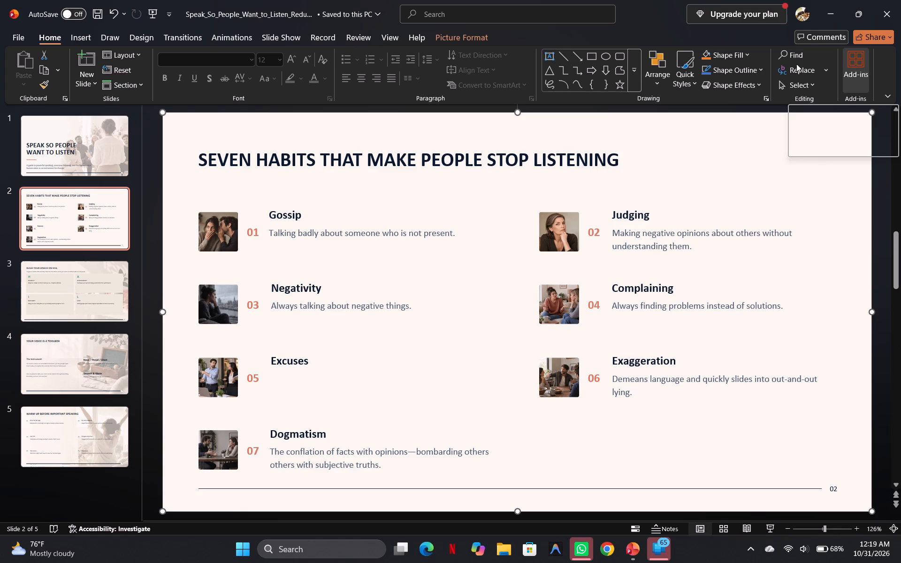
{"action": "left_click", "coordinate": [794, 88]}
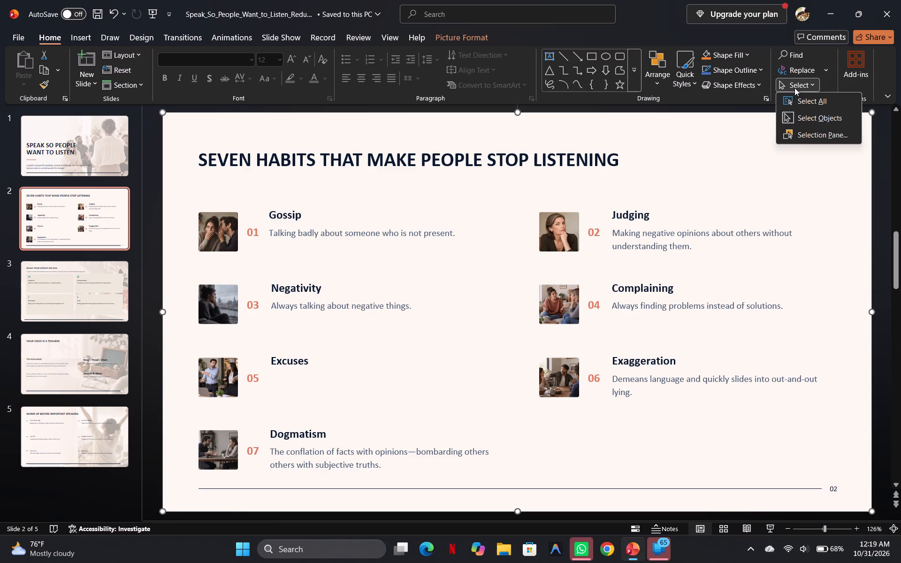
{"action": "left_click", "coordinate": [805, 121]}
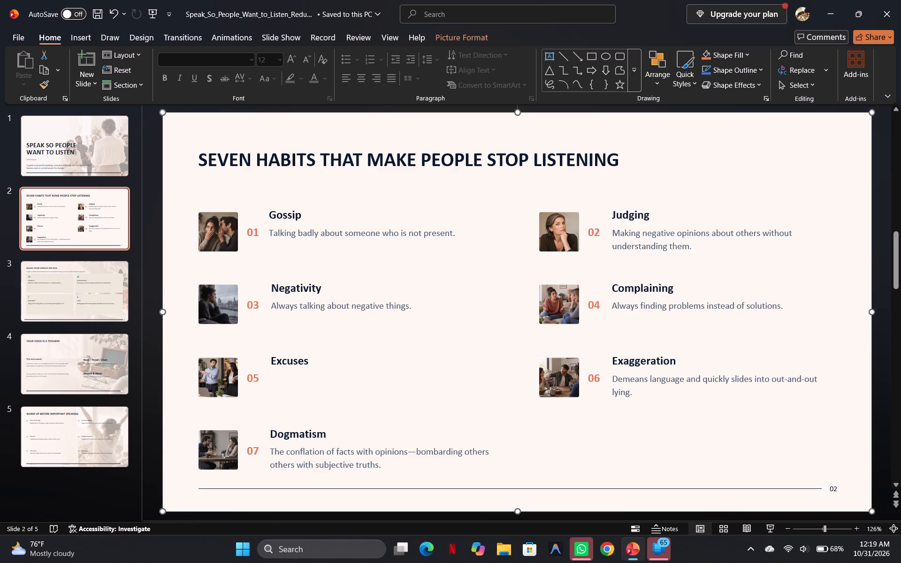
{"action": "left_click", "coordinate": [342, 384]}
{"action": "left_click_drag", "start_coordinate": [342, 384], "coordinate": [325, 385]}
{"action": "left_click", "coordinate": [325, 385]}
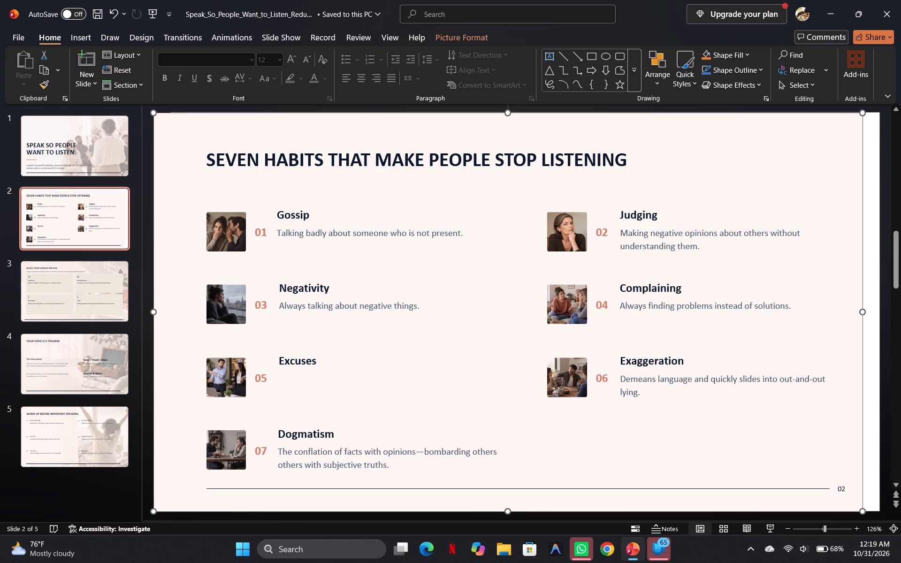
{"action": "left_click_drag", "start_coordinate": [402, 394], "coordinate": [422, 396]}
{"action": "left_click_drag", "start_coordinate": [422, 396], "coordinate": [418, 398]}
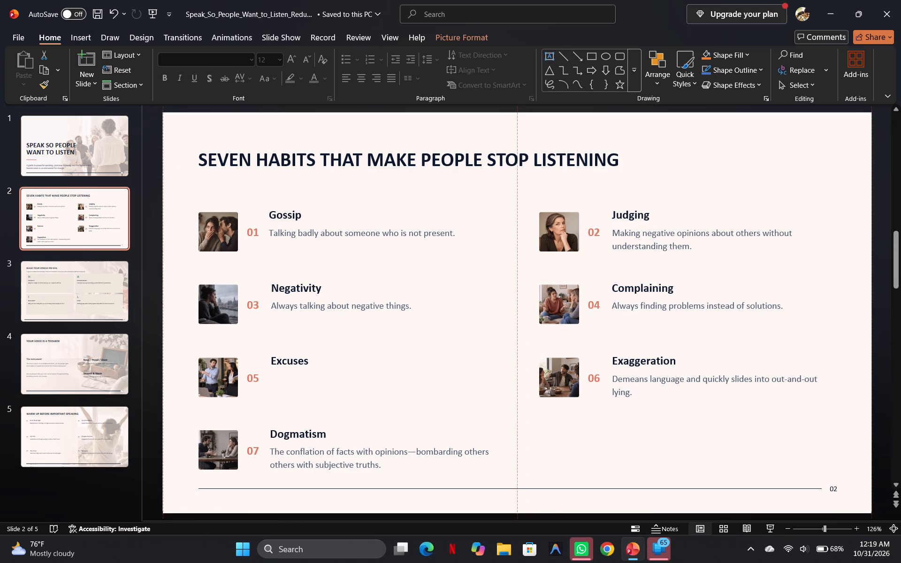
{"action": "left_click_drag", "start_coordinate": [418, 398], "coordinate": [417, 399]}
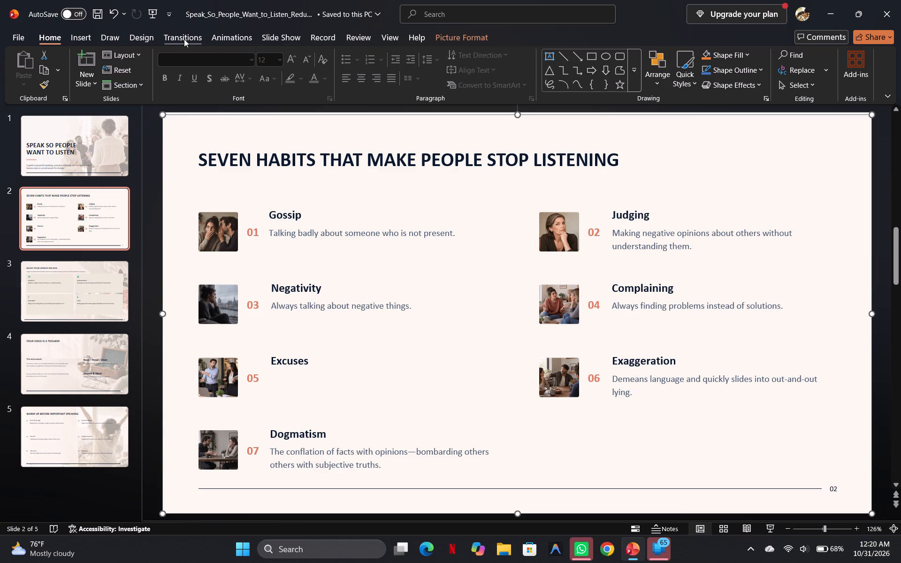
Undo the background picture moves and recent text edits back through the deletion of the original Excuses description.
{"action": "left_click", "coordinate": [113, 12]}
{"action": "left_click", "coordinate": [113, 12]}
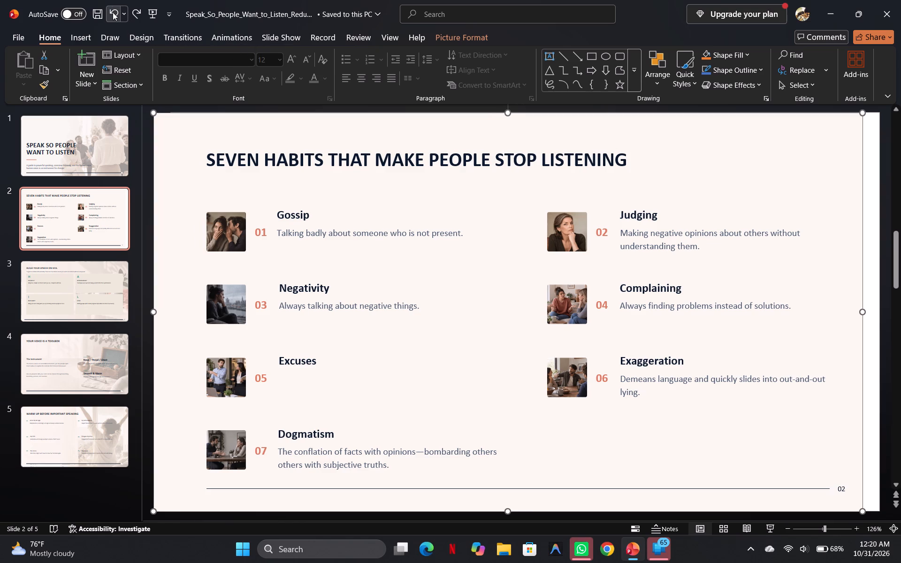
{"action": "left_click", "coordinate": [113, 12]}
{"action": "left_click", "coordinate": [113, 12]}
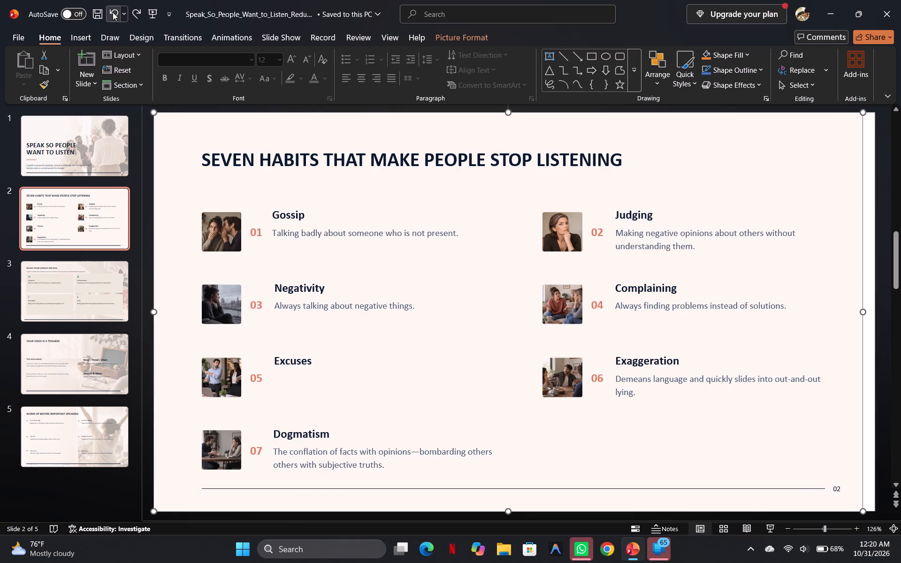
{"action": "left_click", "coordinate": [113, 12]}
{"action": "left_click", "coordinate": [113, 12]}
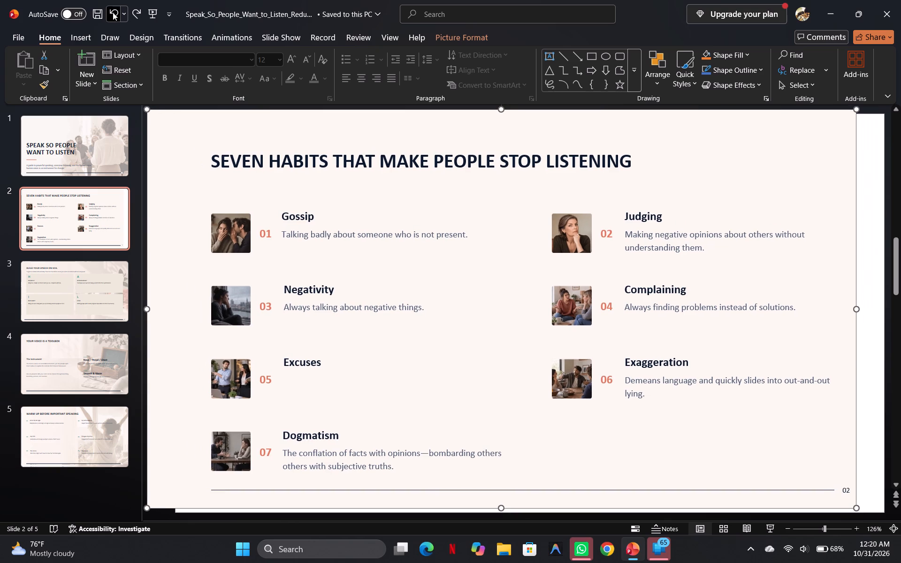
{"action": "left_click", "coordinate": [113, 12]}
{"action": "left_click", "coordinate": [113, 12]}
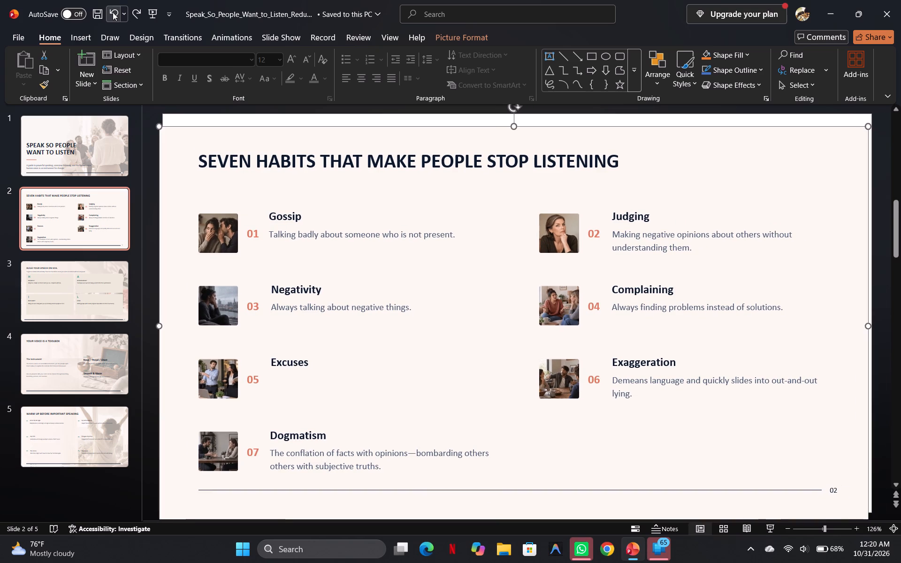
{"action": "left_click", "coordinate": [113, 12]}
{"action": "left_click", "coordinate": [113, 12]}
{"action": "left_click", "coordinate": [113, 12]}
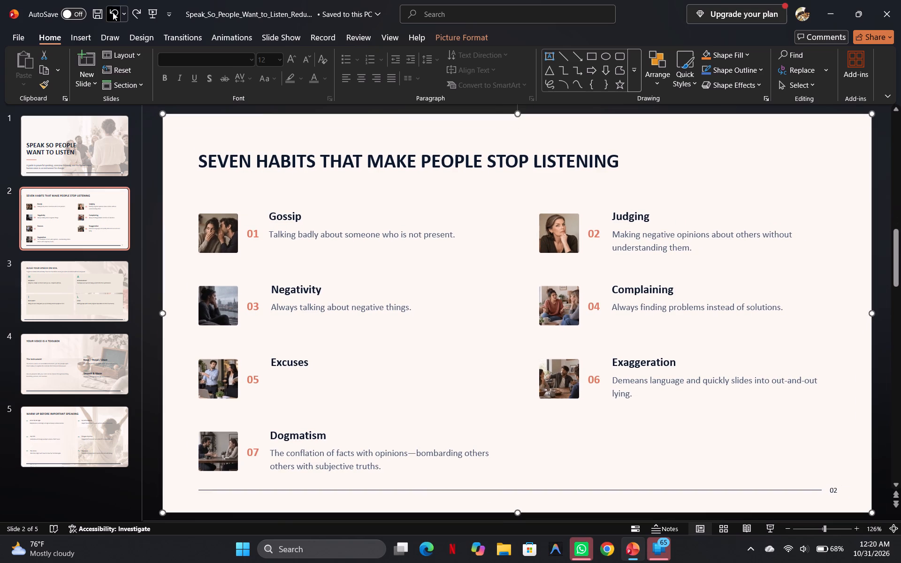
{"action": "left_click", "coordinate": [113, 12]}
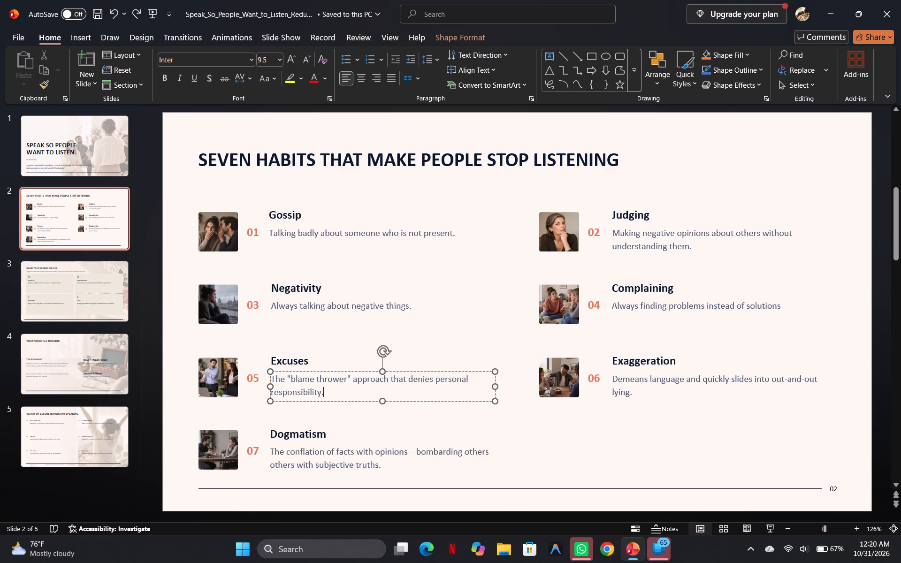
Add a period at the end of the Complaining description on slide 2.
{"action": "left_click_drag", "start_coordinate": [782, 306], "coordinate": [775, 306]}
{"action": "left_click", "coordinate": [775, 306]}
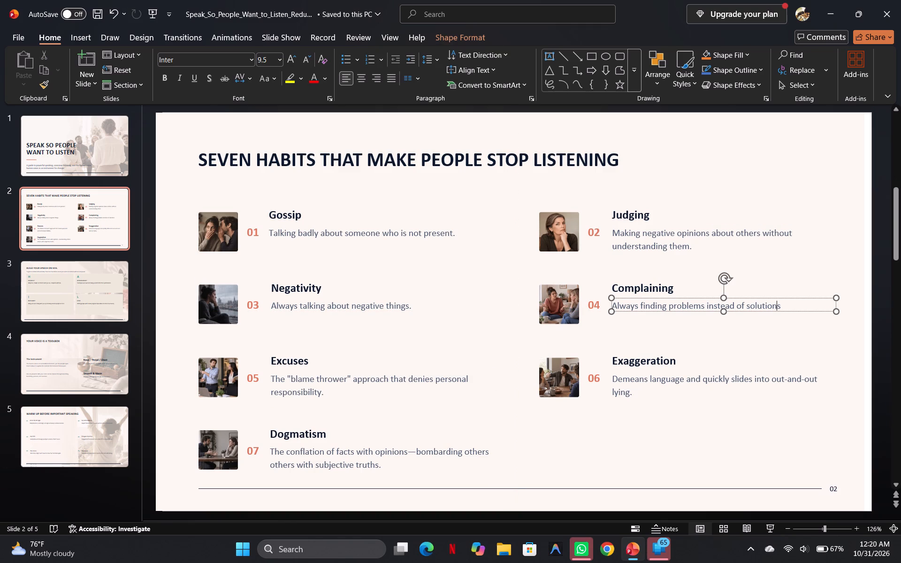
{"action": "left_click", "coordinate": [779, 305]}
{"action": "key", "text": "period"}
Delete the wording of the Excuses description, keeping only its closing period.
{"action": "left_click", "coordinate": [321, 393]}
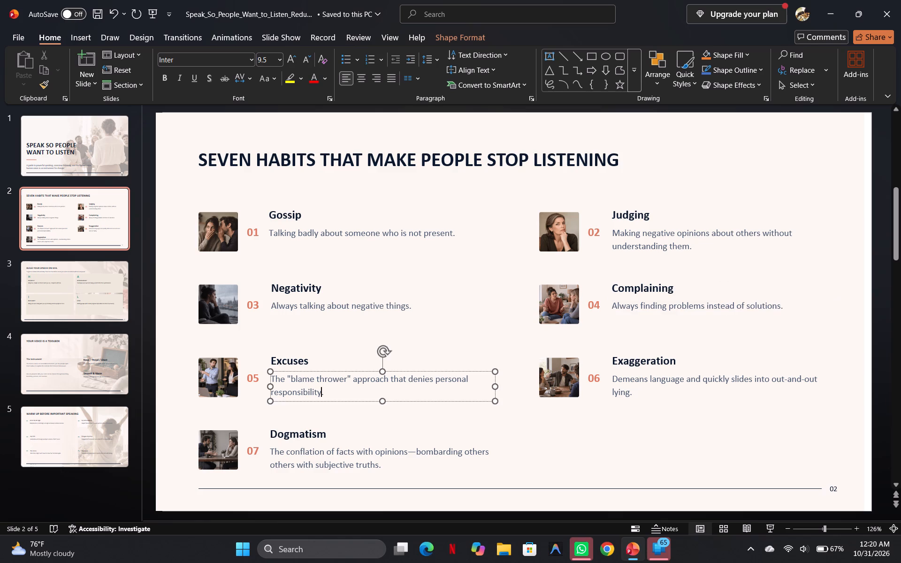
{"action": "key", "text": "BackSpace"}
{"action": "key", "text": "BackSpace"}
{"action": "key", "text": "BackSpace"}
{"action": "key", "text": "BackSpace"}
{"action": "key", "text": "BackSpace"}
{"action": "key", "text": "BackSpace"}
{"action": "key", "text": "BackSpace"}
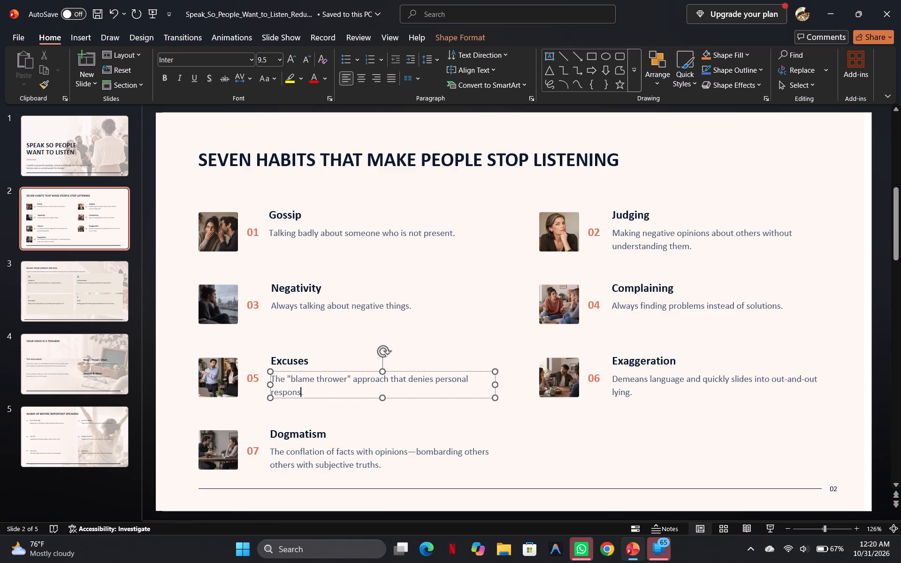
{"action": "key", "text": "BackSpace"}
{"action": "key", "text": "BackSpace"}
{"action": "key", "text": "BackSpace"}
{"action": "key", "text": "BackSpace"}
{"action": "key", "text": "BackSpace"}
{"action": "key", "text": "BackSpace"}
{"action": "key", "text": "BackSpace"}
{"action": "key", "text": "BackSpace"}
{"action": "key", "text": "BackSpace"}
{"action": "key", "text": "BackSpace"}
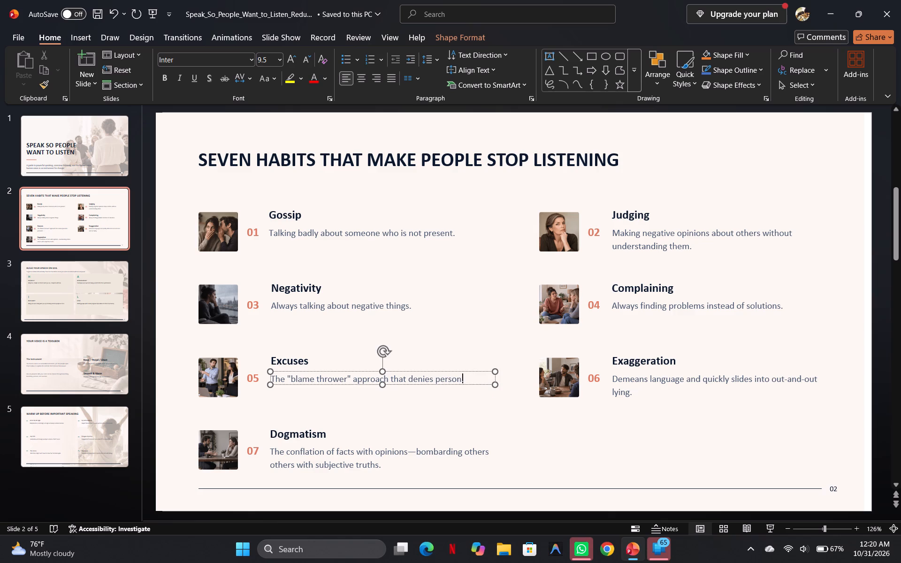
{"action": "key", "text": "BackSpace"}
{"action": "key", "text": "BackSpace"}
{"action": "key", "text": "BackSpace"}
{"action": "key", "text": "BackSpace"}
{"action": "key", "text": "BackSpace"}
{"action": "key", "text": "BackSpace"}
{"action": "key", "text": "BackSpace"}
{"action": "key", "text": "BackSpace"}
{"action": "key", "text": "BackSpace"}
{"action": "key", "text": "BackSpace"}
{"action": "key", "text": "BackSpace"}
{"action": "key", "text": "BackSpace"}
{"action": "key", "text": "BackSpace"}
{"action": "key", "text": "BackSpace"}
{"action": "key", "text": "BackSpace"}
{"action": "key", "text": "BackSpace"}
{"action": "key", "text": "BackSpace"}
{"action": "key", "text": "BackSpace"}
{"action": "key", "text": "BackSpace"}
{"action": "key", "text": "BackSpace"}
{"action": "key", "text": "BackSpace"}
{"action": "key", "text": "BackSpace"}
{"action": "key", "text": "BackSpace"}
{"action": "key", "text": "BackSpace"}
{"action": "key", "text": "BackSpace"}
{"action": "key", "text": "BackSpace"}
{"action": "key", "text": "BackSpace"}
{"action": "key", "text": "BackSpace"}
{"action": "key", "text": "BackSpace"}
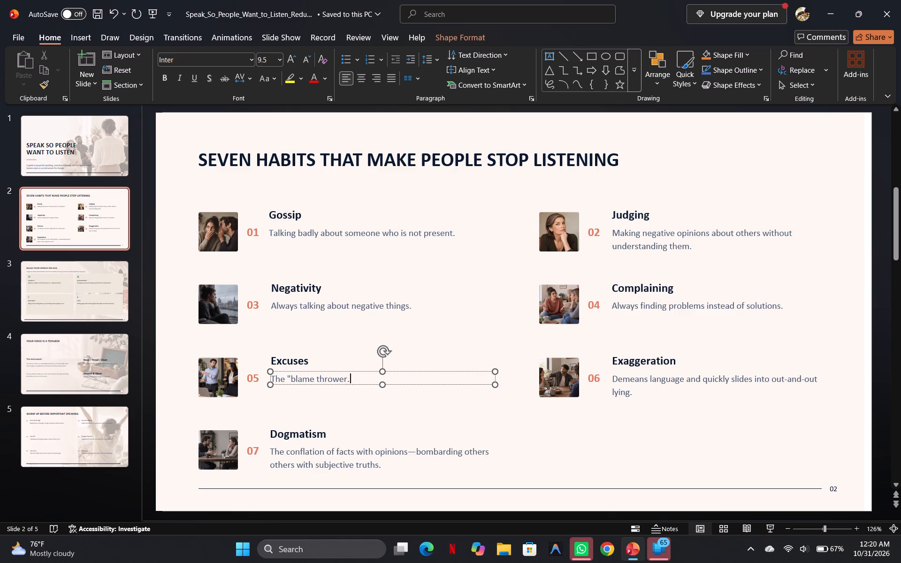
{"action": "key", "text": "BackSpace"}
{"action": "key", "text": "BackSpace"}
{"action": "key", "text": "BackSpace"}
{"action": "key", "text": "BackSpace"}
{"action": "key", "text": "BackSpace"}
{"action": "key", "text": "BackSpace"}
{"action": "key", "text": "BackSpace"}
{"action": "key", "text": "BackSpace"}
{"action": "key", "text": "BackSpace"}
{"action": "key", "text": "BackSpace"}
{"action": "key", "text": "BackSpace"}
{"action": "key", "text": "BackSpace"}
{"action": "key", "text": "BackSpace"}
{"action": "key", "text": "BackSpace"}
{"action": "key", "text": "BackSpace"}
{"action": "key", "text": "BackSpace"}
{"action": "key", "text": "BackSpace"}
{"action": "key", "text": "BackSpace"}
Write "Blaming others instead of accepting our mistakes" before the period in the Excuses description.
{"action": "key", "text": "shift+b"}
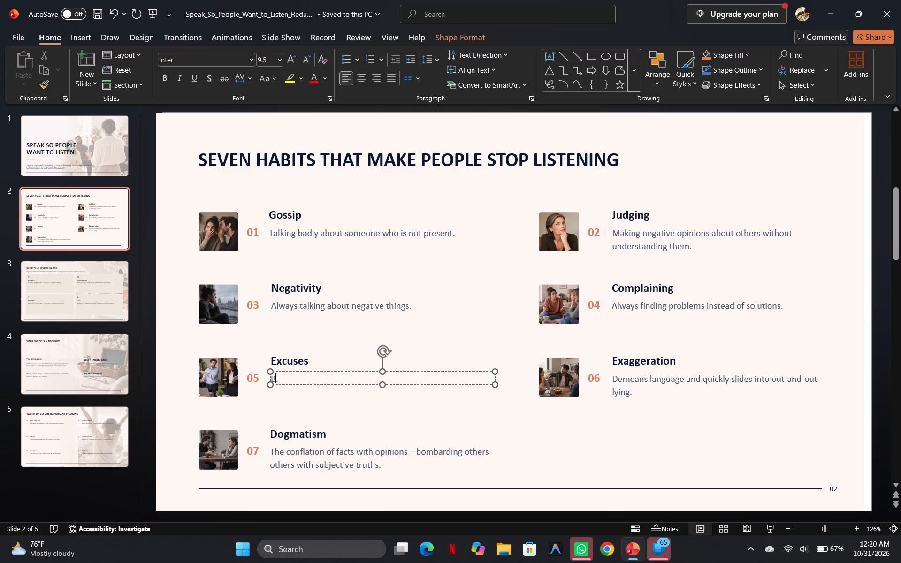
{"action": "type", "text": "MMING"}
{"action": "key", "text": "BackSpace"}
{"action": "key", "text": "BackSpace"}
{"action": "key", "text": "BackSpace"}
{"action": "key", "text": "BackSpace"}
{"action": "key", "text": "BackSpace"}
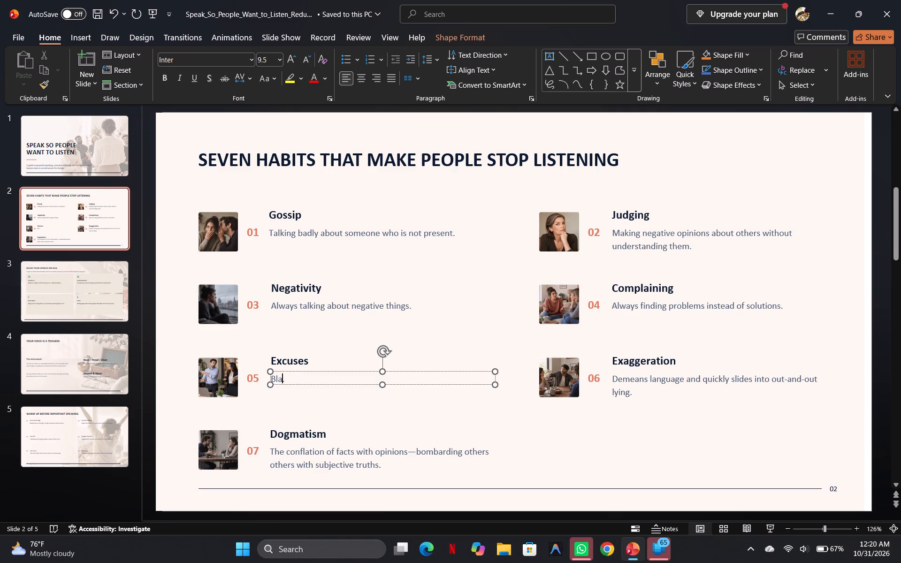
{"action": "type", "text": "mming"}
{"action": "key", "text": "space"}
{"action": "type", "text": "others"}
{"action": "left_click", "coordinate": [290, 379]}
{"action": "key", "text": "BackSpace"}
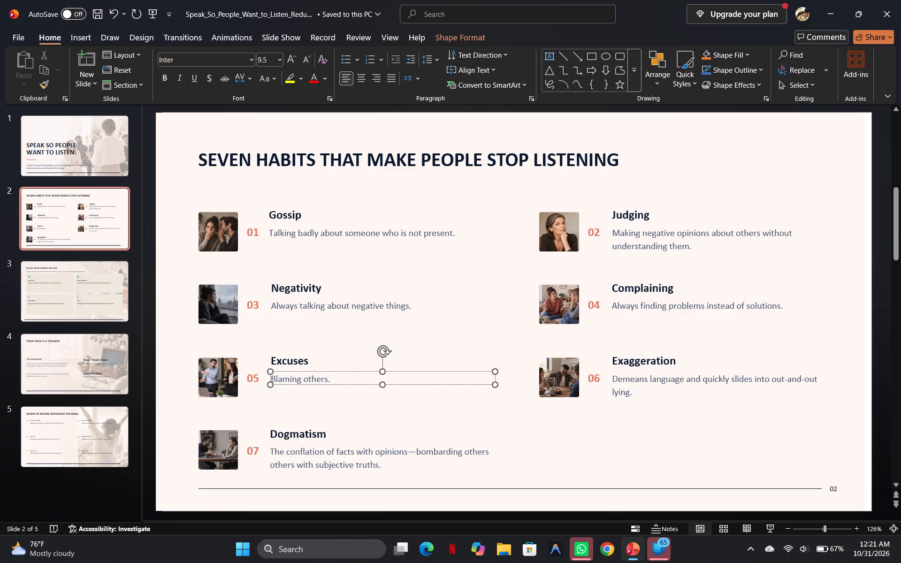
{"action": "left_click", "coordinate": [328, 380]}
{"action": "key", "text": "space"}
{"action": "type", "text": "inste4"}
{"action": "key", "text": "BackSpace"}
{"action": "type", "text": "ad of"}
{"action": "key", "text": "space"}
{"action": "type", "text": "acc"}
{"action": "key", "text": "e"}
{"action": "type", "text": "pting"}
{"action": "key", "text": "space"}
{"action": "type", "text": "our mistakes"}
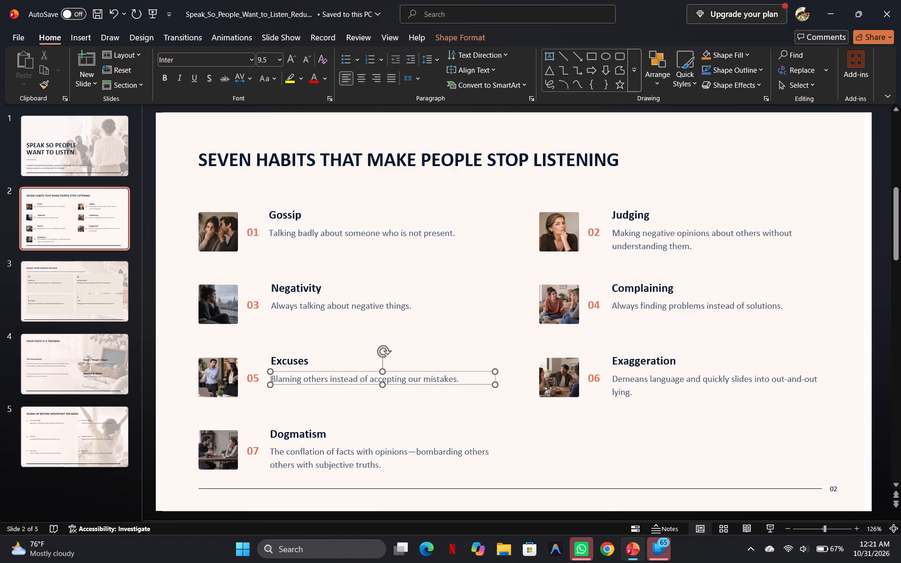
Delete the wording of the Exaggeration description, keeping only its closing period.
{"action": "left_click", "coordinate": [629, 393]}
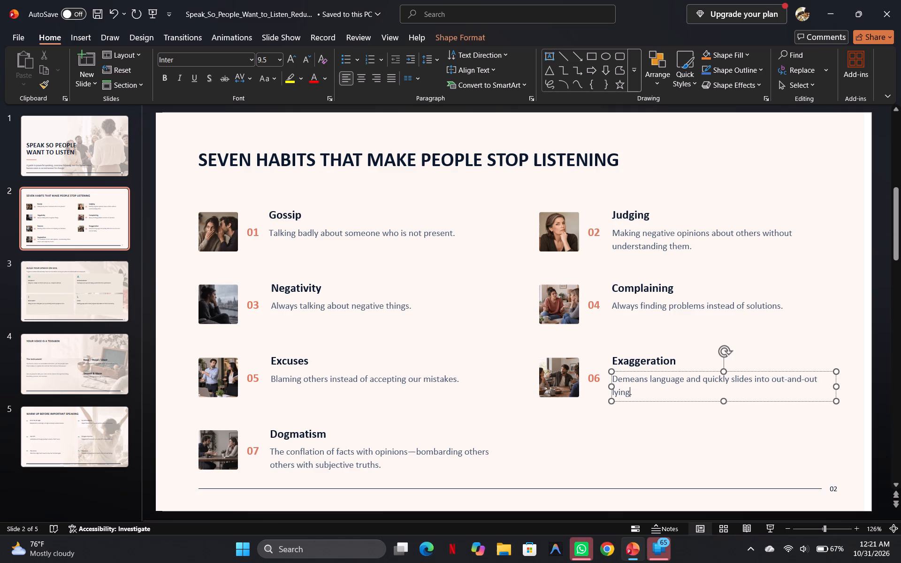
{"action": "key", "text": "BackSpace"}
{"action": "key", "text": "BackSpace"}
{"action": "key", "text": "BackSpace"}
{"action": "key", "text": "BackSpace"}
{"action": "key", "text": "BackSpace"}
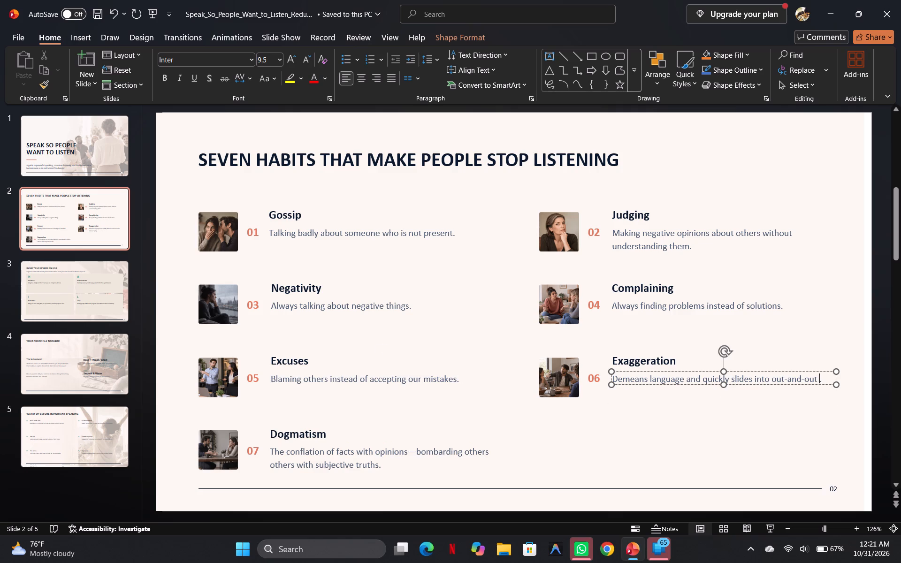
{"action": "key", "text": "BackSpace"}
{"action": "key", "text": "BackSpace"}
{"action": "key", "text": "BackSpace"}
{"action": "key", "text": "BackSpace"}
{"action": "key", "text": "BackSpace"}
{"action": "key", "text": "BackSpace"}
{"action": "key", "text": "BackSpace"}
{"action": "key", "text": "BackSpace"}
{"action": "key", "text": "BackSpace"}
{"action": "key", "text": "BackSpace"}
{"action": "key", "text": "BackSpace"}
{"action": "key", "text": "BackSpace"}
{"action": "key", "text": "BackSpace"}
{"action": "key", "text": "BackSpace"}
{"action": "key", "text": "BackSpace"}
{"action": "key", "text": "BackSpace"}
{"action": "key", "text": "BackSpace"}
{"action": "key", "text": "BackSpace"}
{"action": "key", "text": "BackSpace"}
{"action": "key", "text": "BackSpace"}
{"action": "key", "text": "BackSpace"}
{"action": "key", "text": "BackSpace"}
{"action": "key", "text": "BackSpace"}
{"action": "key", "text": "BackSpace"}
{"action": "key", "text": "BackSpace"}
{"action": "key", "text": "BackSpace"}
{"action": "key", "text": "BackSpace"}
{"action": "key", "text": "BackSpace"}
{"action": "key", "text": "BackSpace"}
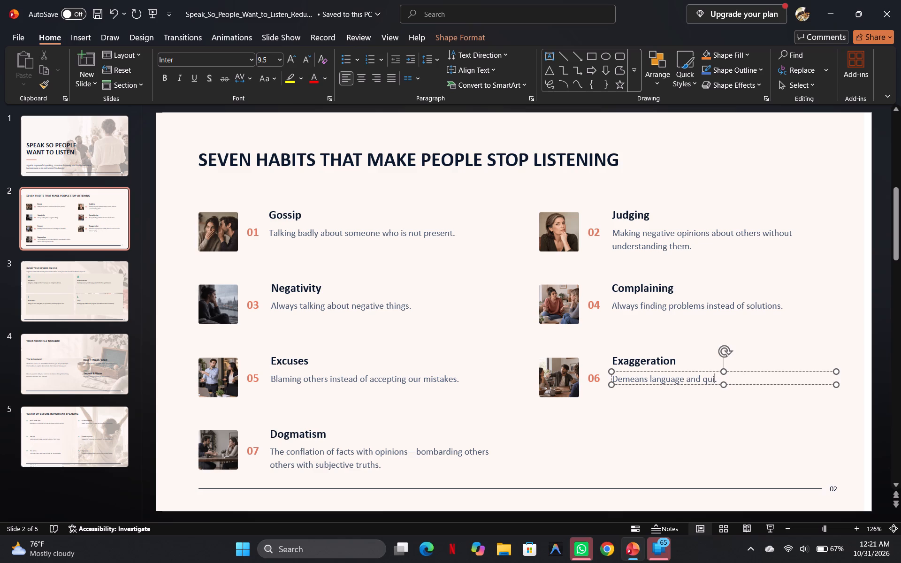
{"action": "key", "text": "BackSpace"}
{"action": "key", "text": "BackSpace"}
{"action": "key", "text": "BackSpace"}
{"action": "key", "text": "BackSpace"}
{"action": "key", "text": "BackSpace"}
{"action": "key", "text": "BackSpace"}
{"action": "key", "text": "BackSpace"}
{"action": "key", "text": "BackSpace"}
{"action": "key", "text": "BackSpace"}
{"action": "key", "text": "BackSpace"}
{"action": "key", "text": "BackSpace"}
{"action": "key", "text": "BackSpace"}
{"action": "key", "text": "BackSpace"}
{"action": "key", "text": "BackSpace"}
{"action": "key", "text": "BackSpace"}
{"action": "key", "text": "BackSpace"}
{"action": "key", "text": "BackSpace"}
{"action": "key", "text": "BackSpace"}
{"action": "key", "text": "BackSpace"}
{"action": "key", "text": "BackSpace"}
{"action": "key", "text": "BackSpace"}
{"action": "key", "text": "BackSpace"}
{"action": "key", "text": "BackSpace"}
{"action": "key", "text": "BackSpace"}
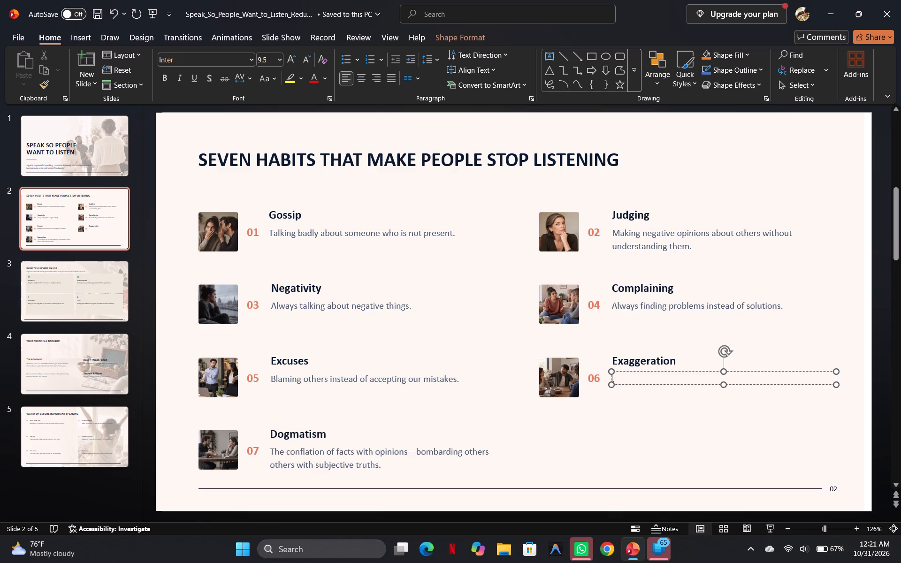
Write "Making things bigger than they really are" before the period in the Exaggeration description on slide 2.
{"action": "key", "text": "shift+m"}
{"action": "type", "text": "aking"}
{"action": "key", "text": "space"}
{"action": "type", "text": "things"}
{"action": "key", "text": "space"}
{"action": "type", "text": "bi"}
{"action": "type", "text": "gger"}
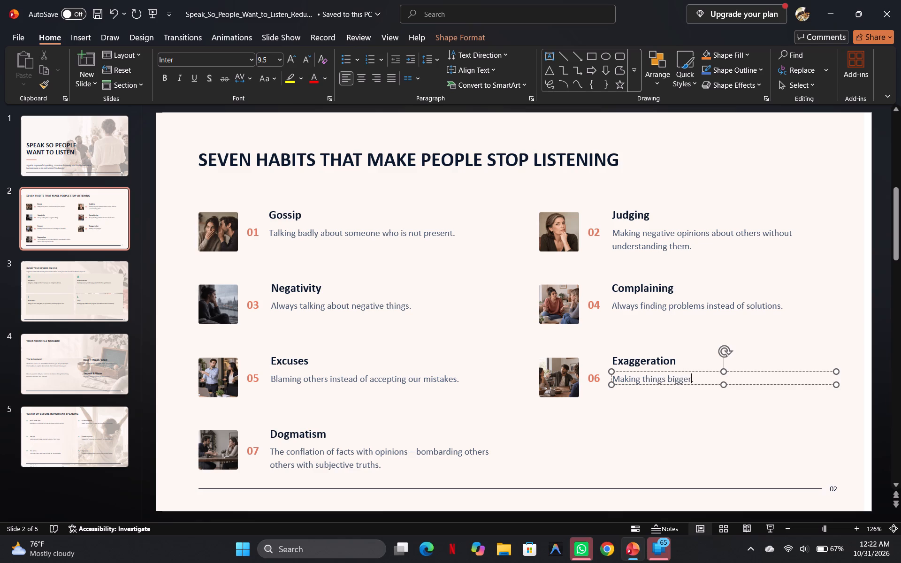
{"action": "key", "text": "space"}
{"action": "type", "text": "than"}
{"action": "key", "text": "space"}
{"action": "type", "text": "they"}
{"action": "key", "text": "space"}
{"action": "type", "text": "really"}
{"action": "key", "text": "space"}
{"action": "type", "text": "ae"}
{"action": "key", "text": "BackSpace"}
{"action": "type", "text": "re"}
Delete the entire Dogmatism description on slide 2, including its closing period.
{"action": "left_click", "coordinate": [378, 464]}
{"action": "key", "text": "BackSpace"}
{"action": "key", "text": "BackSpace"}
{"action": "key", "text": "BackSpace"}
{"action": "key", "text": "BackSpace"}
{"action": "key", "text": "BackSpace"}
{"action": "key", "text": "BackSpace"}
{"action": "key", "text": "BackSpace"}
{"action": "key", "text": "BackSpace"}
{"action": "key", "text": "BackSpace"}
{"action": "key", "text": "BackSpace"}
{"action": "key", "text": "BackSpace"}
{"action": "key", "text": "BackSpace"}
{"action": "key", "text": "BackSpace"}
{"action": "key", "text": "BackSpace"}
{"action": "key", "text": "BackSpace"}
{"action": "key", "text": "BackSpace"}
{"action": "key", "text": "BackSpace"}
{"action": "key", "text": "BackSpace"}
{"action": "key", "text": "BackSpace"}
{"action": "key", "text": "BackSpace"}
{"action": "key", "text": "BackSpace"}
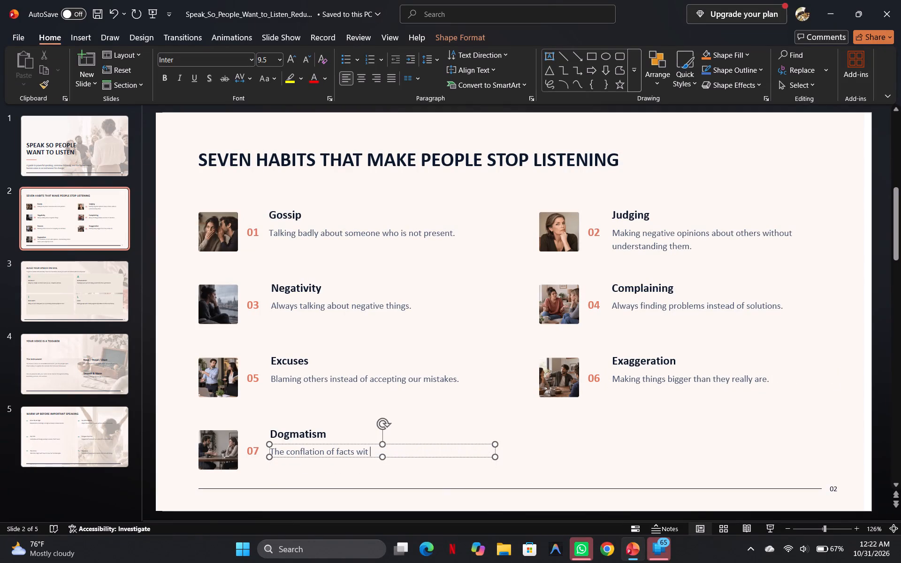
{"action": "key", "text": "BackSpace"}
{"action": "key", "text": "BackSpace"}
{"action": "key", "text": "BackSpace"}
{"action": "key", "text": "BackSpace"}
{"action": "key", "text": "BackSpace"}
{"action": "key", "text": "BackSpace"}
{"action": "key", "text": "BackSpace"}
{"action": "key", "text": "BackSpace"}
{"action": "key", "text": "BackSpace"}
{"action": "key", "text": "BackSpace"}
{"action": "key", "text": "BackSpace"}
{"action": "key", "text": "BackSpace"}
{"action": "key", "text": "BackSpace"}
{"action": "key", "text": "BackSpace"}
{"action": "key", "text": "BackSpace"}
{"action": "key", "text": "BackSpace"}
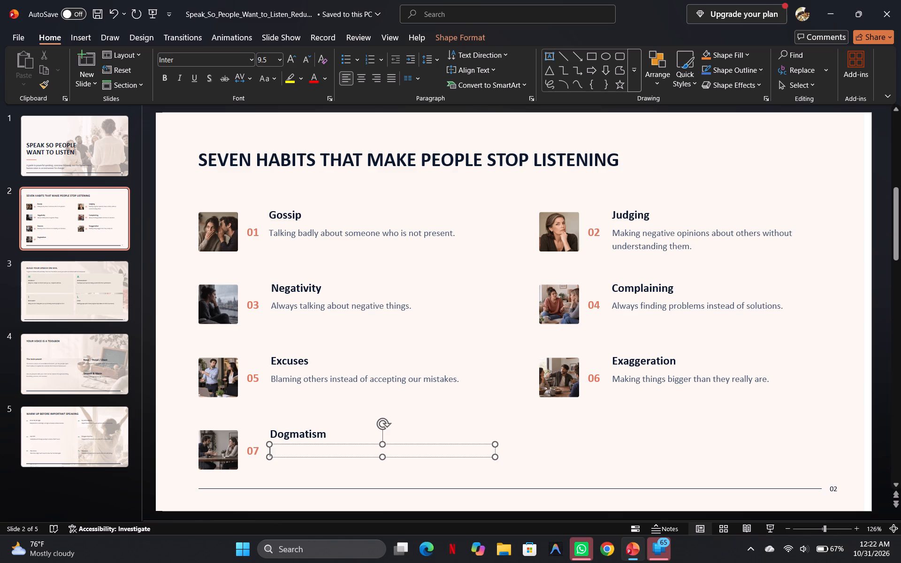
Write "Thinking that only our opinion is correct." as the Dogmatism description on slide 2.
{"action": "key", "text": "shift+t"}
{"action": "type", "text": "hinking"}
{"action": "key", "text": "space"}
{"action": "type", "text": "that"}
{"action": "key", "text": "space"}
{"action": "type", "text": "only ou"}
{"action": "key", "text": "r"}
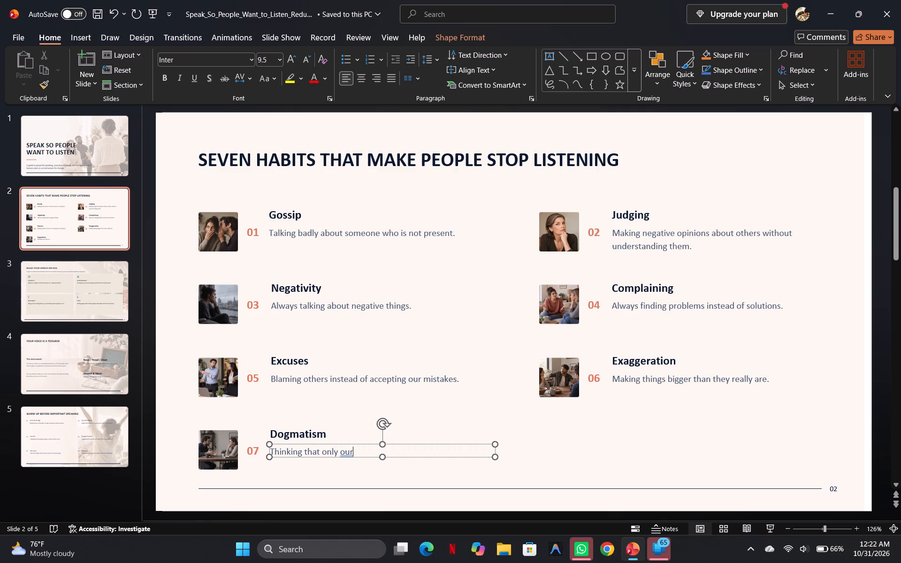
{"action": "key", "text": "space"}
{"action": "type", "text": "op"}
{"action": "type", "text": "inion"}
{"action": "key", "text": "space"}
{"action": "type", "text": "is"}
{"action": "key", "text": "space"}
{"action": "type", "text": "correct"}
{"action": "key", "text": "period"}
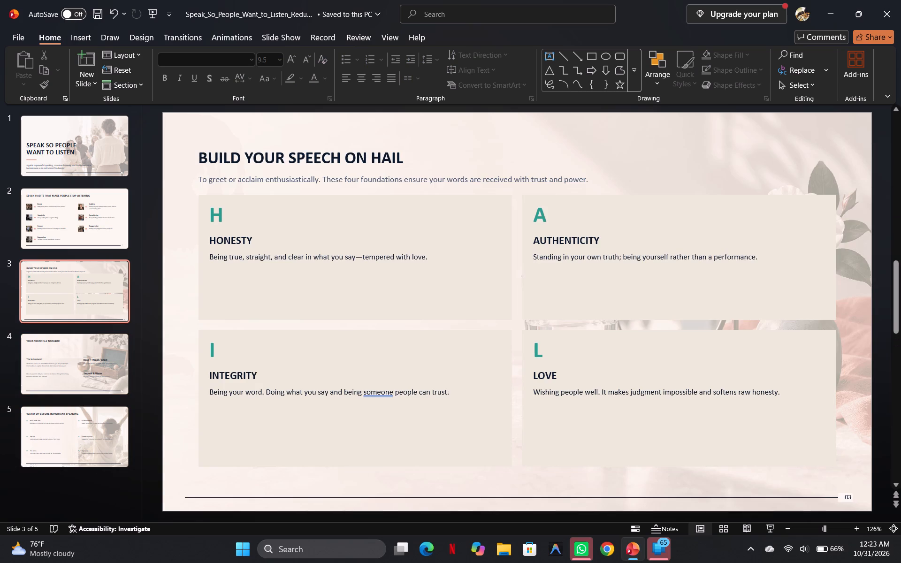
Delete the wording of the Honesty description on slide 3, keeping only its closing period.
{"action": "left_click", "coordinate": [425, 256]}
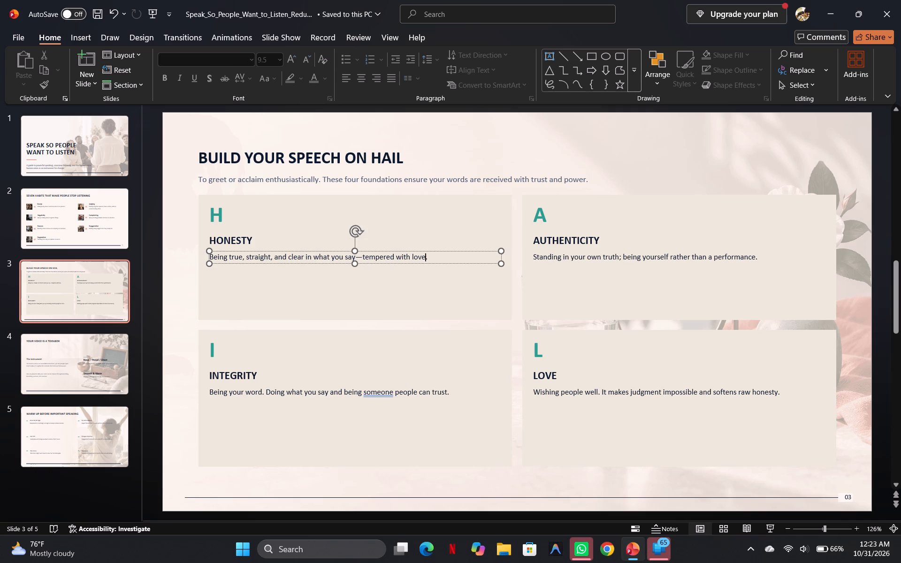
{"action": "key", "text": "BackSpace"}
{"action": "key", "text": "BackSpace"}
{"action": "key", "text": "BackSpace"}
{"action": "key", "text": "BackSpace"}
{"action": "key", "text": "BackSpace"}
{"action": "key", "text": "BackSpace"}
{"action": "key", "text": "BackSpace"}
{"action": "key", "text": "BackSpace"}
{"action": "key", "text": "BackSpace"}
{"action": "key", "text": "BackSpace"}
{"action": "key", "text": "BackSpace"}
{"action": "key", "text": "BackSpace"}
{"action": "key", "text": "BackSpace"}
{"action": "key", "text": "BackSpace"}
{"action": "key", "text": "BackSpace"}
{"action": "key", "text": "BackSpace"}
{"action": "key", "text": "BackSpace"}
{"action": "key", "text": "BackSpace"}
{"action": "key", "text": "BackSpace"}
{"action": "key", "text": "BackSpace"}
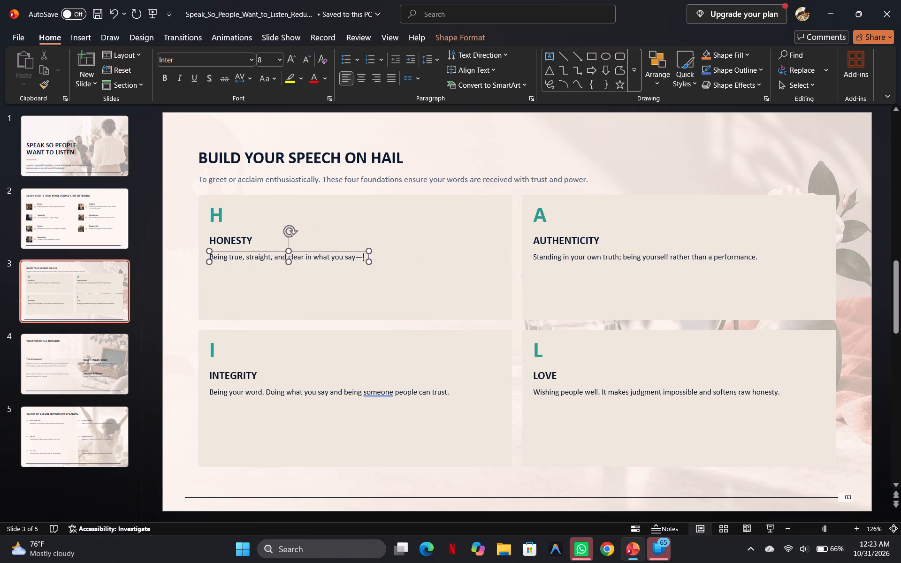
{"action": "key", "text": "BackSpace"}
{"action": "key", "text": "BackSpace"}
{"action": "key", "text": "BackSpace"}
{"action": "key", "text": "BackSpace"}
{"action": "key", "text": "BackSpace"}
{"action": "key", "text": "BackSpace"}
{"action": "key", "text": "BackSpace"}
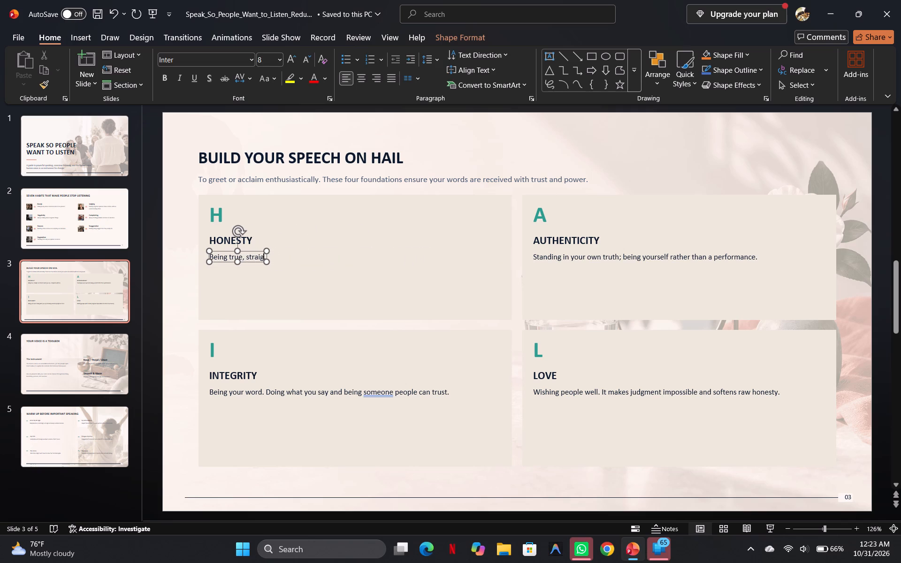
{"action": "key", "text": "BackSpace"}
{"action": "key", "text": "BackSpace"}
{"action": "key", "text": "BackSpace"}
{"action": "key", "text": "BackSpace"}
{"action": "key", "text": "BackSpace"}
{"action": "key", "text": "BackSpace"}
{"action": "key", "text": "BackSpace"}
{"action": "key", "text": "BackSpace"}
{"action": "key", "text": "BackSpace"}
{"action": "key", "text": "BackSpace"}
{"action": "key", "text": "BackSpace"}
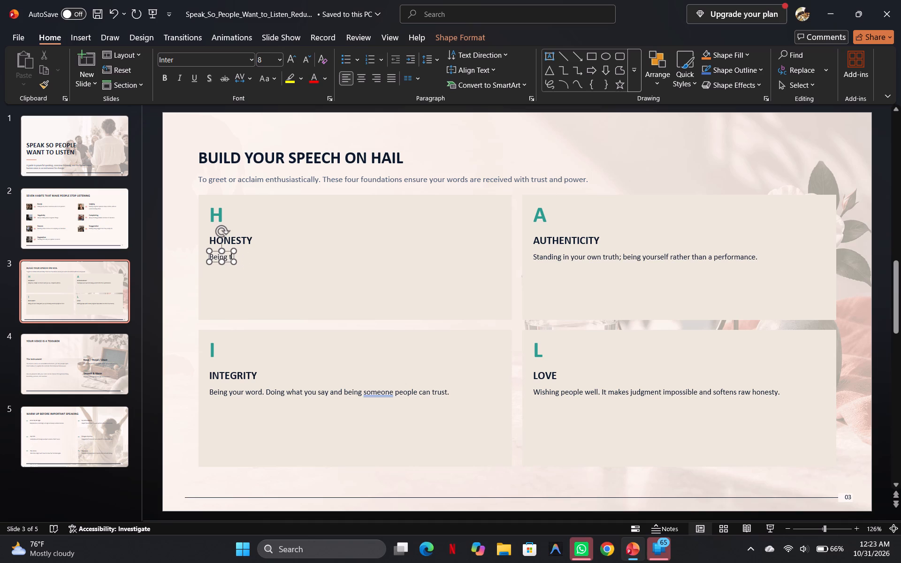
{"action": "key", "text": "BackSpace"}
{"action": "key", "text": "BackSpace"}
{"action": "key", "text": "BackSpace"}
{"action": "key", "text": "BackSpace"}
{"action": "key", "text": "BackSpace"}
{"action": "key", "text": "BackSpace"}
{"action": "key", "text": "BackSpace"}
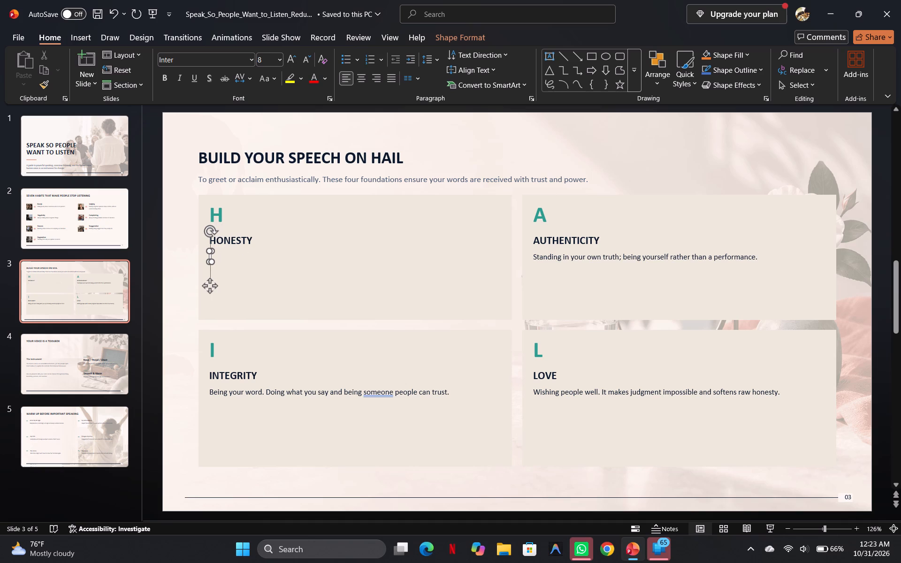
Write "Always speak the truth" before the period in the Honesty description on slide 3.
{"action": "key", "text": "shift+a"}
{"action": "type", "text": "lways"}
{"action": "key", "text": "space"}
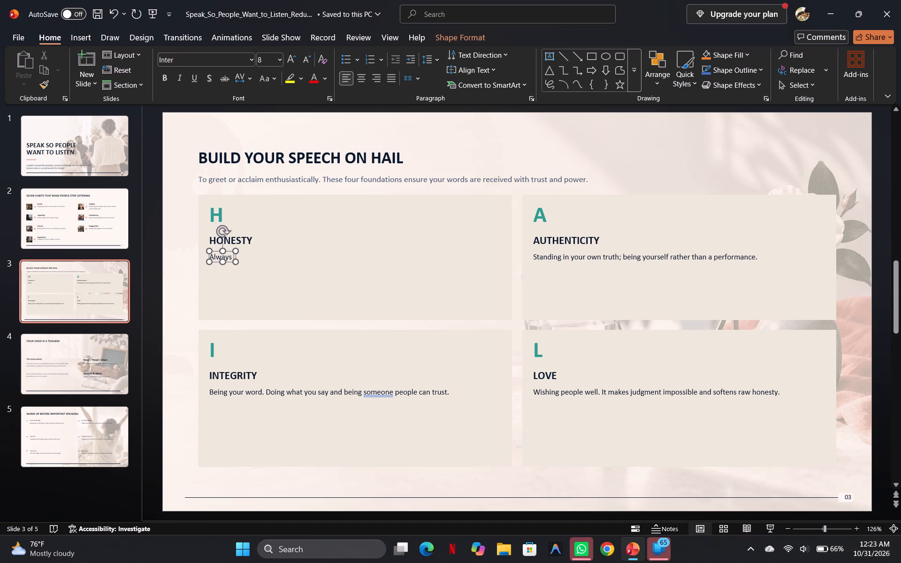
{"action": "type", "text": "speak"}
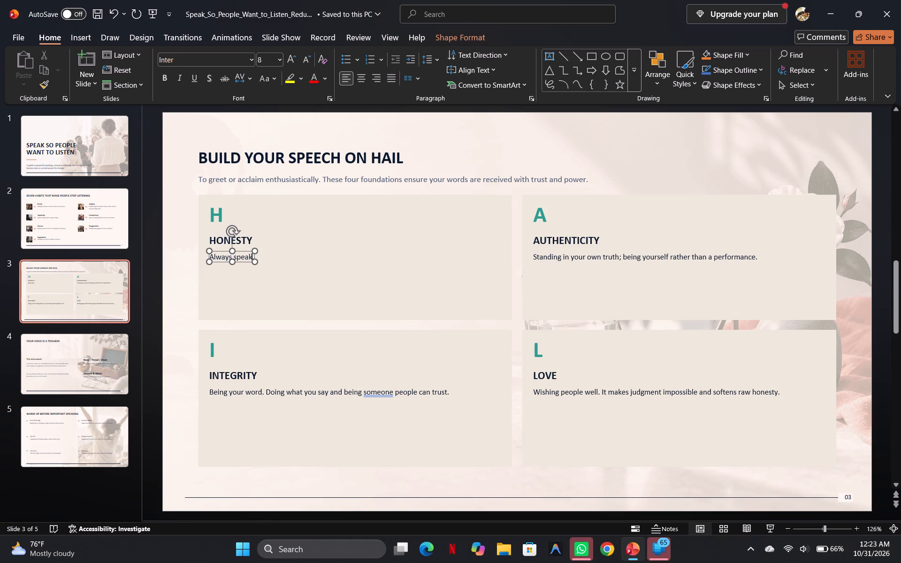
{"action": "key", "text": "space"}
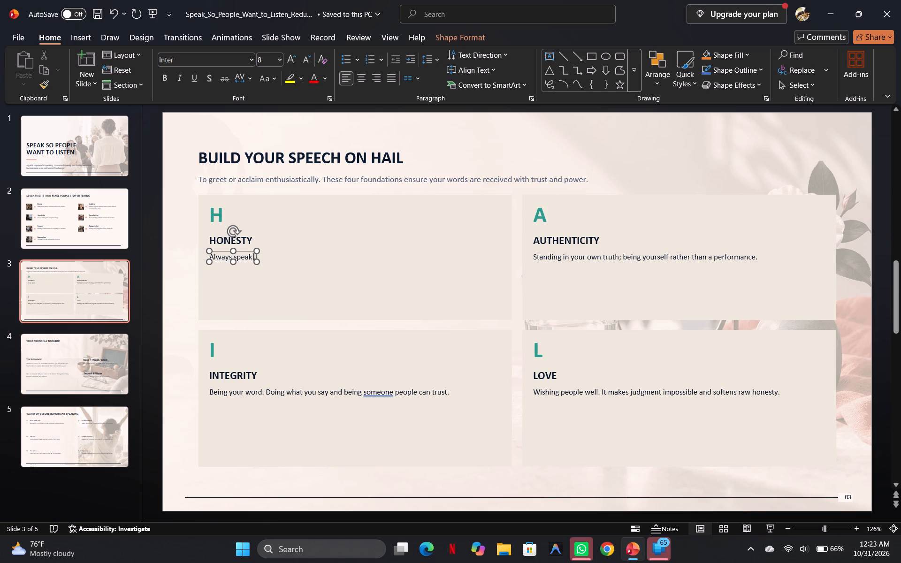
{"action": "type", "text": "the"}
{"action": "key", "text": "space"}
{"action": "type", "text": "truth"}
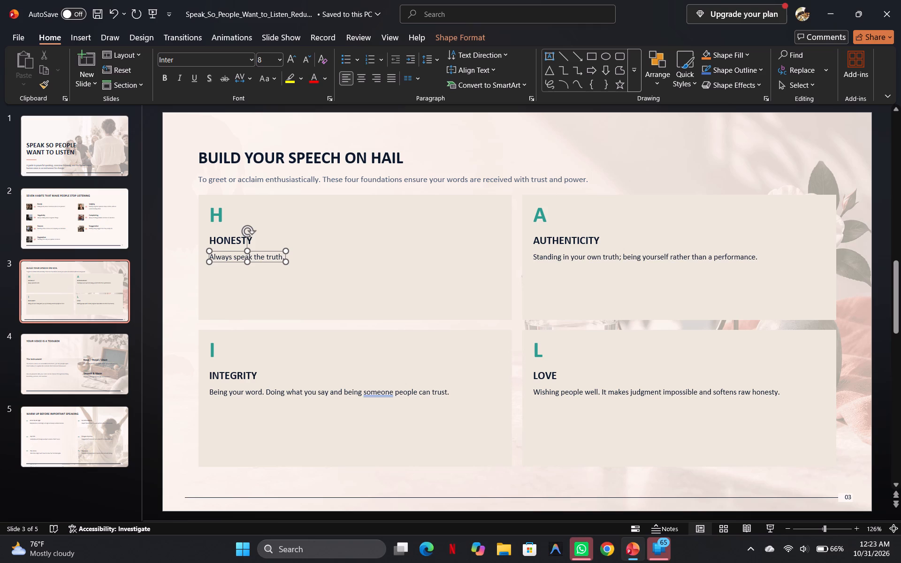
Delete the wording of the Authenticity description on slide 3, keeping only its closing period.
{"action": "left_click", "coordinate": [756, 256]}
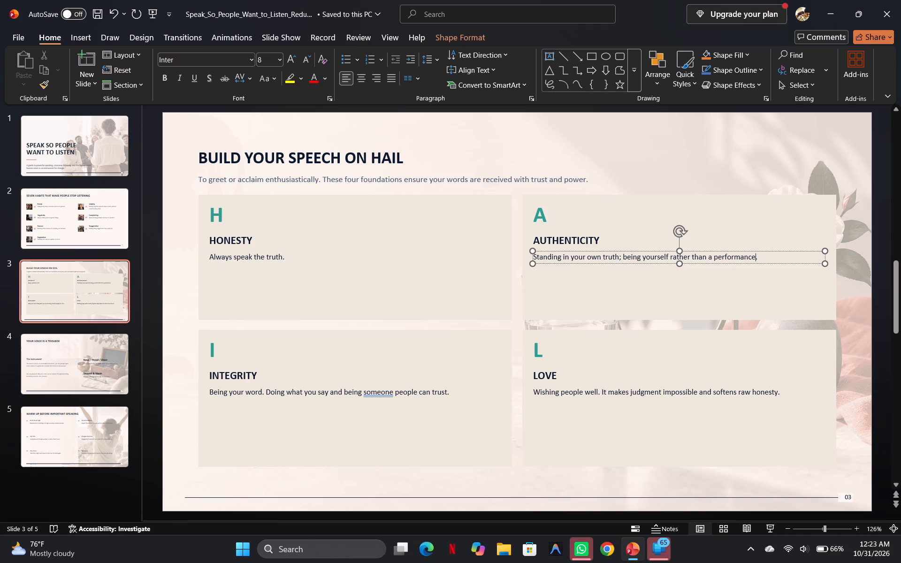
{"action": "key", "text": "BackSpace"}
{"action": "key", "text": "BackSpace"}
{"action": "key", "text": "BackSpace"}
{"action": "key", "text": "BackSpace"}
{"action": "key", "text": "BackSpace"}
{"action": "key", "text": "BackSpace"}
{"action": "key", "text": "BackSpace"}
{"action": "key", "text": "BackSpace"}
{"action": "key", "text": "BackSpace"}
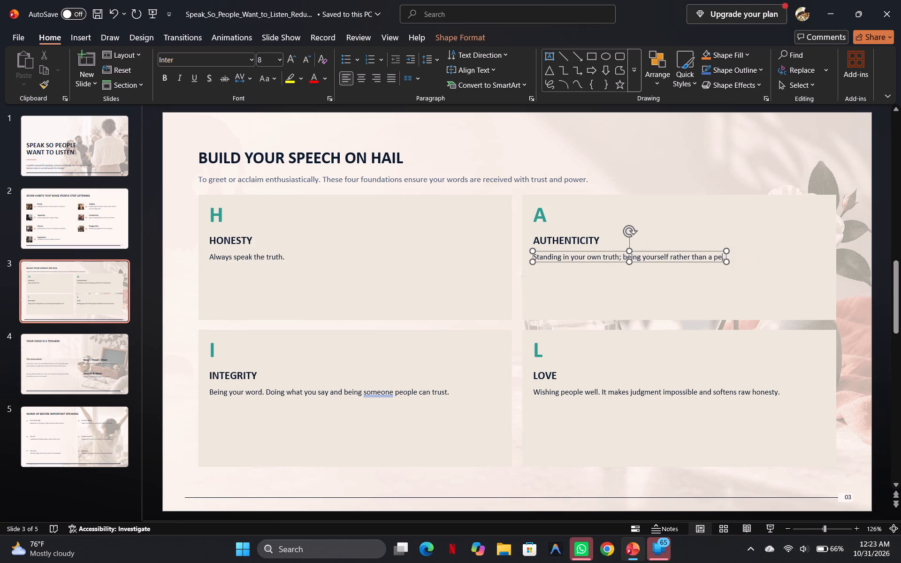
{"action": "key", "text": "BackSpace"}
{"action": "key", "text": "BackSpace"}
{"action": "key", "text": "BackSpace"}
{"action": "key", "text": "BackSpace"}
{"action": "key", "text": "BackSpace"}
{"action": "key", "text": "BackSpace"}
{"action": "key", "text": "BackSpace"}
{"action": "key", "text": "BackSpace"}
{"action": "key", "text": "BackSpace"}
{"action": "key", "text": "BackSpace"}
{"action": "key", "text": "BackSpace"}
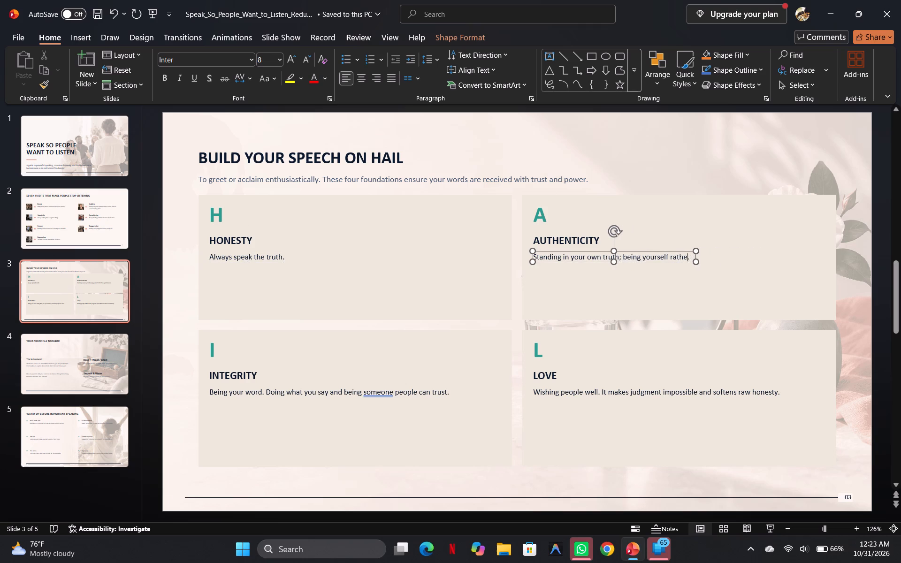
{"action": "key", "text": "BackSpace"}
{"action": "key", "text": "BackSpace"}
{"action": "key", "text": "BackSpace"}
{"action": "key", "text": "BackSpace"}
{"action": "key", "text": "BackSpace"}
{"action": "key", "text": "BackSpace"}
{"action": "key", "text": "BackSpace"}
{"action": "key", "text": "BackSpace"}
{"action": "key", "text": "BackSpace"}
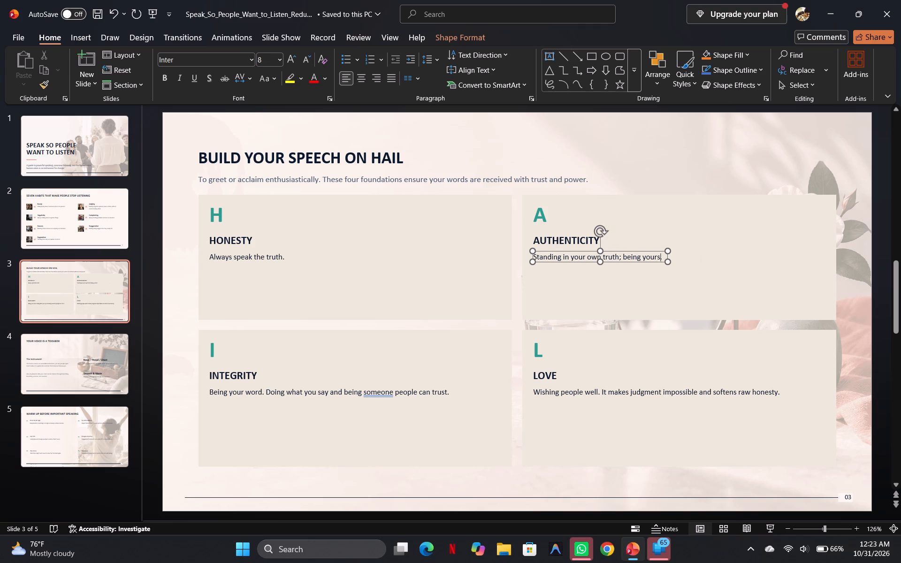
{"action": "key", "text": "BackSpace"}
{"action": "key", "text": "BackSpace"}
{"action": "key", "text": "BackSpace"}
{"action": "key", "text": "BackSpace"}
{"action": "key", "text": "BackSpace"}
{"action": "key", "text": "BackSpace"}
{"action": "key", "text": "BackSpace"}
{"action": "key", "text": "BackSpace"}
{"action": "key", "text": "BackSpace"}
{"action": "key", "text": "BackSpace"}
{"action": "key", "text": "BackSpace"}
{"action": "key", "text": "BackSpace"}
{"action": "key", "text": "BackSpace"}
{"action": "key", "text": "BackSpace"}
{"action": "key", "text": "BackSpace"}
{"action": "key", "text": "BackSpace"}
{"action": "key", "text": "BackSpace"}
{"action": "key", "text": "BackSpace"}
{"action": "key", "text": "BackSpace"}
{"action": "key", "text": "BackSpace"}
{"action": "key", "text": "BackSpace"}
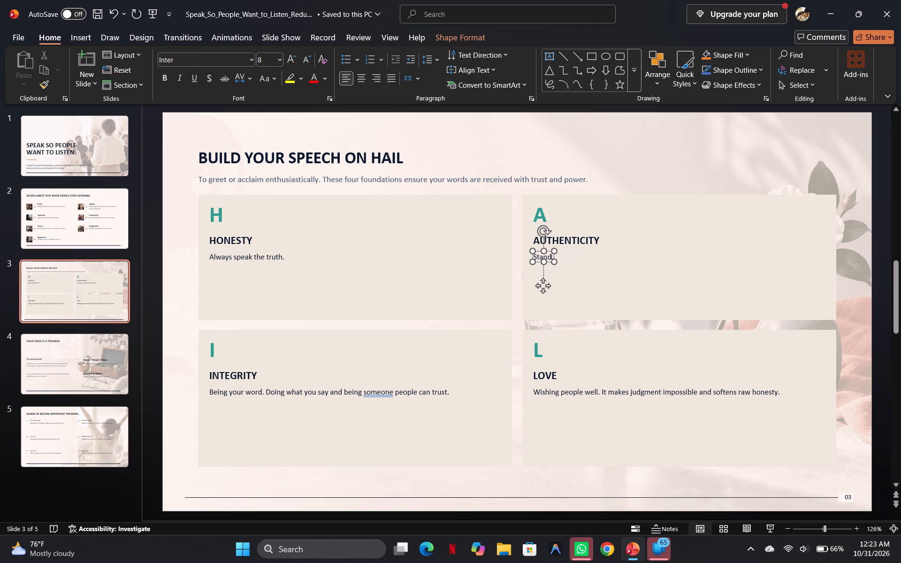
{"action": "key", "text": "BackSpace"}
{"action": "key", "text": "BackSpace"}
{"action": "key", "text": "BackSpace"}
{"action": "key", "text": "BackSpace"}
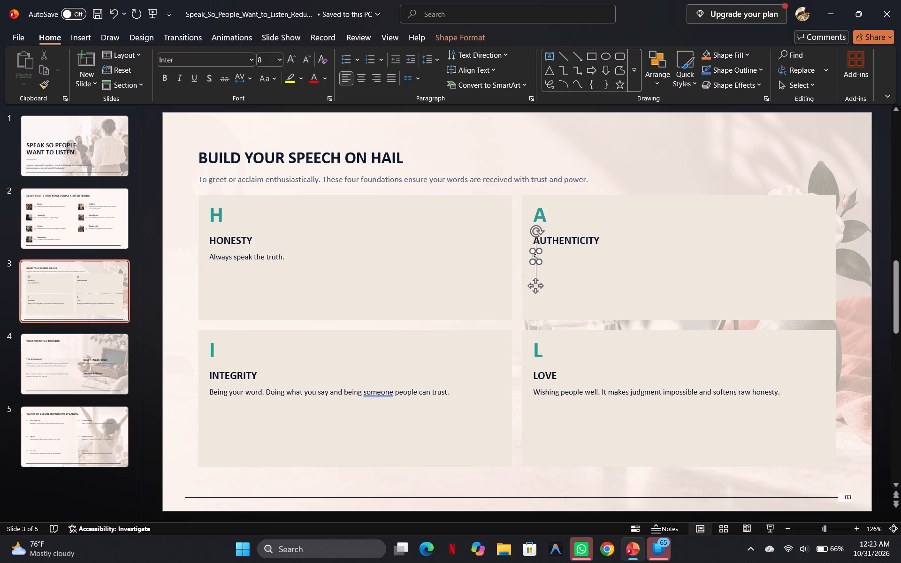
{"action": "key", "text": "BackSpace"}
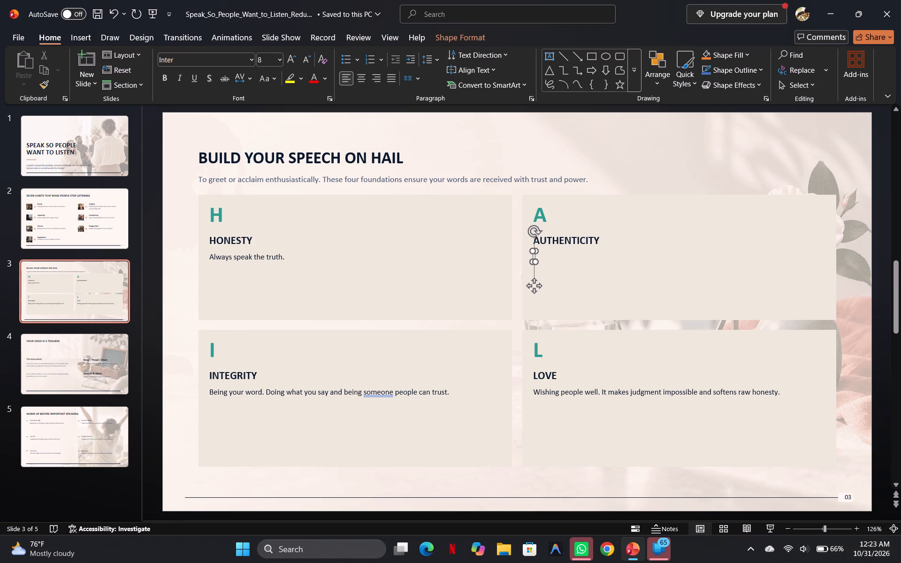
Write "Be yourself. Don't pretend to be someone else" before the closing period in the Authenticity description on slide 3.
{"action": "type", "text": "Be"}
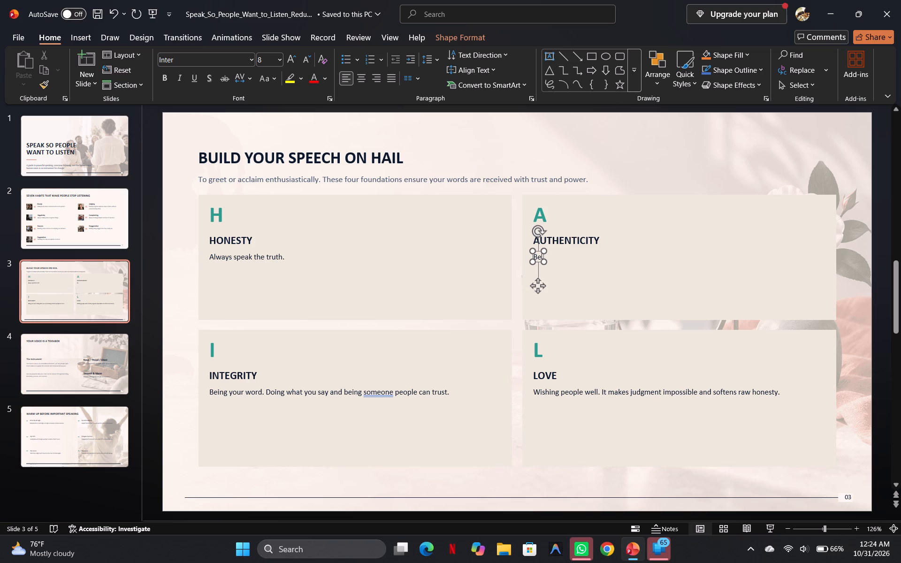
{"action": "key", "text": "space"}
{"action": "type", "text": "yourself"}
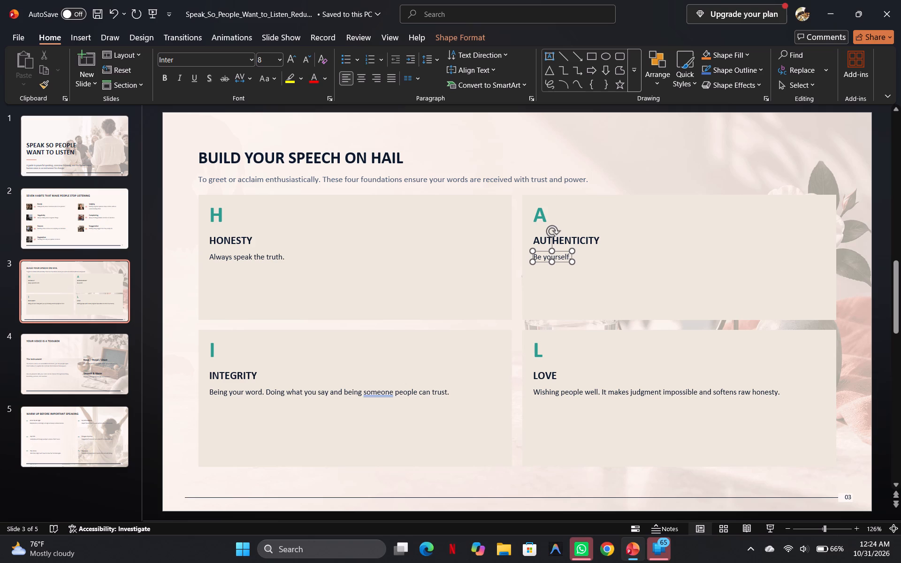
{"action": "type", "text": "."}
{"action": "key", "text": "space"}
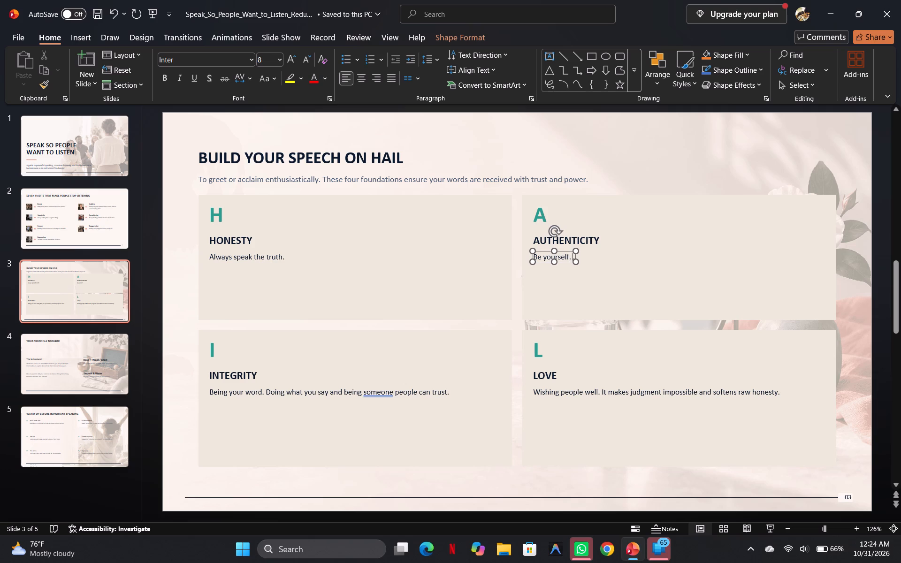
{"action": "key", "text": "shift+d"}
{"action": "type", "text": "on"}
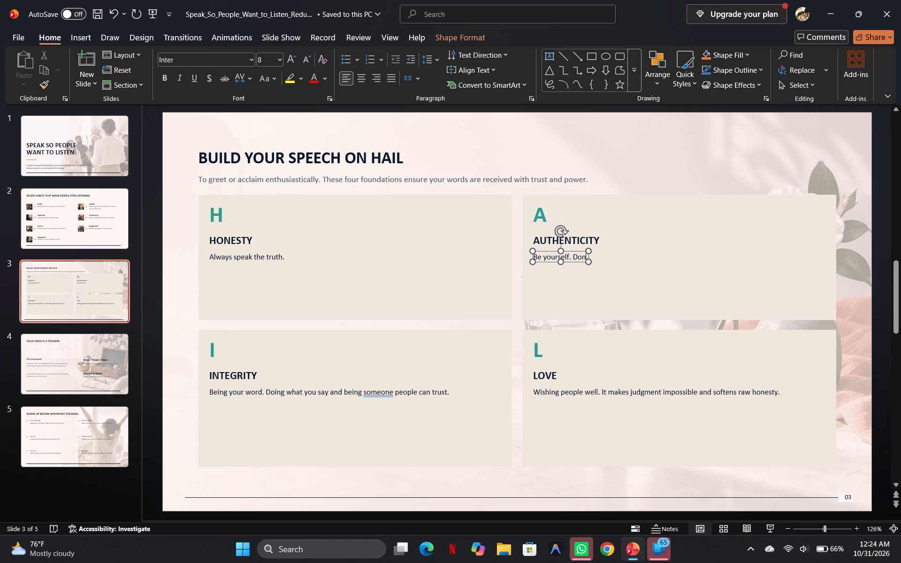
{"action": "key", "text": "apostrophe"}
{"action": "key", "text": "t"}
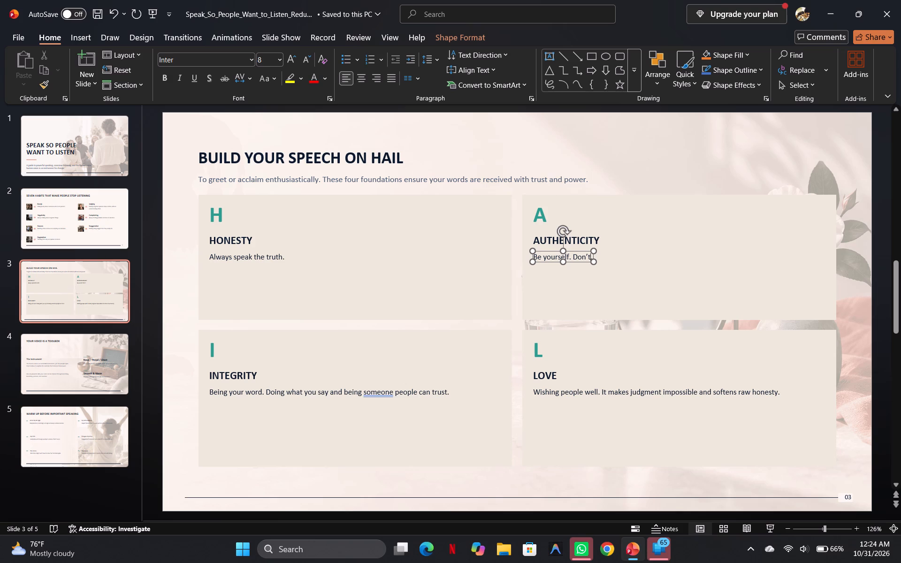
{"action": "key", "text": "space"}
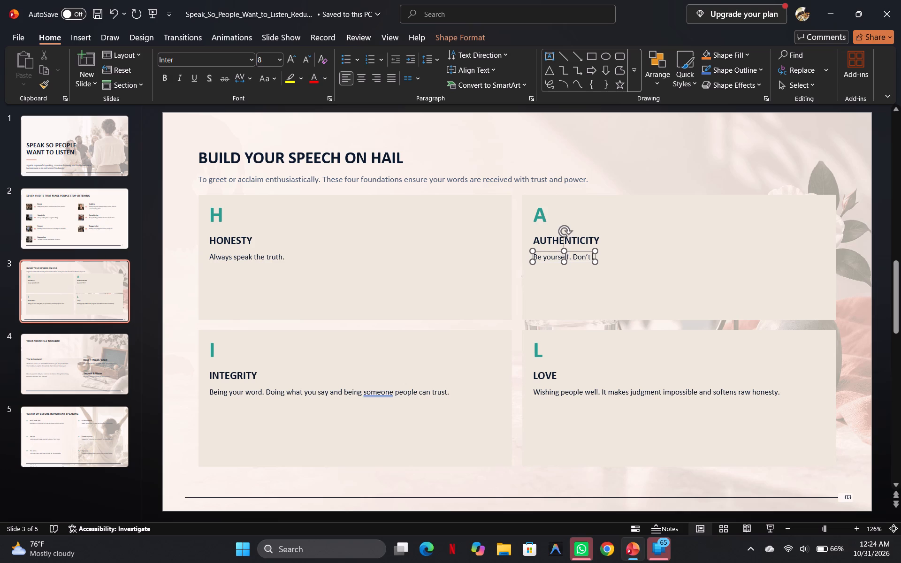
{"action": "type", "text": "pretend"}
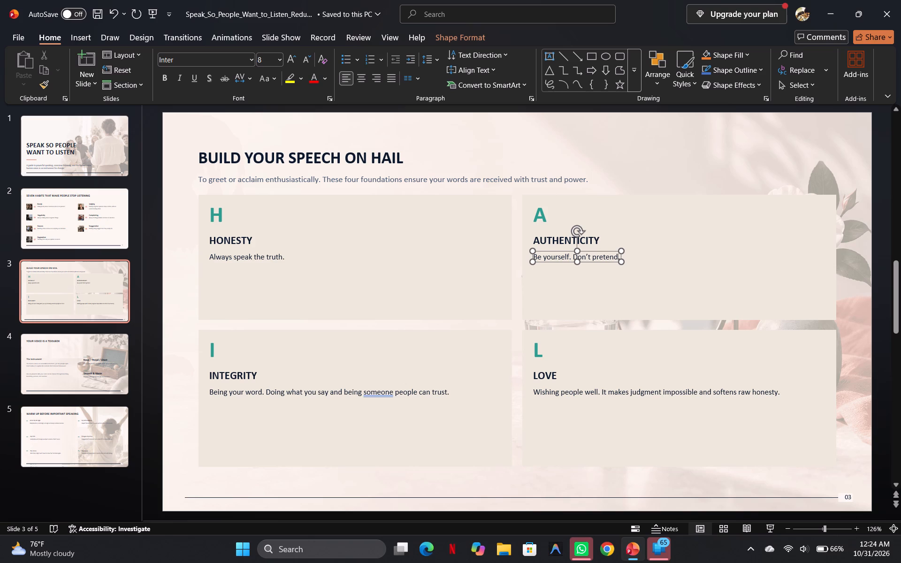
{"action": "key", "text": "space"}
{"action": "type", "text": "to be"}
{"action": "key", "text": "space"}
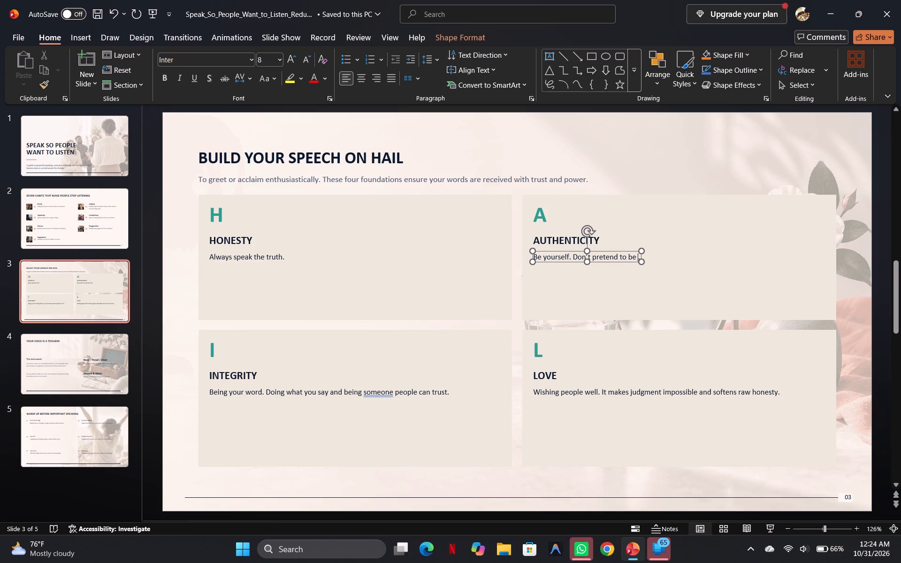
{"action": "type", "text": "so m"}
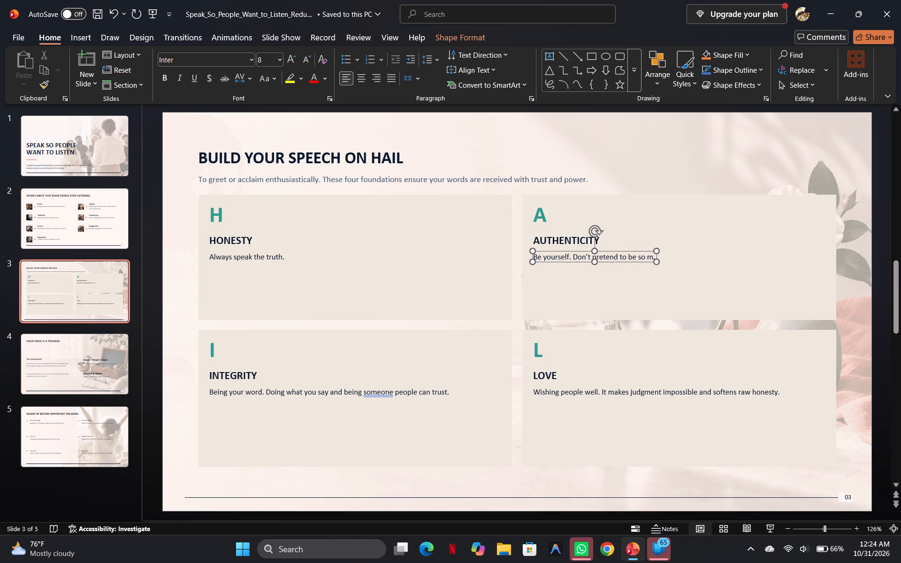
{"action": "key", "text": "BackSpace"}
{"action": "key", "text": "BackSpace"}
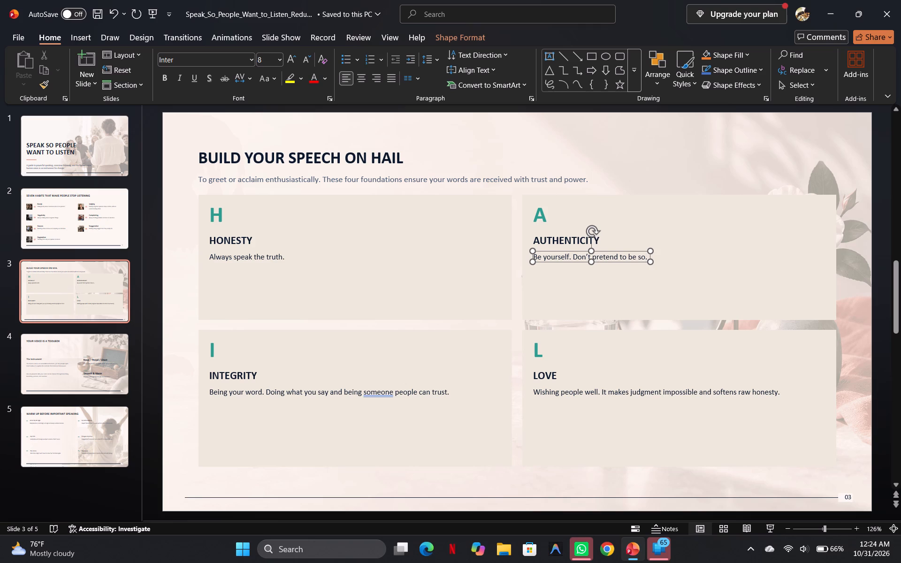
{"action": "type", "text": "me"}
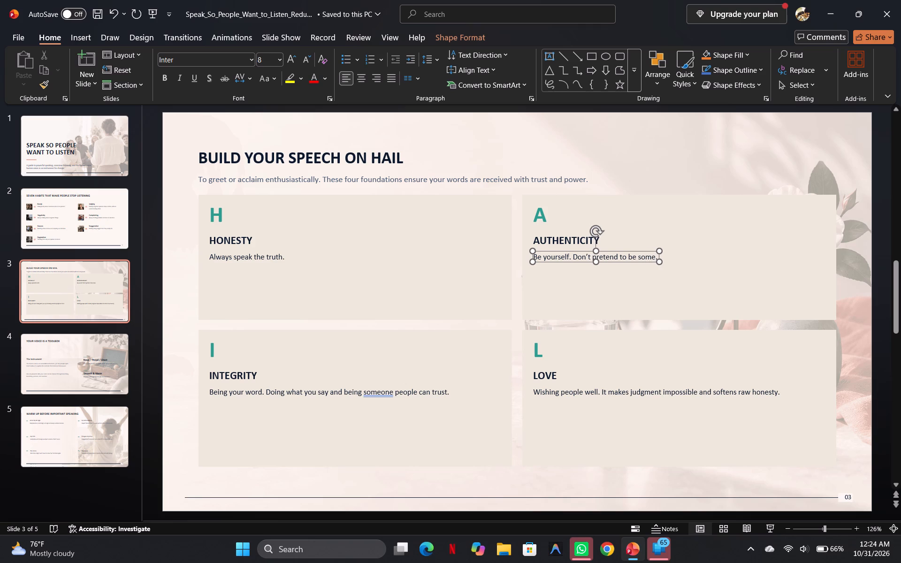
{"action": "type", "text": "one else"}
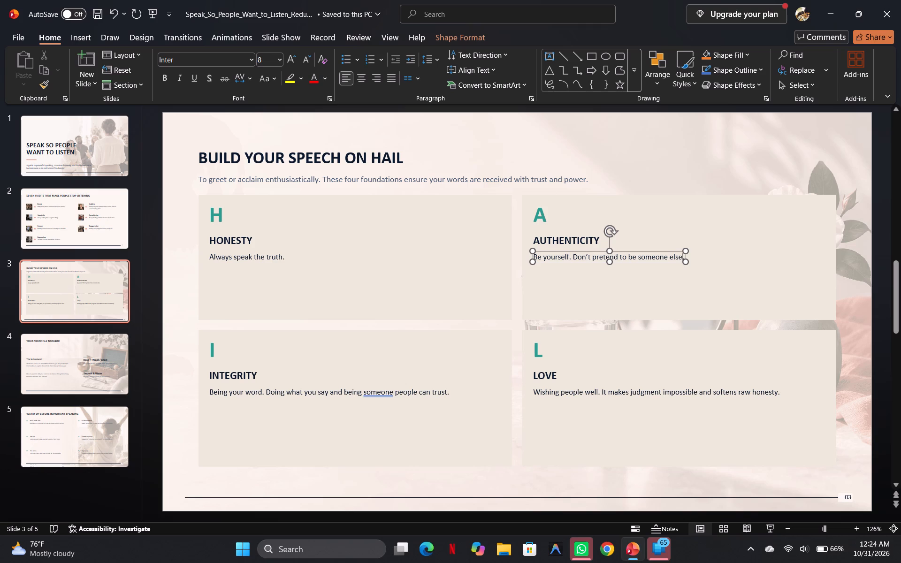
Delete the wording of the Integrity description on slide 3, keeping only its closing period.
{"action": "left_click", "coordinate": [447, 391]}
{"action": "key", "text": "BackSpace"}
{"action": "key", "text": "BackSpace"}
{"action": "key", "text": "BackSpace"}
{"action": "key", "text": "BackSpace"}
{"action": "key", "text": "BackSpace"}
{"action": "key", "text": "BackSpace"}
{"action": "key", "text": "BackSpace"}
{"action": "key", "text": "BackSpace"}
{"action": "key", "text": "BackSpace"}
{"action": "key", "text": "BackSpace"}
{"action": "key", "text": "BackSpace"}
{"action": "key", "text": "BackSpace"}
{"action": "key", "text": "BackSpace"}
{"action": "key", "text": "BackSpace"}
{"action": "key", "text": "BackSpace"}
{"action": "key", "text": "BackSpace"}
{"action": "key", "text": "BackSpace"}
{"action": "key", "text": "BackSpace"}
{"action": "key", "text": "BackSpace"}
{"action": "key", "text": "BackSpace"}
{"action": "key", "text": "BackSpace"}
{"action": "key", "text": "BackSpace"}
{"action": "key", "text": "BackSpace"}
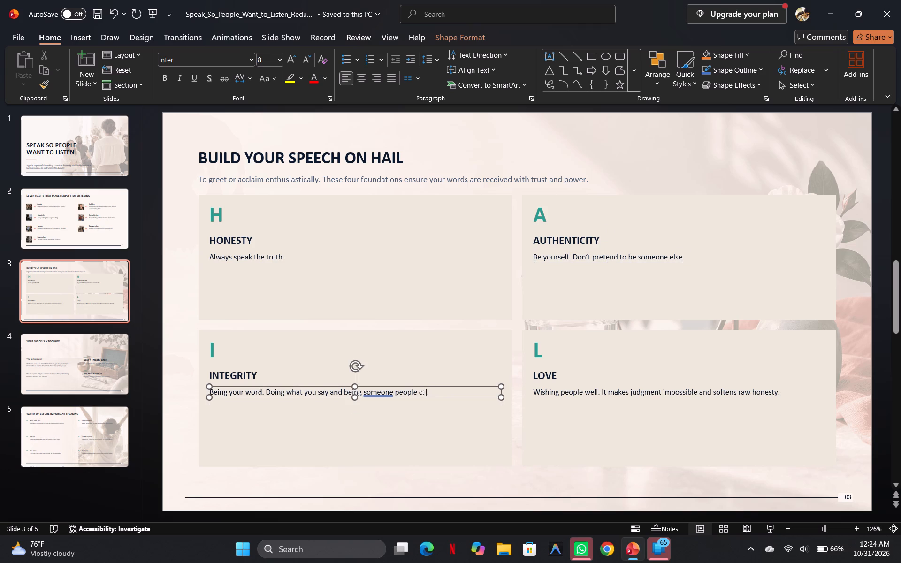
{"action": "key", "text": "BackSpace"}
{"action": "key", "text": "BackSpace"}
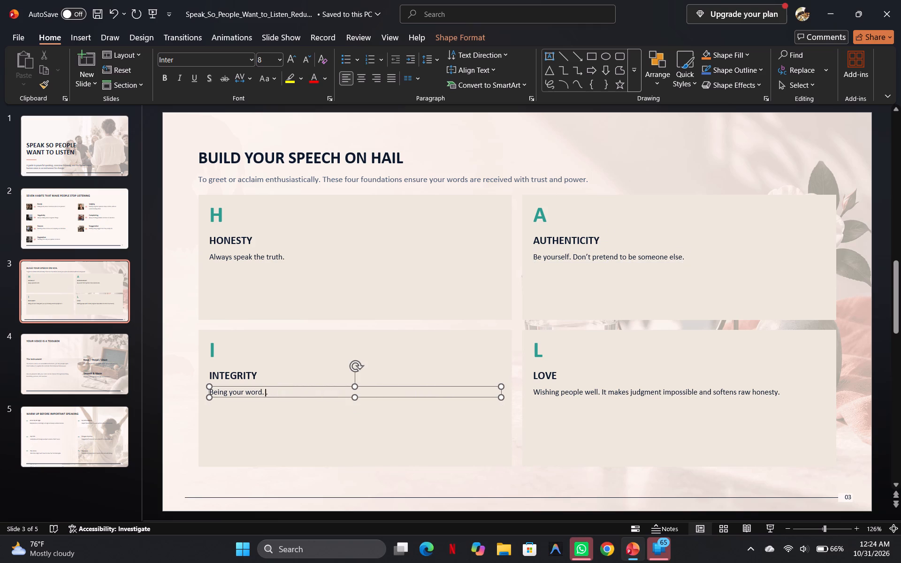
{"action": "key", "text": "BackSpace"}
{"action": "key", "text": "BackSpace"}
{"action": "key", "text": "BackSpace"}
{"action": "key", "text": "BackSpace"}
{"action": "key", "text": "BackSpace"}
{"action": "key", "text": "BackSpace"}
{"action": "key", "text": "BackSpace"}
{"action": "key", "text": "BackSpace"}
{"action": "key", "text": "BackSpace"}
{"action": "key", "text": "BackSpace"}
{"action": "key", "text": "BackSpace"}
{"action": "key", "text": "BackSpace"}
{"action": "key", "text": "BackSpace"}
{"action": "key", "text": "BackSpace"}
{"action": "key", "text": "BackSpace"}
{"action": "key", "text": "BackSpace"}
{"action": "key", "text": "BackSpace"}
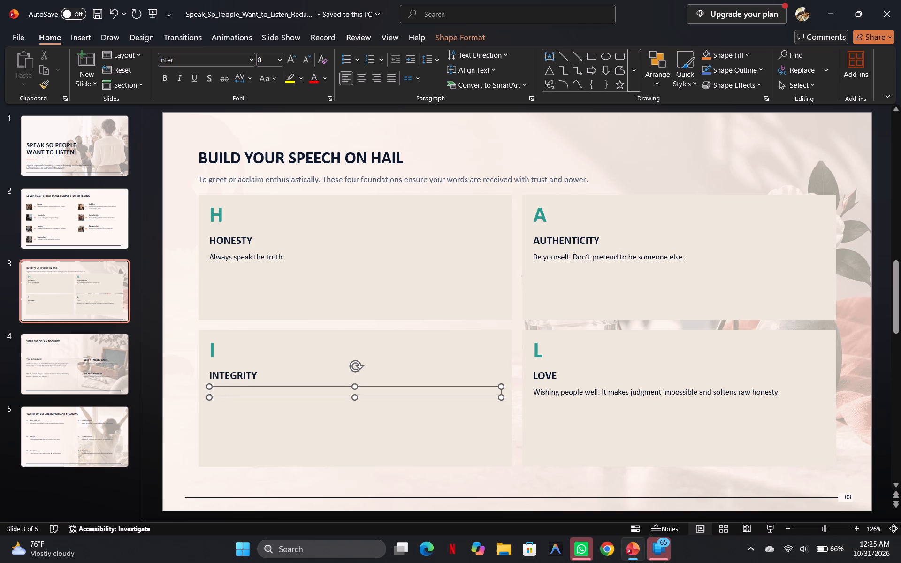
Write "Keep your promises and do what you say" before the closing period in the Integrity description on slide 3.
{"action": "type", "text": "Ke"}
{"action": "type", "text": "ep"}
{"action": "key", "text": "space"}
{"action": "type", "text": "your"}
{"action": "key", "text": "space"}
{"action": "type", "text": "pro"}
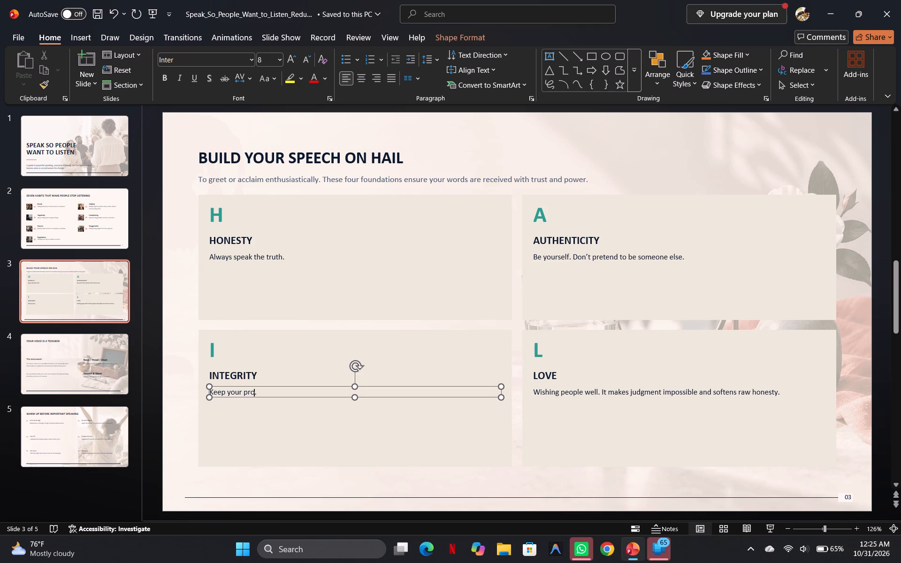
{"action": "type", "text": "mises"}
{"action": "key", "text": "space"}
{"action": "type", "text": "and d"}
{"action": "type", "text": "o"}
{"action": "key", "text": "space"}
{"action": "type", "text": "wg"}
{"action": "key", "text": "BackSpace"}
{"action": "type", "text": "hat you say"}
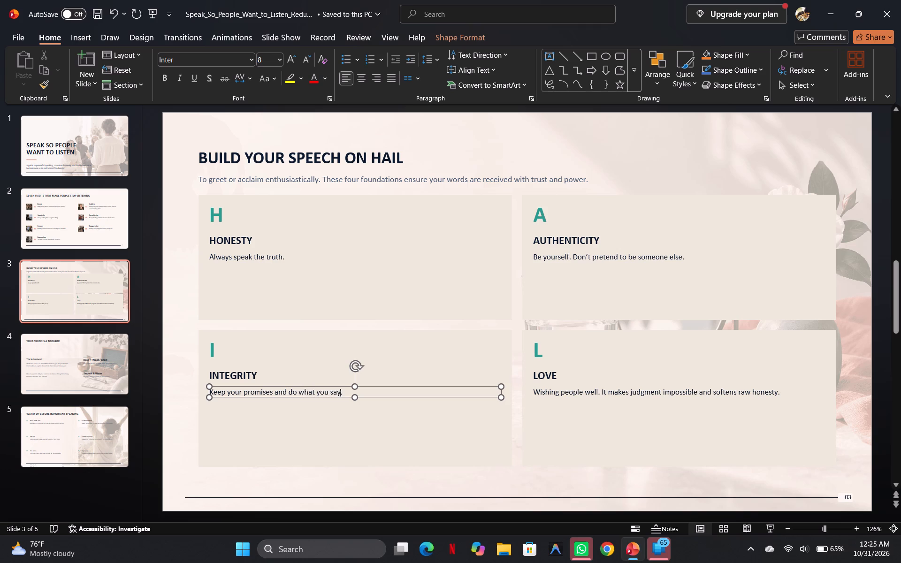
Delete the wording of the Love description on slide 3, keeping only its closing period.
{"action": "left_click", "coordinate": [777, 392]}
{"action": "key", "text": "BackSpace"}
{"action": "key", "text": "BackSpace"}
{"action": "key", "text": "BackSpace"}
{"action": "key", "text": "BackSpace"}
{"action": "key", "text": "BackSpace"}
{"action": "key", "text": "BackSpace"}
{"action": "key", "text": "BackSpace"}
{"action": "key", "text": "BackSpace"}
{"action": "key", "text": "BackSpace"}
{"action": "key", "text": "BackSpace"}
{"action": "key", "text": "BackSpace"}
{"action": "key", "text": "BackSpace"}
{"action": "key", "text": "BackSpace"}
{"action": "key", "text": "BackSpace"}
{"action": "key", "text": "BackSpace"}
{"action": "key", "text": "BackSpace"}
{"action": "key", "text": "BackSpace"}
{"action": "key", "text": "BackSpace"}
{"action": "key", "text": "BackSpace"}
{"action": "key", "text": "BackSpace"}
{"action": "key", "text": "BackSpace"}
{"action": "key", "text": "BackSpace"}
{"action": "key", "text": "BackSpace"}
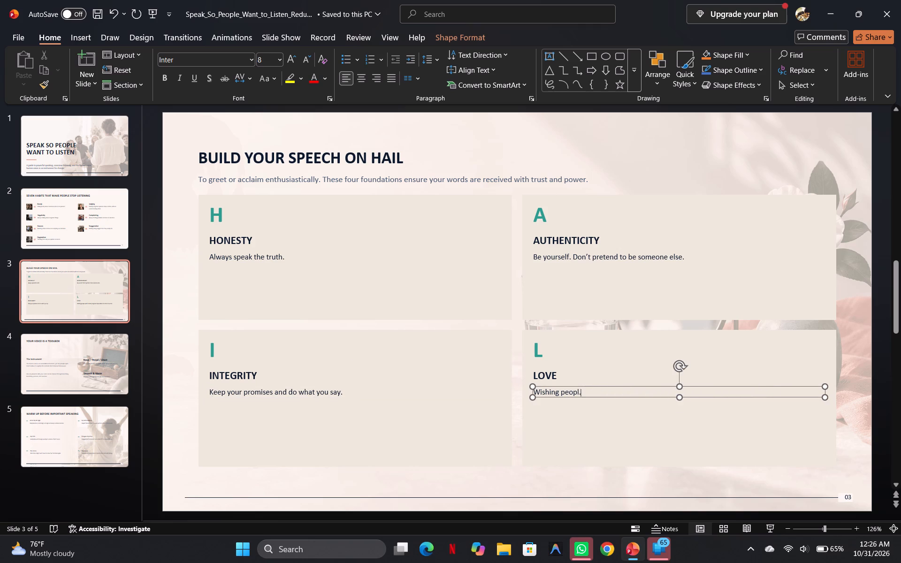
{"action": "key", "text": "BackSpace"}
{"action": "key", "text": "BackSpace"}
{"action": "key", "text": "BackSpace"}
{"action": "key", "text": "BackSpace"}
{"action": "key", "text": "BackSpace"}
{"action": "key", "text": "BackSpace"}
{"action": "key", "text": "BackSpace"}
{"action": "key", "text": "BackSpace"}
{"action": "key", "text": "BackSpace"}
{"action": "key", "text": "BackSpace"}
{"action": "key", "text": "BackSpace"}
{"action": "key", "text": "BackSpace"}
{"action": "key", "text": "BackSpace"}
Write "Speak with kindness and care about others" before the closing period in the Love description on slide 3.
{"action": "key", "text": "s"}
{"action": "type", "text": "peak"}
{"action": "key", "text": "space"}
{"action": "type", "text": "with"}
{"action": "key", "text": "space"}
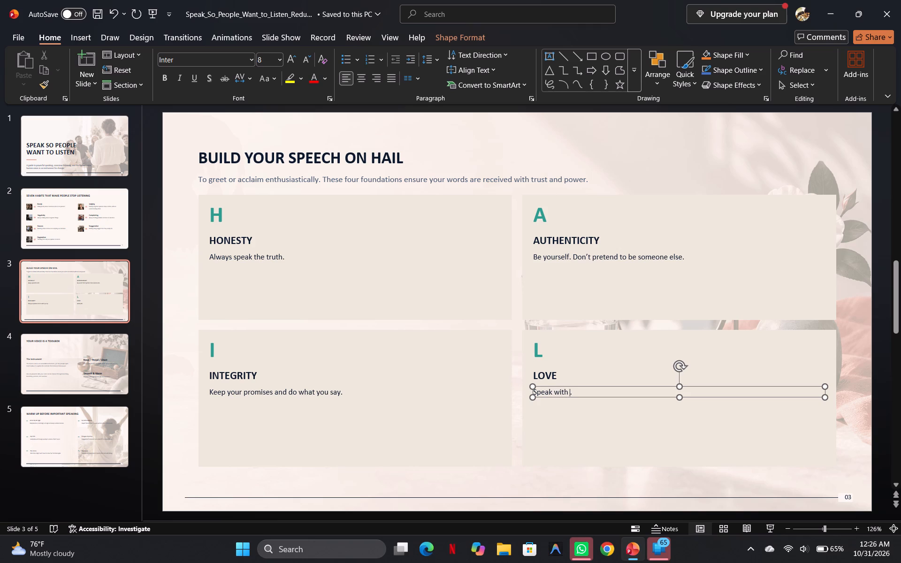
{"action": "type", "text": "kindness"}
{"action": "key", "text": "space"}
{"action": "type", "text": "and"}
{"action": "key", "text": "space"}
{"action": "type", "text": "care"}
{"action": "key", "text": "space"}
{"action": "type", "text": "about others"}
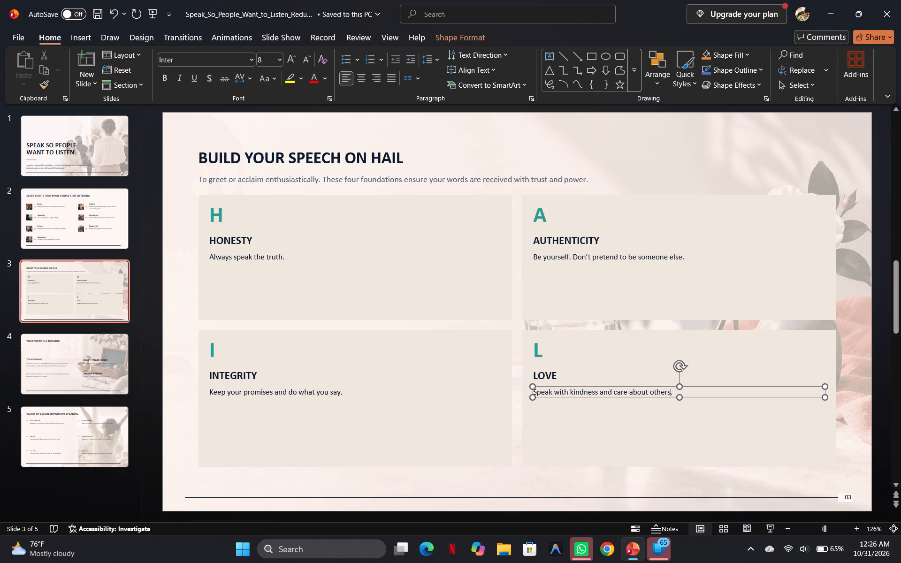
Apply the Reveal transition to slide 1, the "Speak So People Want to Listen" title slide.
{"action": "scroll", "coordinate": [808, 415], "scroll_direction": "down", "scroll_amount": 3}
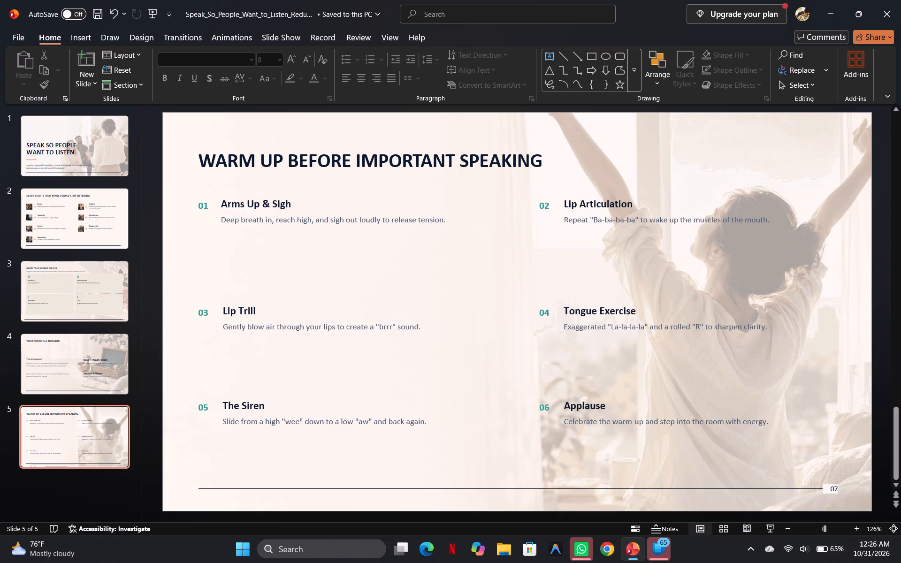
{"action": "scroll", "coordinate": [756, 353], "scroll_direction": "down", "scroll_amount": 3}
{"action": "left_click", "coordinate": [46, 360]}
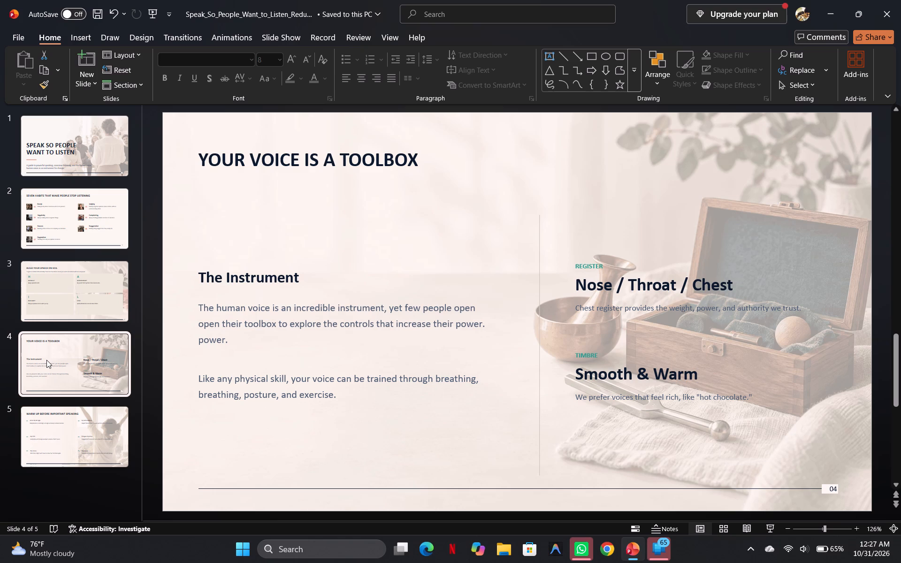
{"action": "scroll", "coordinate": [312, 335], "scroll_direction": "up", "scroll_amount": 3}
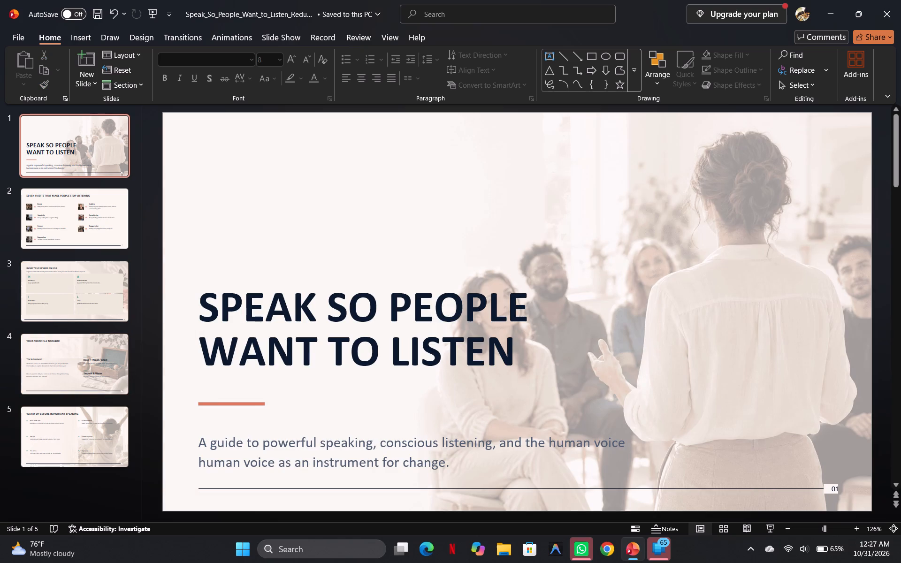
{"action": "left_click", "coordinate": [194, 40]}
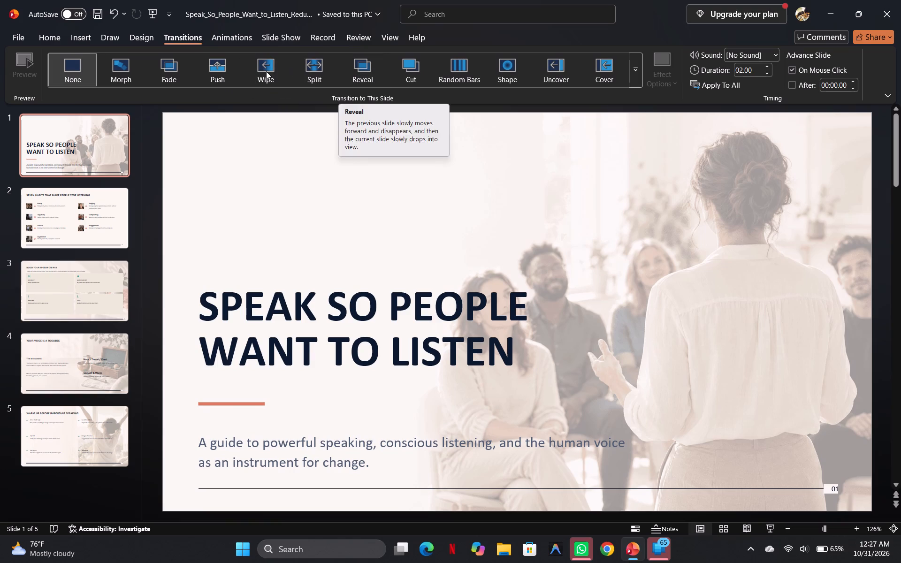
{"action": "left_click", "coordinate": [352, 74]}
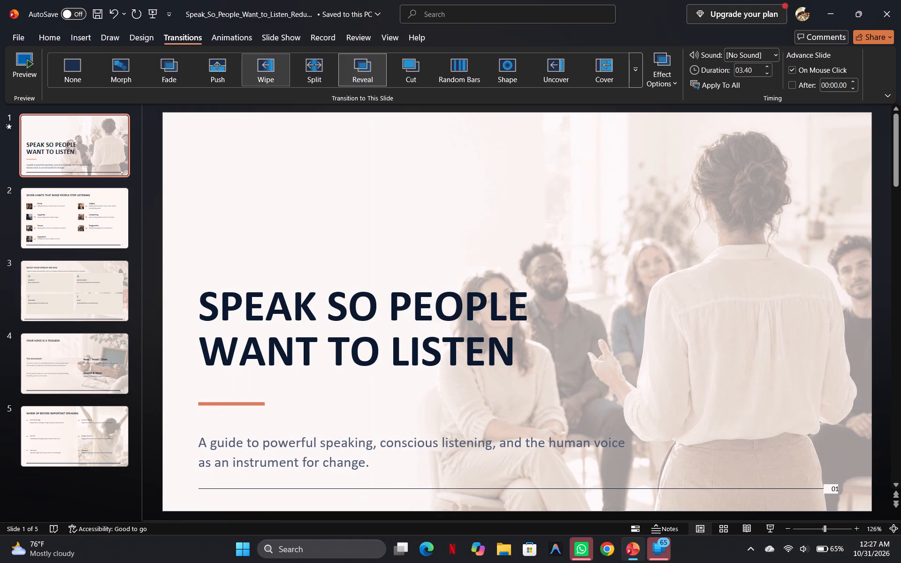
Apply the Fade transition to slide 2, "Seven Habits That Make People Stop Listening".
{"action": "left_click", "coordinate": [91, 222]}
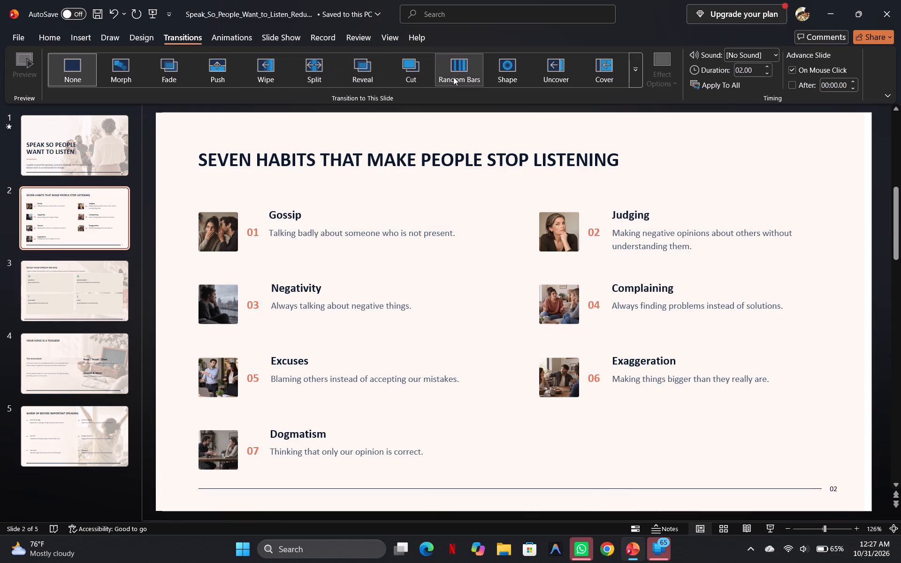
{"action": "left_click", "coordinate": [155, 74]}
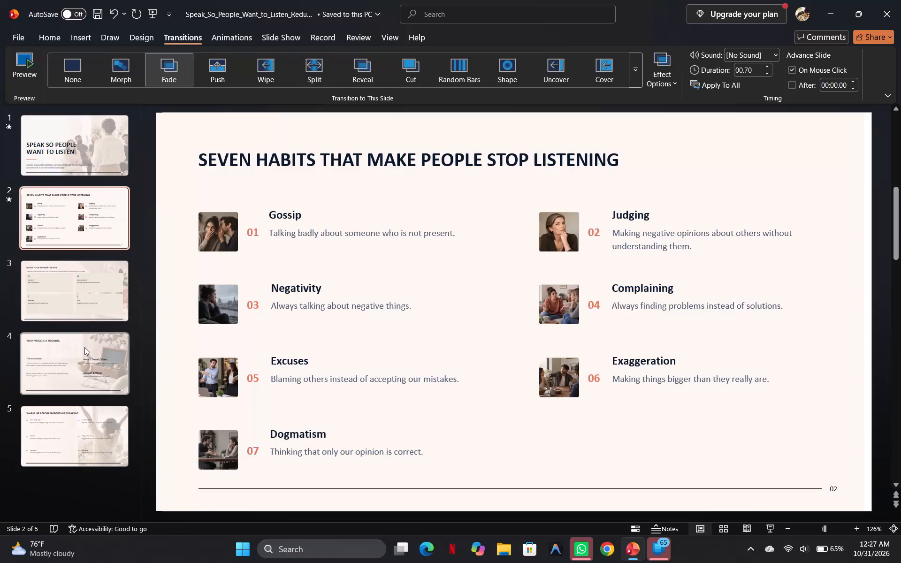
Apply the Random Bars transition to slide 3, "Build Your Speech on HAIL".
{"action": "left_click", "coordinate": [94, 306]}
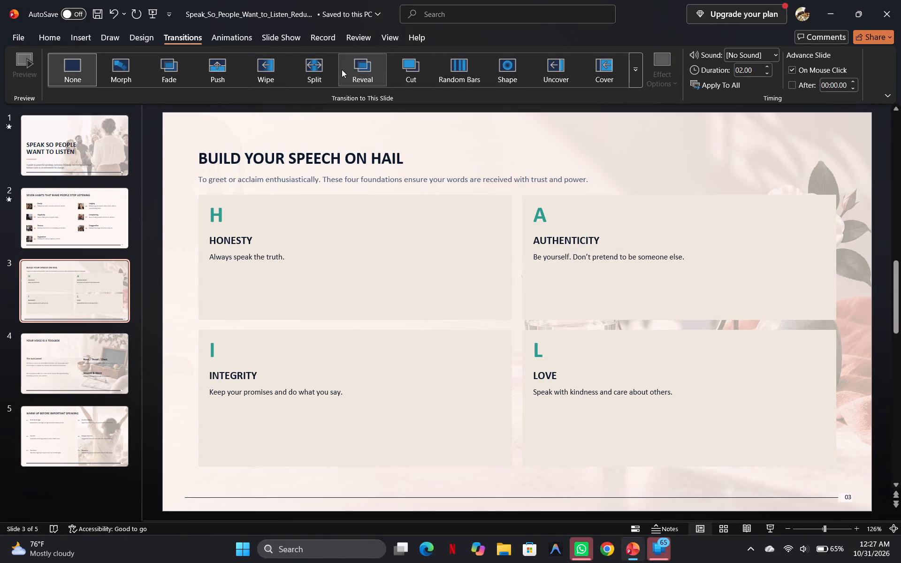
{"action": "left_click", "coordinate": [442, 69]}
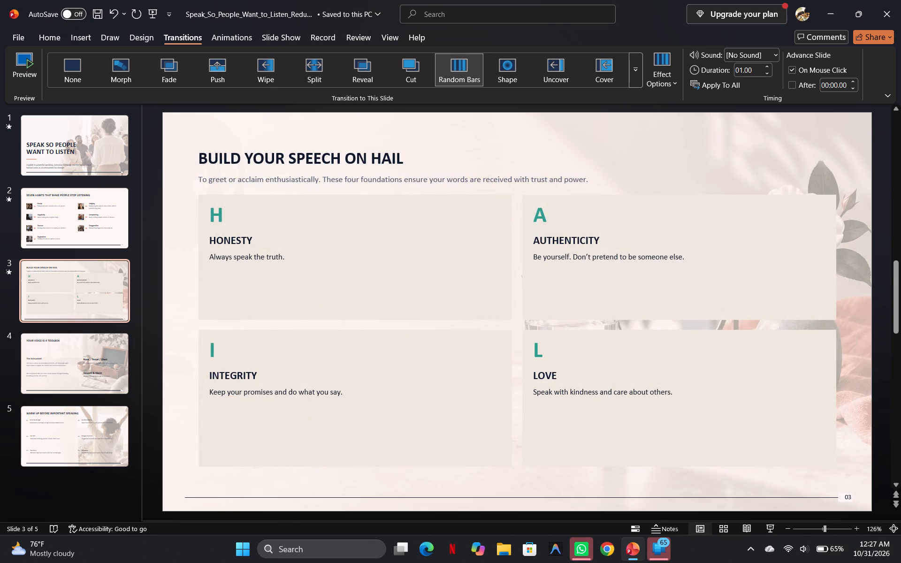
Apply the Cover transition to slide 4, "Your Voice Is a Toolbox".
{"action": "left_click", "coordinate": [73, 342]}
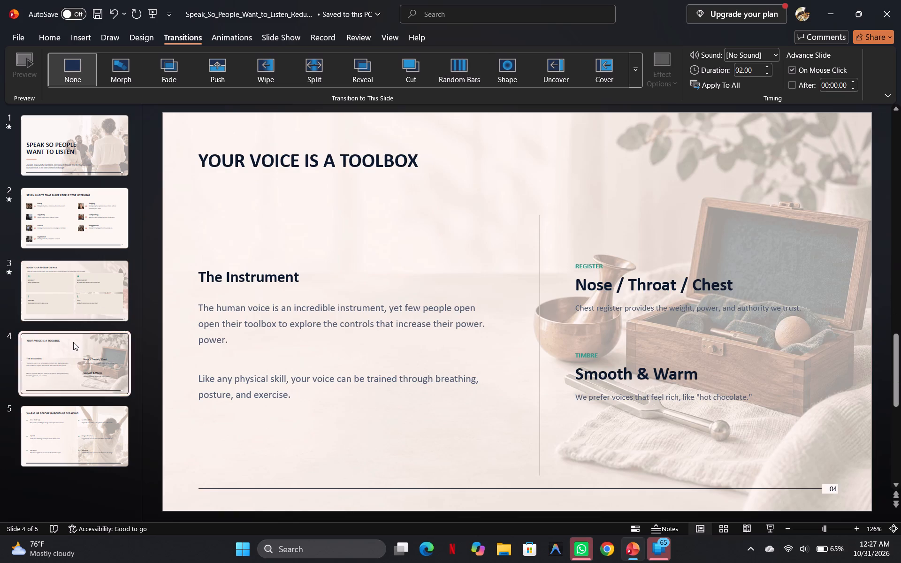
{"action": "left_click", "coordinate": [596, 71]}
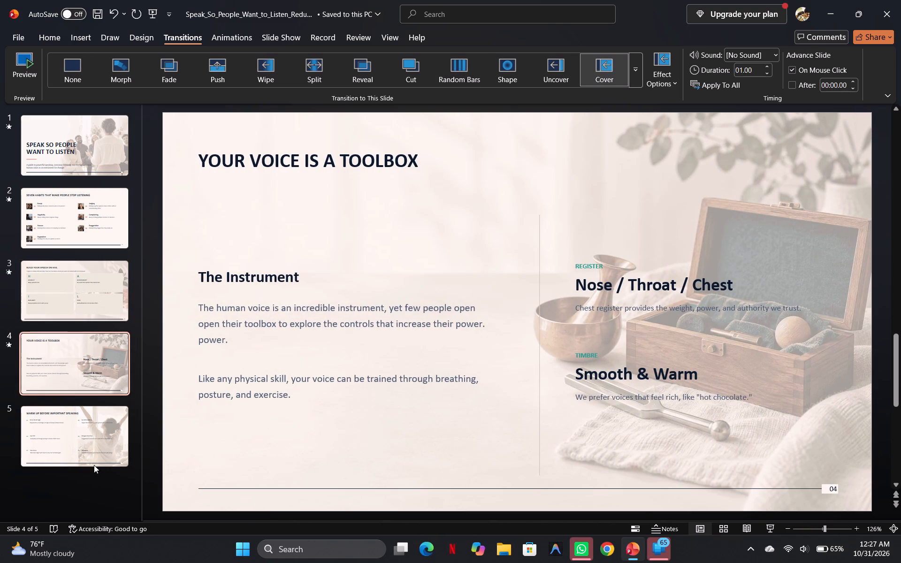
Apply the Push transition to slide 5, "Warm Up Before Important Speaking".
{"action": "left_click", "coordinate": [93, 457]}
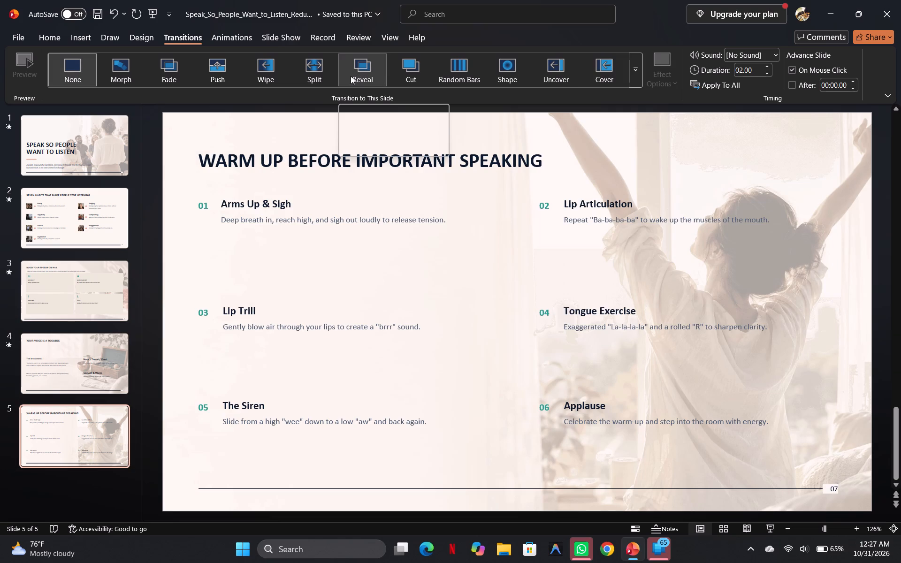
{"action": "left_click", "coordinate": [235, 74]}
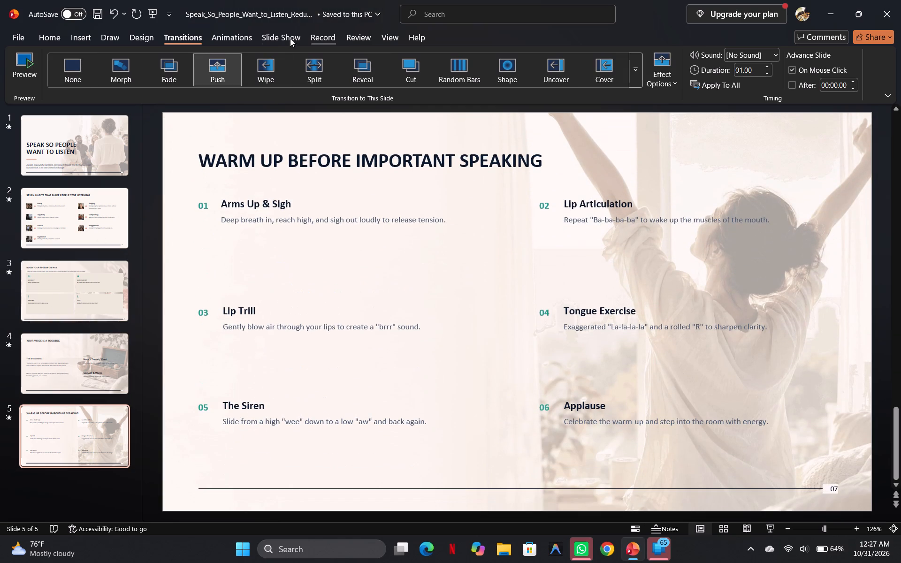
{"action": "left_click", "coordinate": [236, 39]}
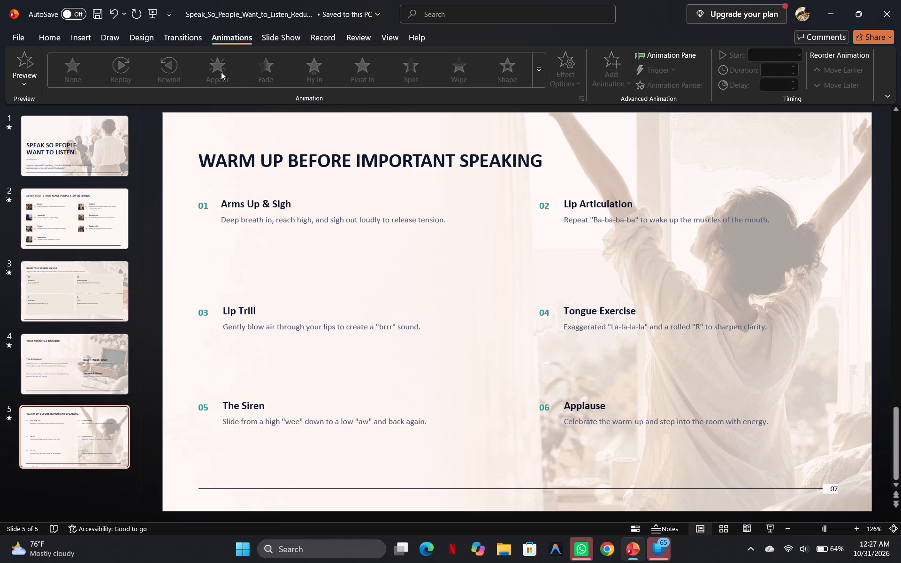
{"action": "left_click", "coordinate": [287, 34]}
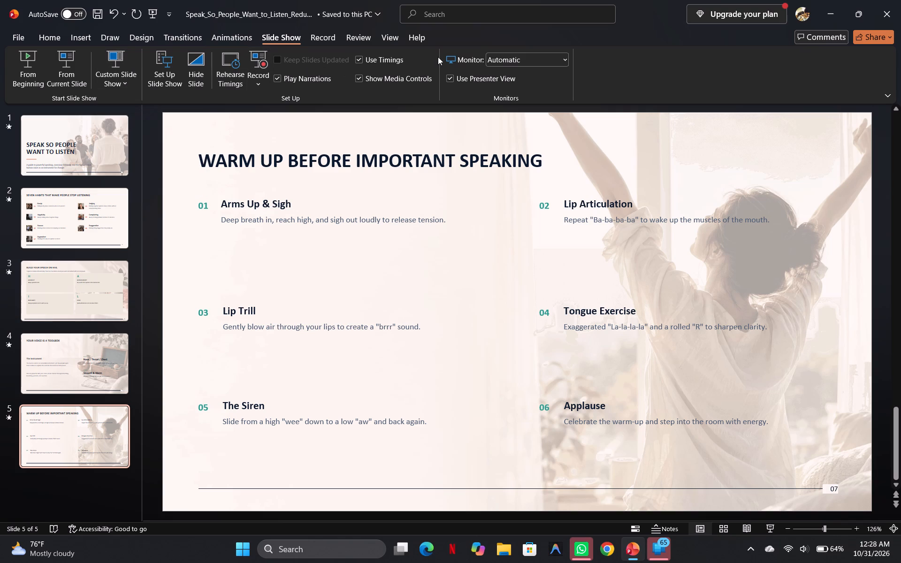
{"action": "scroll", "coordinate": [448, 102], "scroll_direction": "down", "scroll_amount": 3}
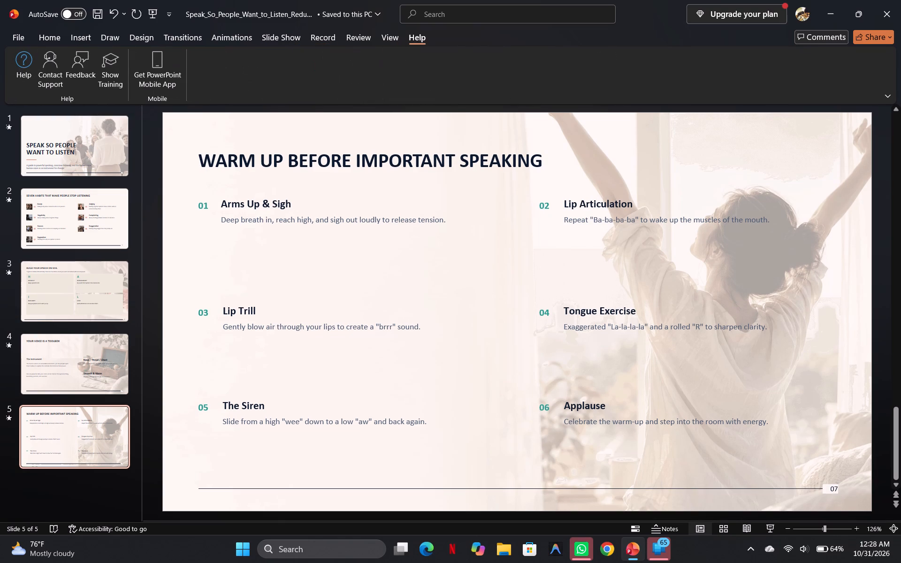
Review slides 1 to 5 in order, checking the content and the transition assigned to each.
{"action": "left_click", "coordinate": [90, 152]}
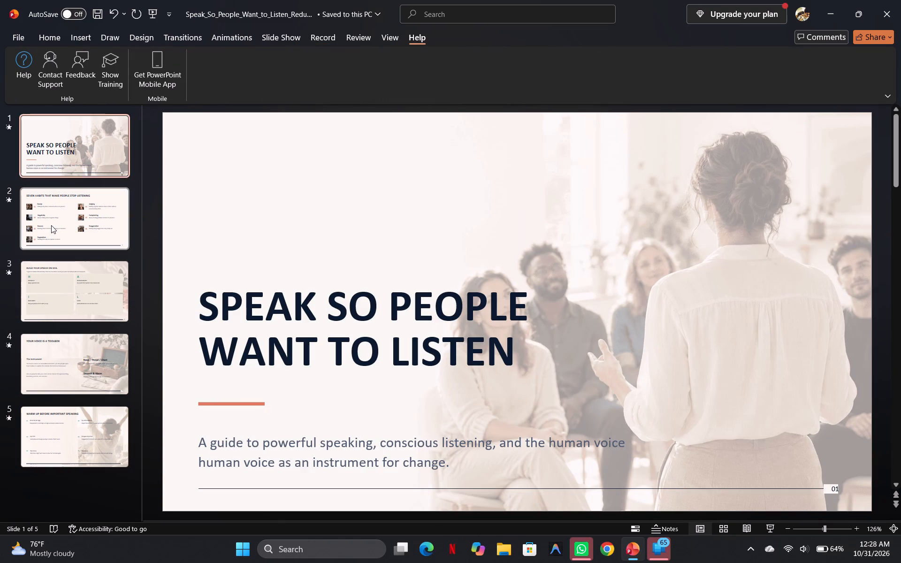
{"action": "left_click", "coordinate": [51, 225]}
{"action": "left_click", "coordinate": [62, 278]}
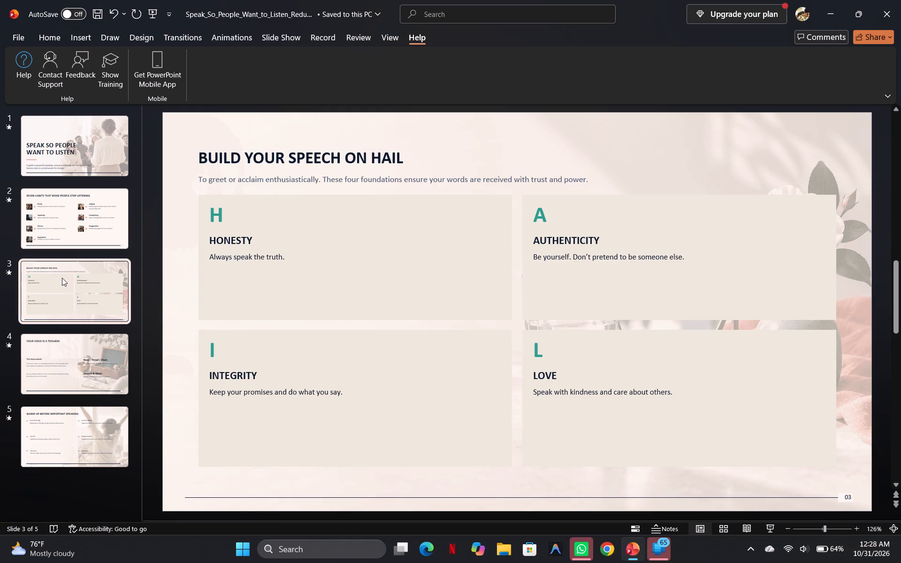
{"action": "left_click", "coordinate": [179, 34]}
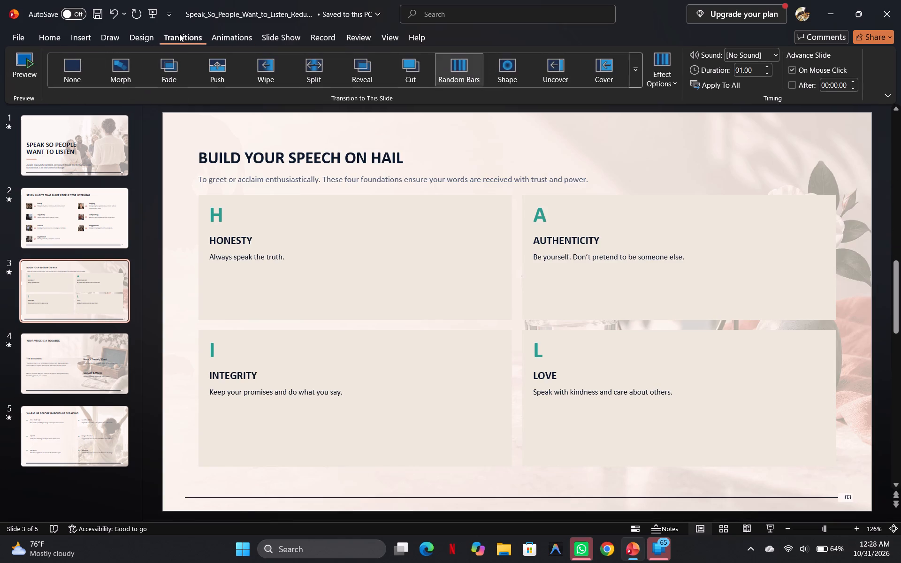
{"action": "left_click", "coordinate": [84, 161]}
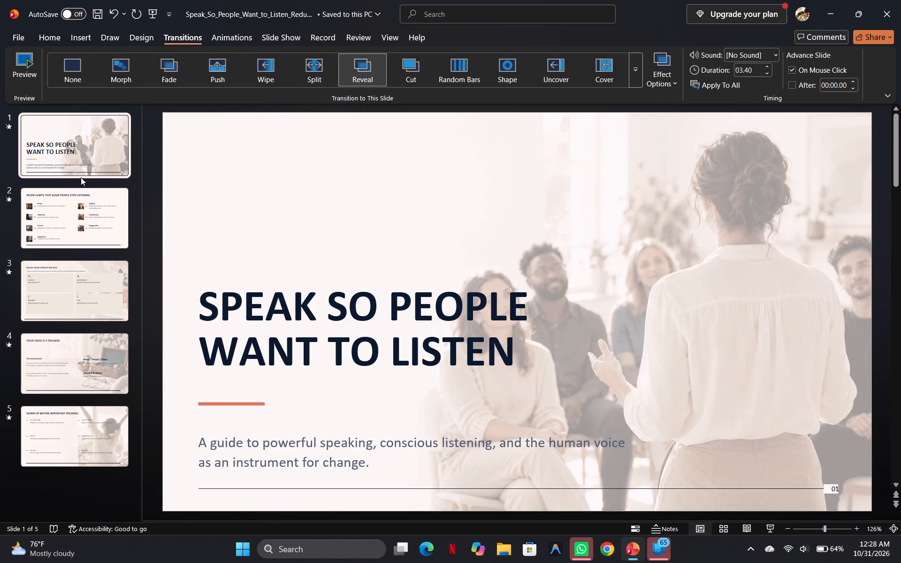
{"action": "left_click", "coordinate": [75, 213]}
{"action": "left_click", "coordinate": [63, 287]}
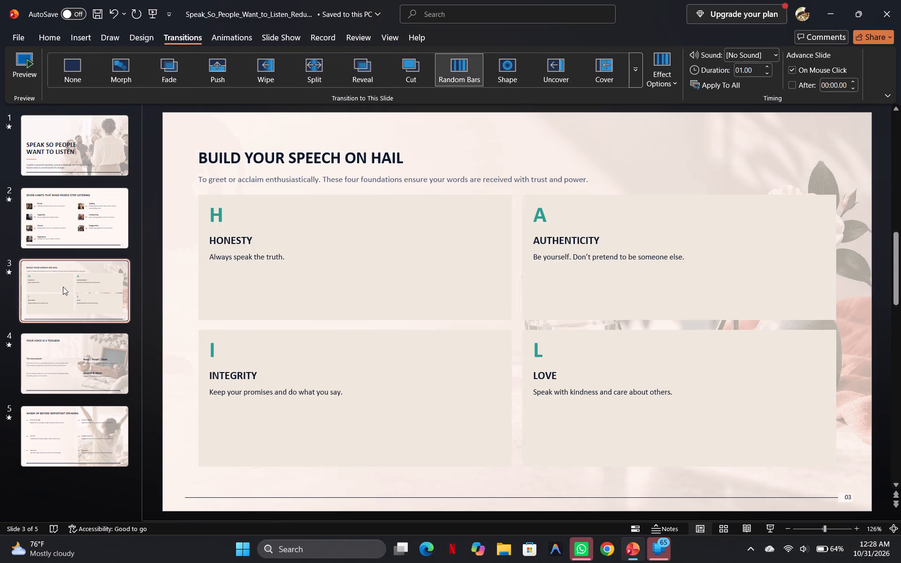
{"action": "left_click", "coordinate": [63, 350]}
{"action": "left_click", "coordinate": [55, 411]}
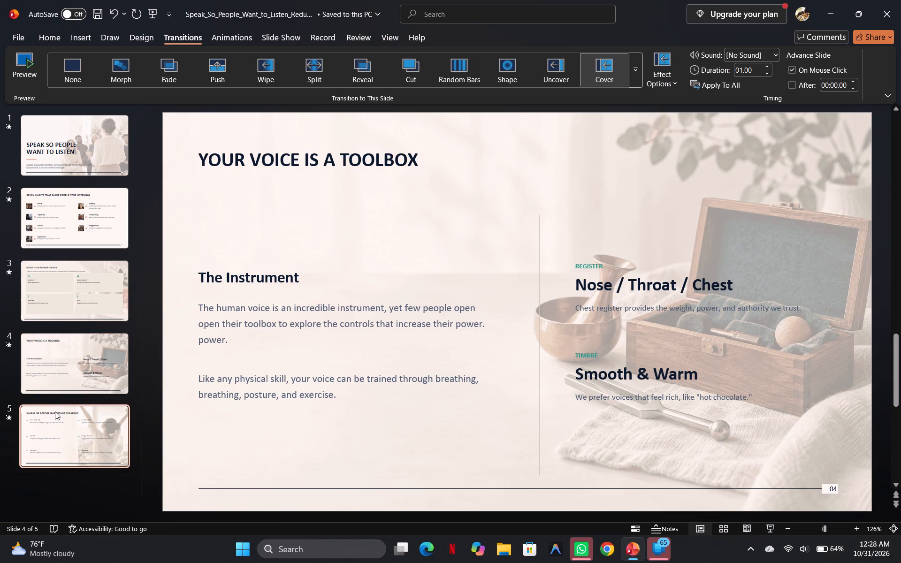
{"action": "scroll", "coordinate": [321, 340], "scroll_direction": "down", "scroll_amount": 1}
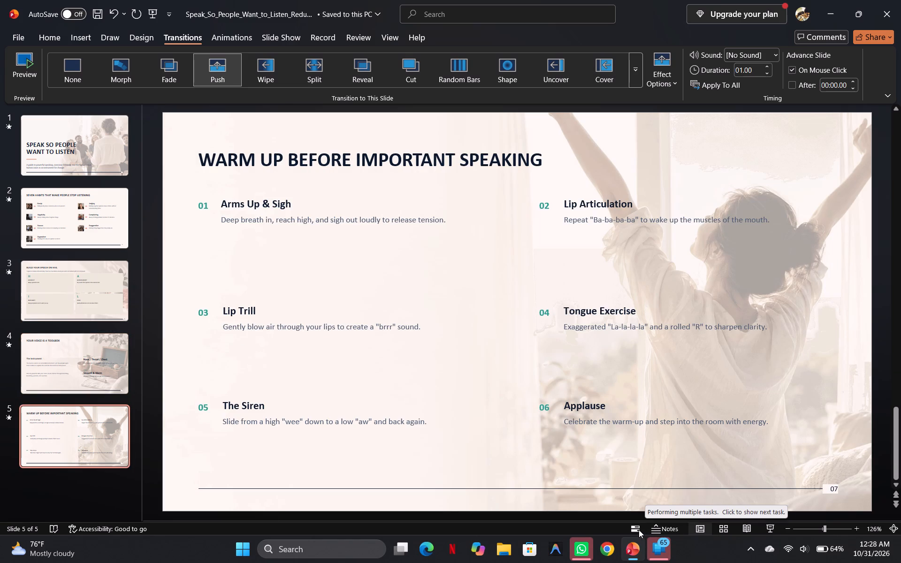
Review the deck in Slide Sorter and Reading View, going back from slide 5 to slide 1 to check the transitions.
{"action": "left_click", "coordinate": [716, 526]}
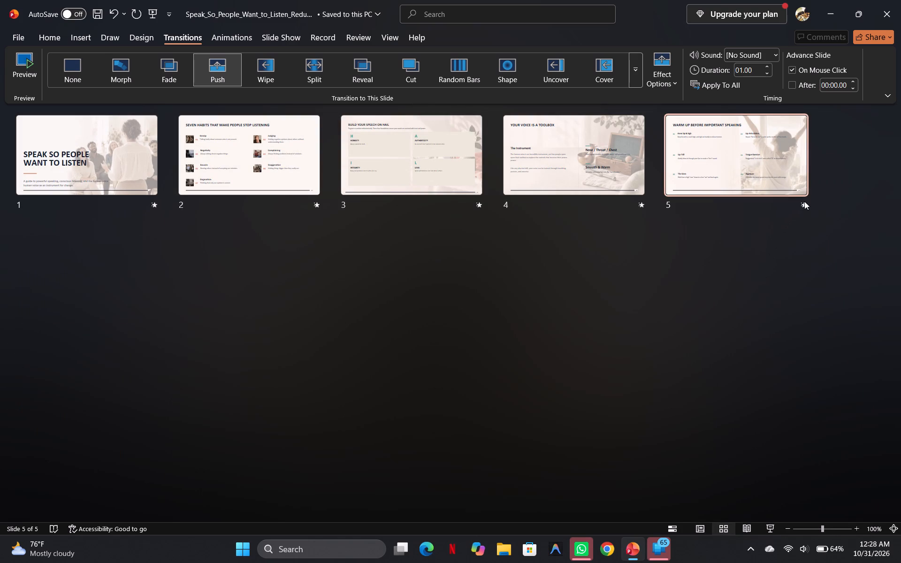
{"action": "left_click", "coordinate": [748, 527]}
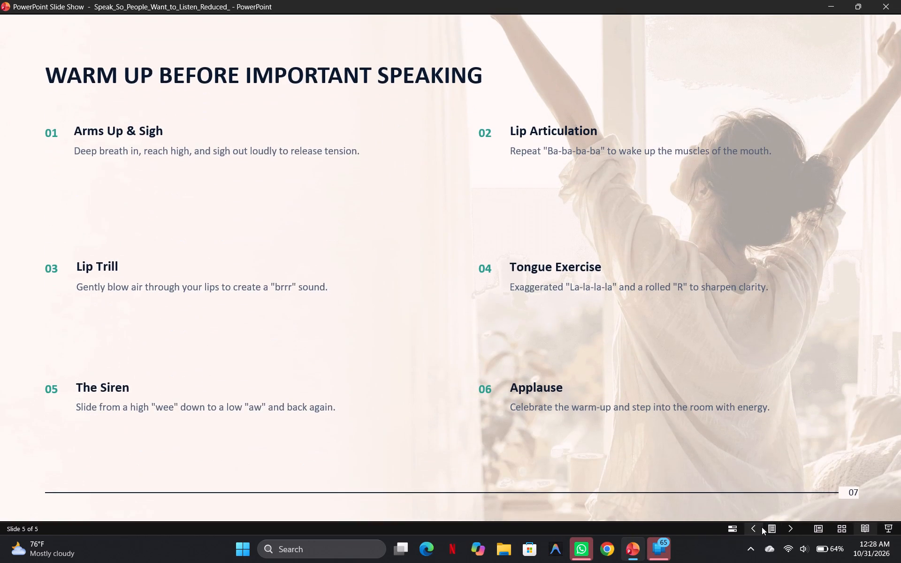
{"action": "left_click", "coordinate": [789, 527]}
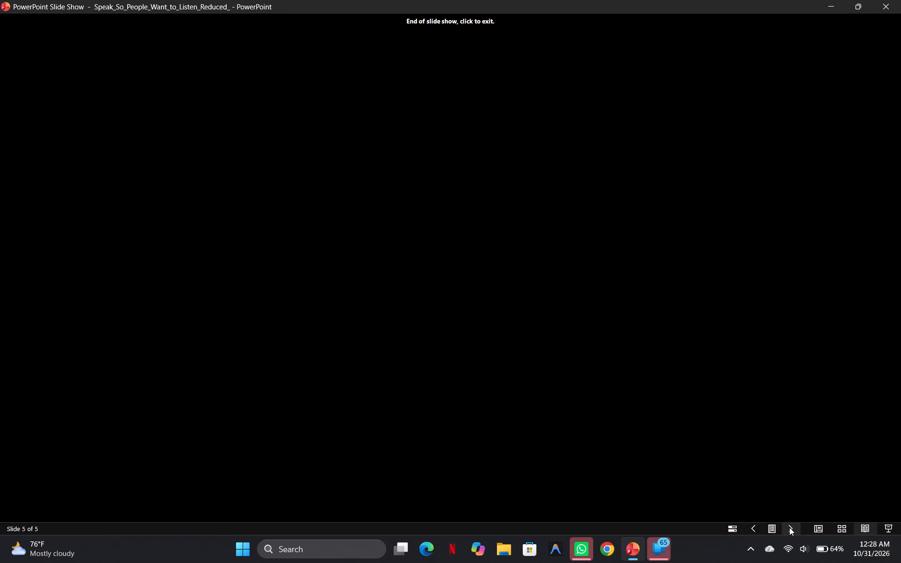
{"action": "left_click", "coordinate": [756, 530]}
{"action": "left_click", "coordinate": [756, 530]}
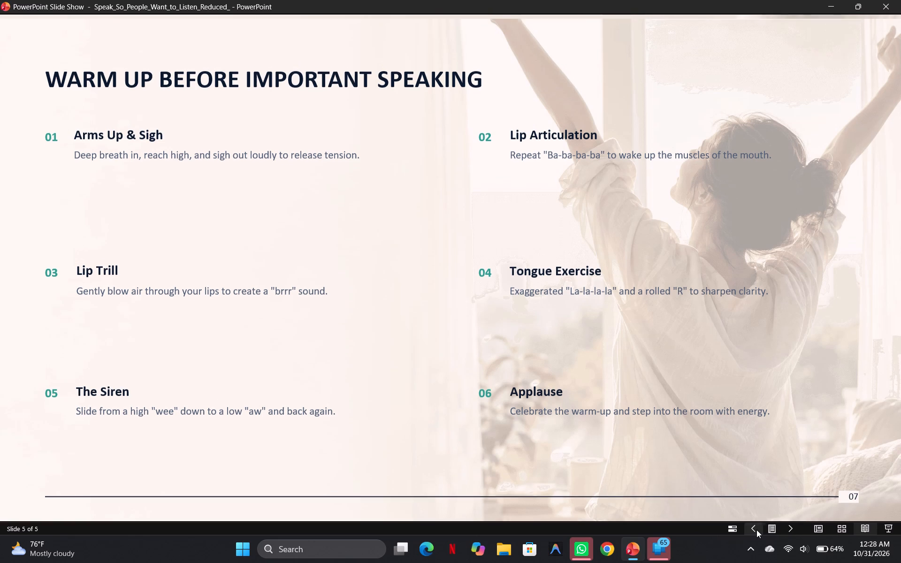
{"action": "left_click", "coordinate": [756, 530]}
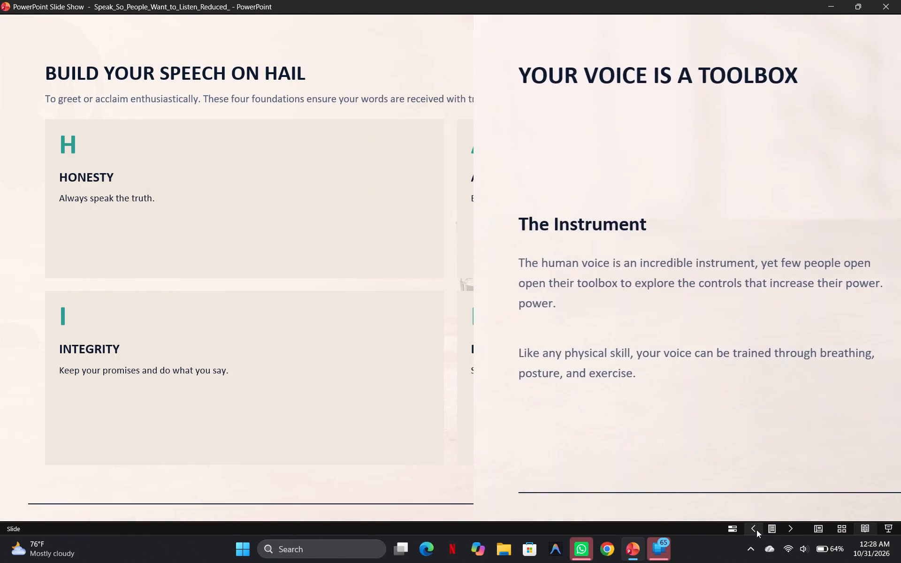
{"action": "left_click", "coordinate": [756, 530]}
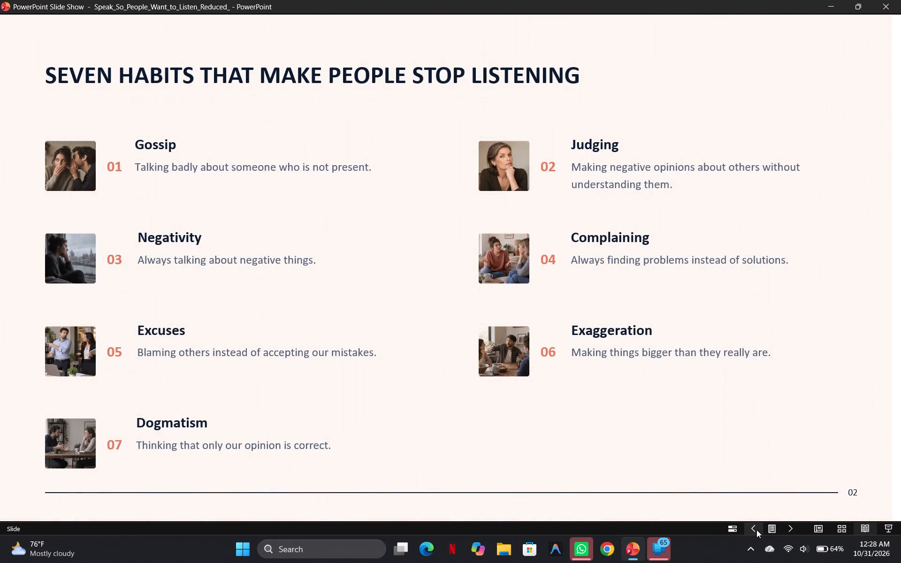
{"action": "left_click", "coordinate": [756, 530]}
{"action": "left_click", "coordinate": [756, 530]}
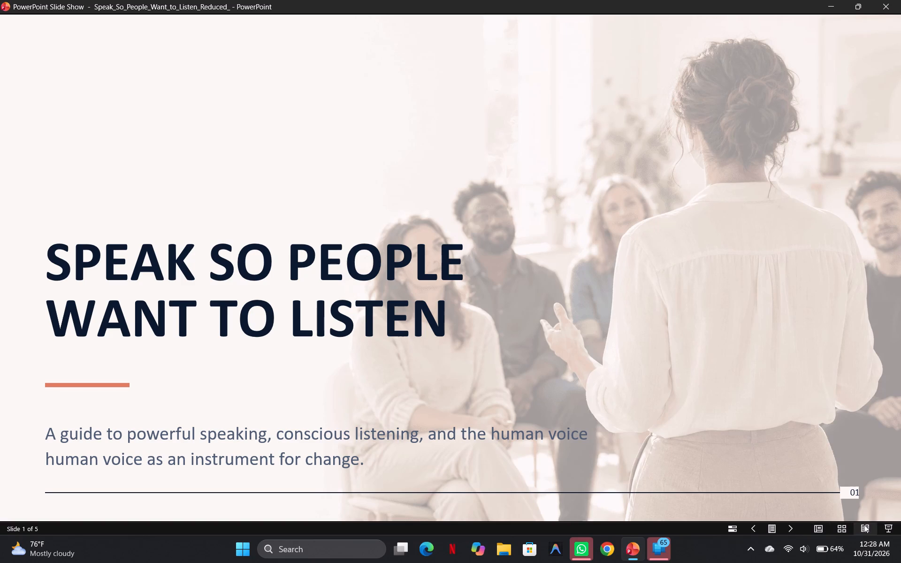
Run the full-screen slide show from slide 1 through slide 5 to check every transition, and exit at the end.
{"action": "left_click", "coordinate": [892, 527]}
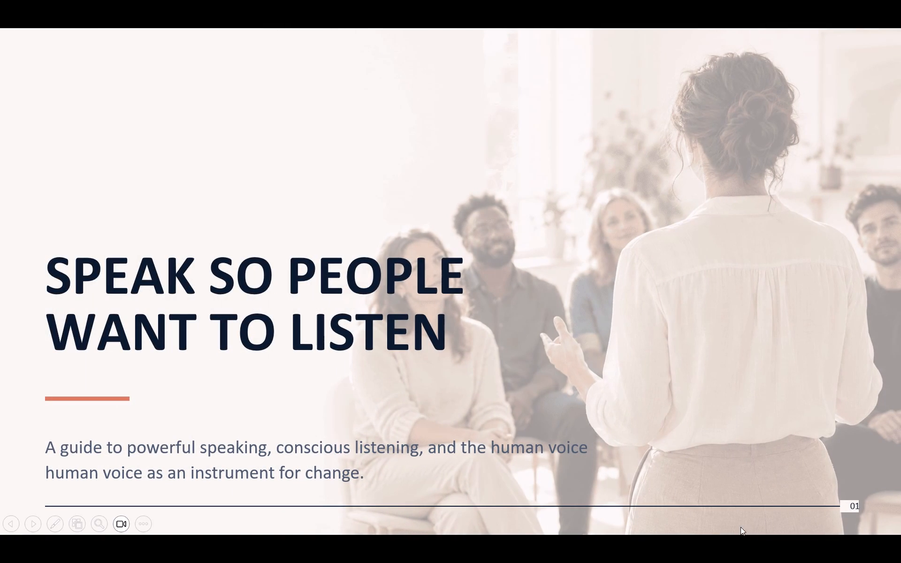
{"action": "left_click", "coordinate": [786, 458]}
{"action": "left_click", "coordinate": [743, 407]}
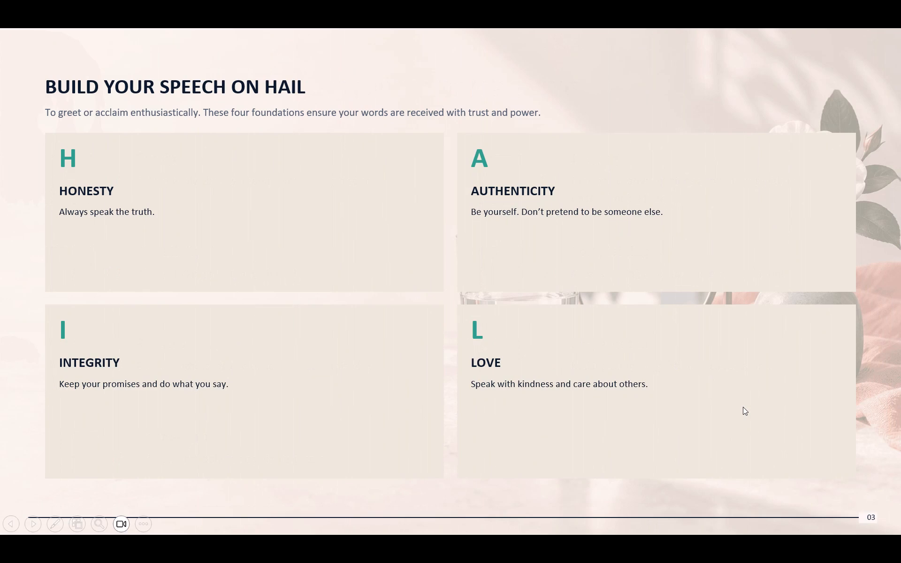
{"action": "left_click", "coordinate": [743, 407]}
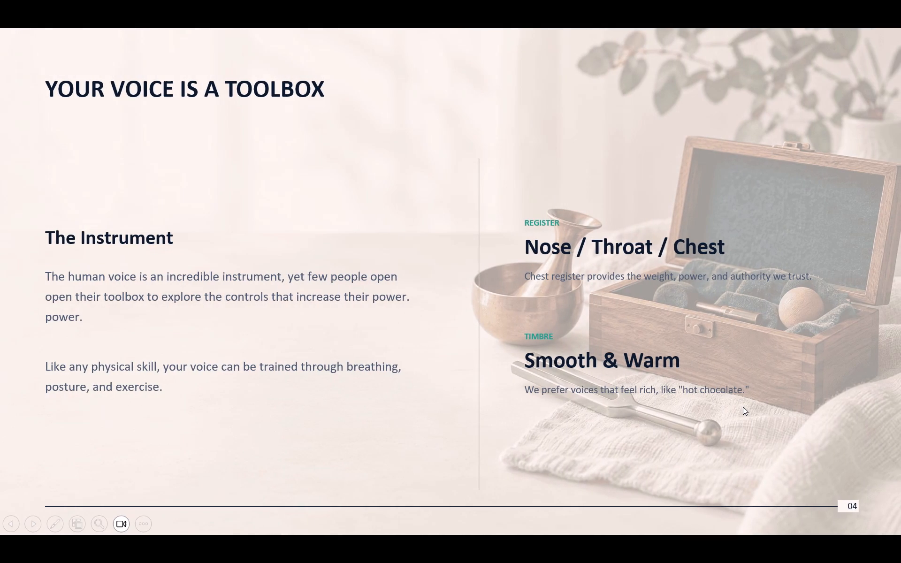
{"action": "left_click", "coordinate": [743, 407]}
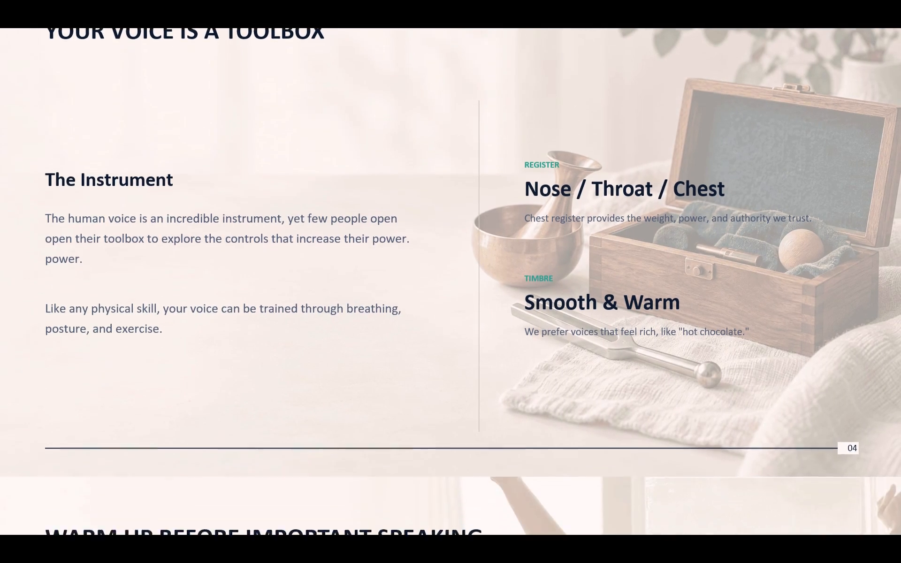
{"action": "left_click", "coordinate": [743, 407]}
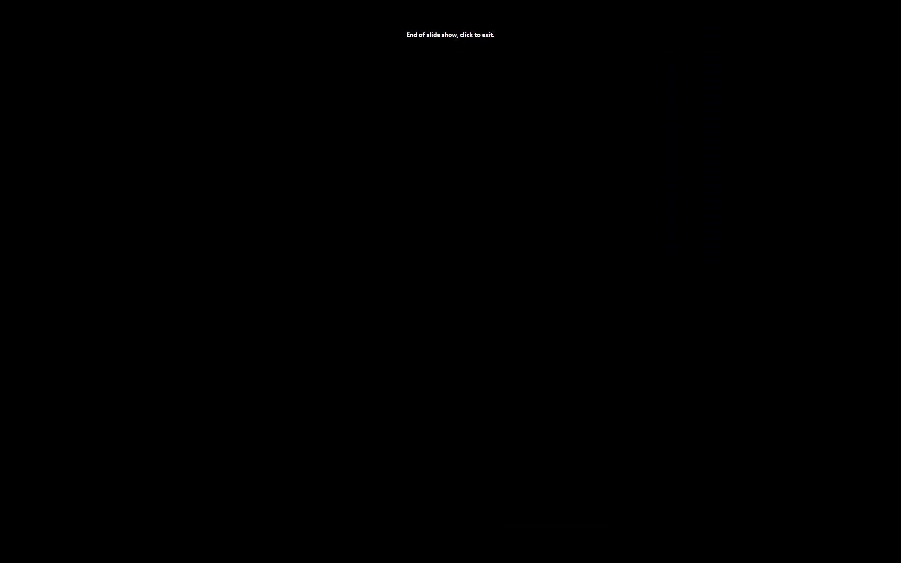
{"action": "left_click", "coordinate": [743, 407]}
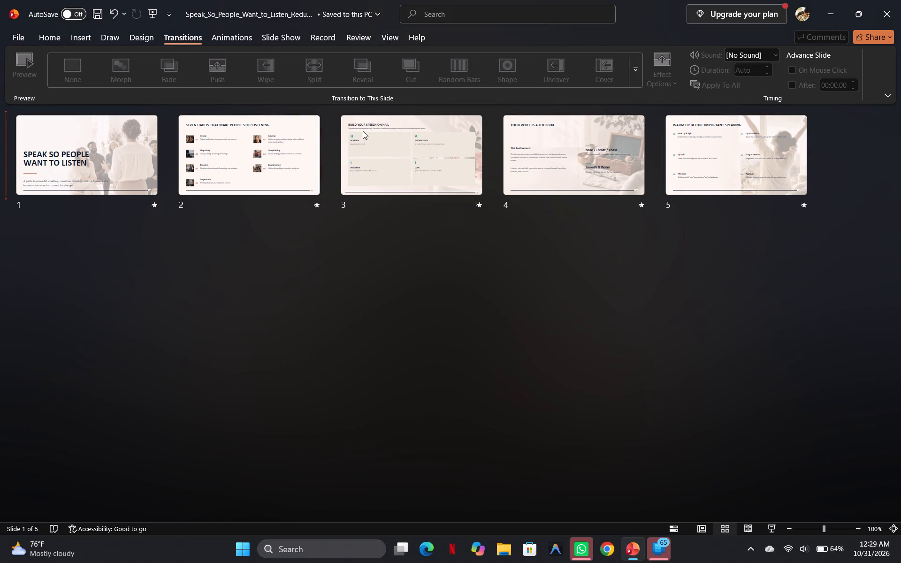
Apply the Dark Gradient theme to the presentation.
{"action": "left_click", "coordinate": [147, 33]}
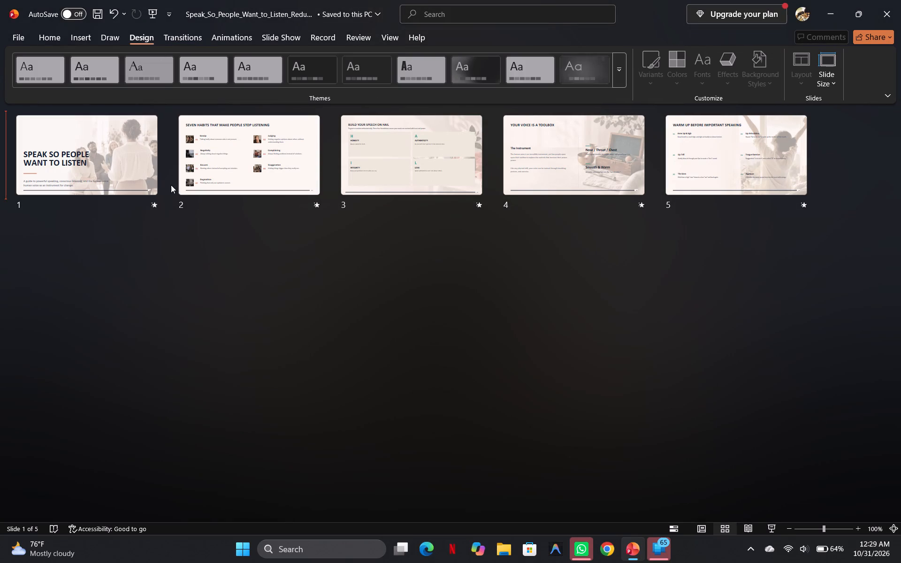
{"action": "scroll", "coordinate": [232, 215], "scroll_direction": "up", "scroll_amount": 1}
{"action": "left_click", "coordinate": [99, 153]}
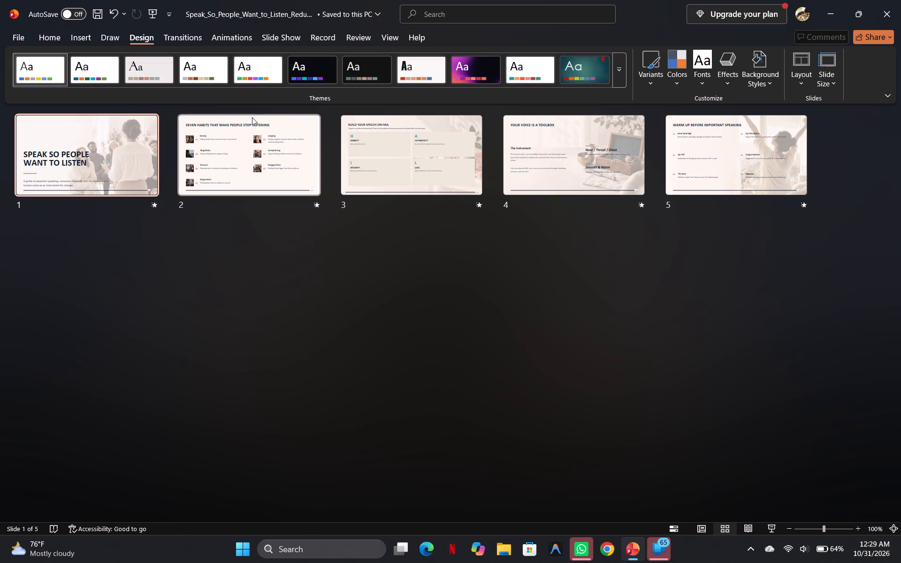
{"action": "left_click", "coordinate": [308, 70]}
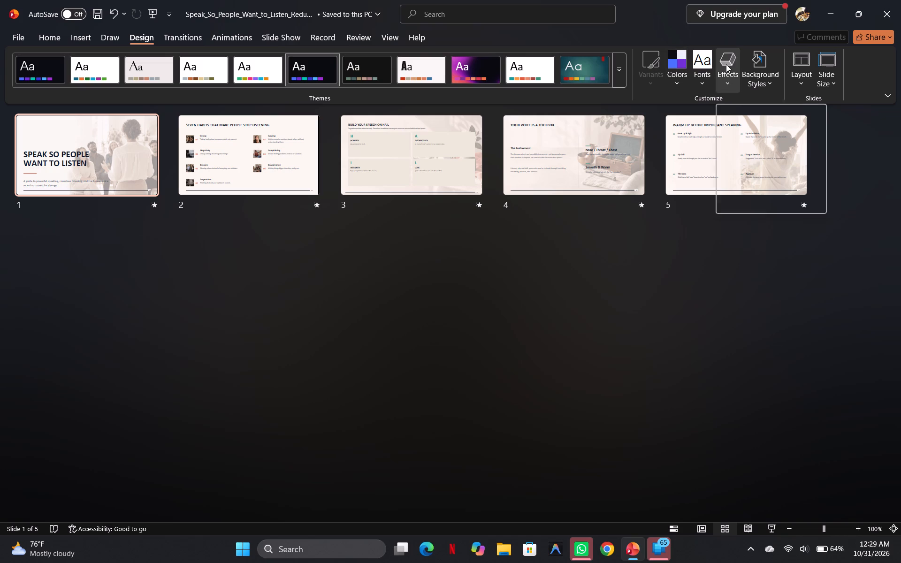
Apply the light lavender background style from the second row of the background styles.
{"action": "scroll", "coordinate": [757, 139], "scroll_direction": "down", "scroll_amount": 1}
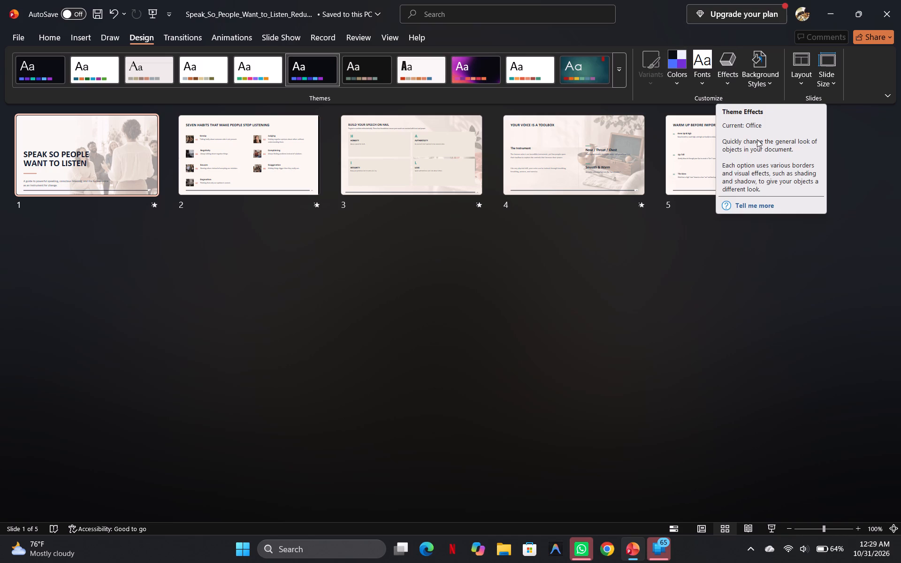
{"action": "scroll", "coordinate": [757, 139], "scroll_direction": "down", "scroll_amount": 1}
{"action": "left_click", "coordinate": [758, 59]}
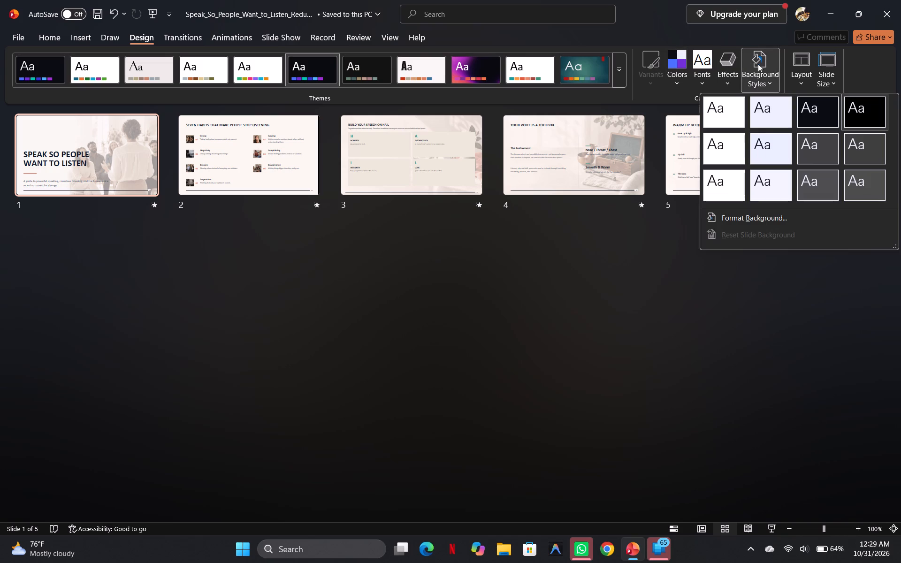
{"action": "left_click", "coordinate": [773, 146]}
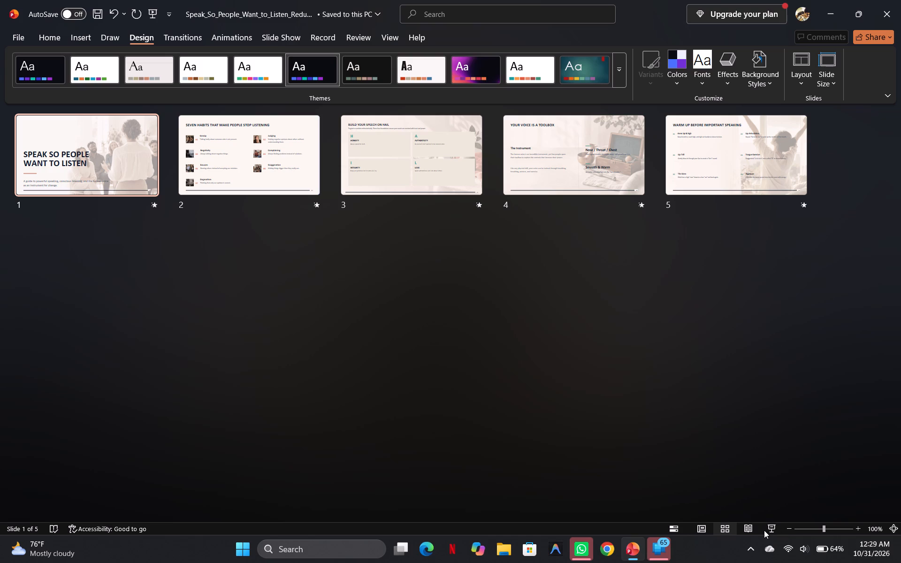
Return to Normal view and duplicate slide 1, the "Speak So People Want to Listen" title slide.
{"action": "left_click", "coordinate": [718, 532]}
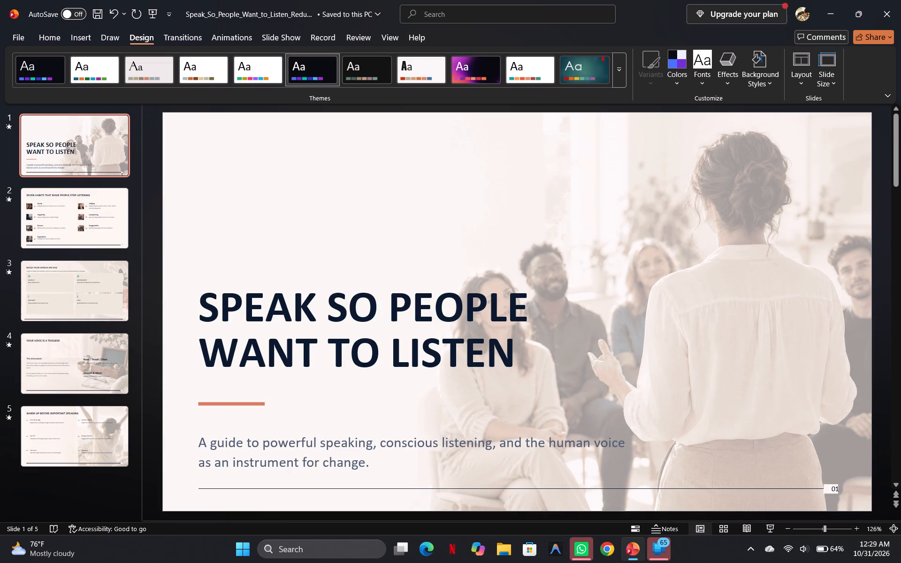
{"action": "left_click", "coordinate": [88, 37]}
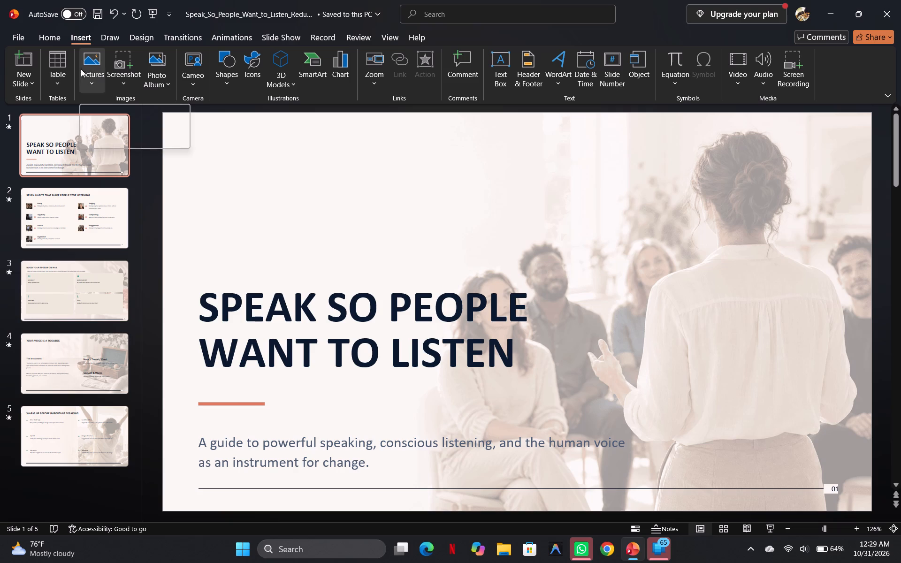
{"action": "left_click", "coordinate": [26, 74]}
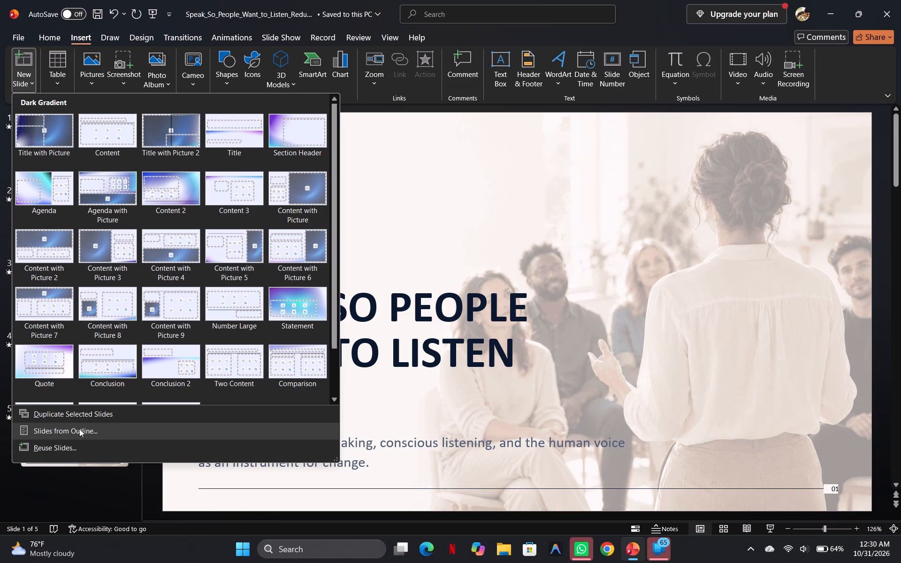
{"action": "left_click", "coordinate": [116, 419]}
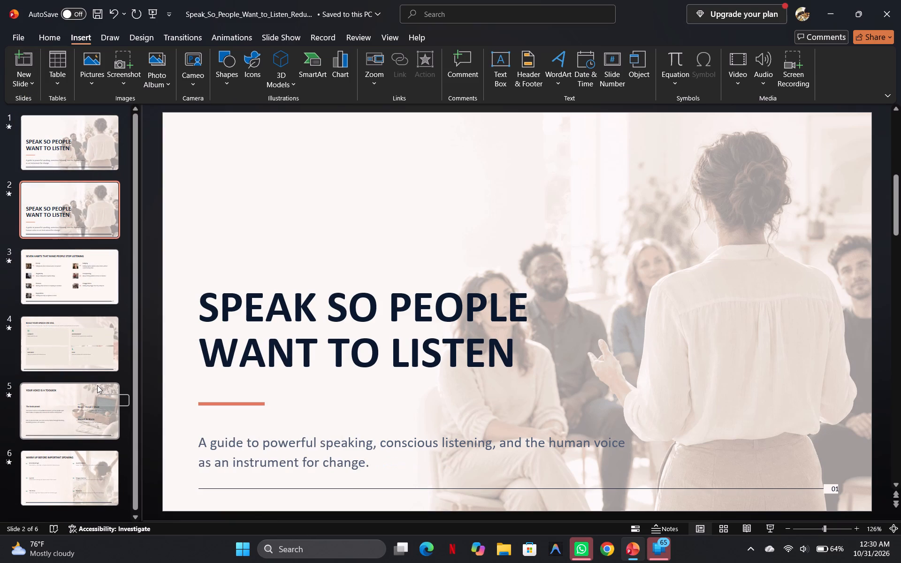
Place a slide zoom of slide 6, "Warm Up Before Important Speaking", on that same slide over the Lip Trill item.
{"action": "scroll", "coordinate": [97, 385], "scroll_direction": "down", "scroll_amount": 2}
{"action": "left_click", "coordinate": [58, 468]}
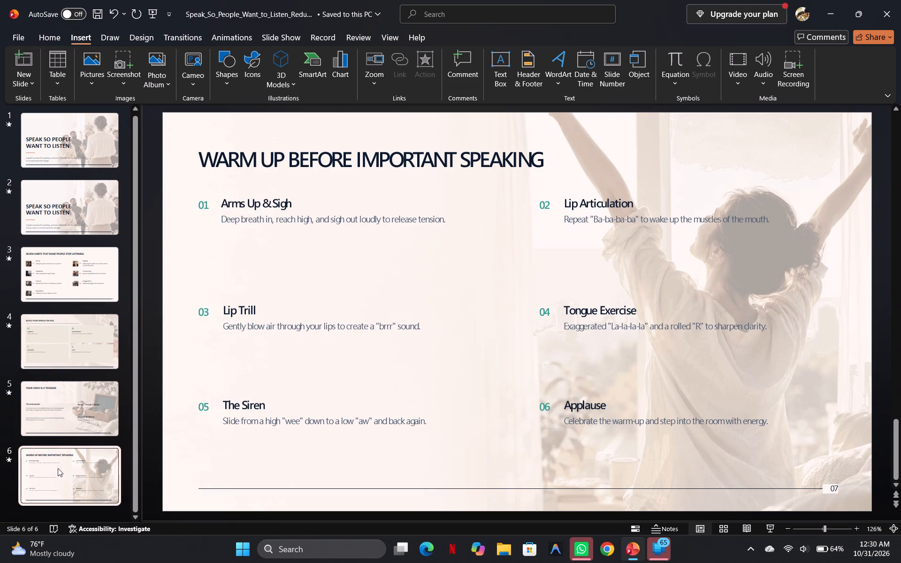
{"action": "left_click", "coordinate": [67, 403]}
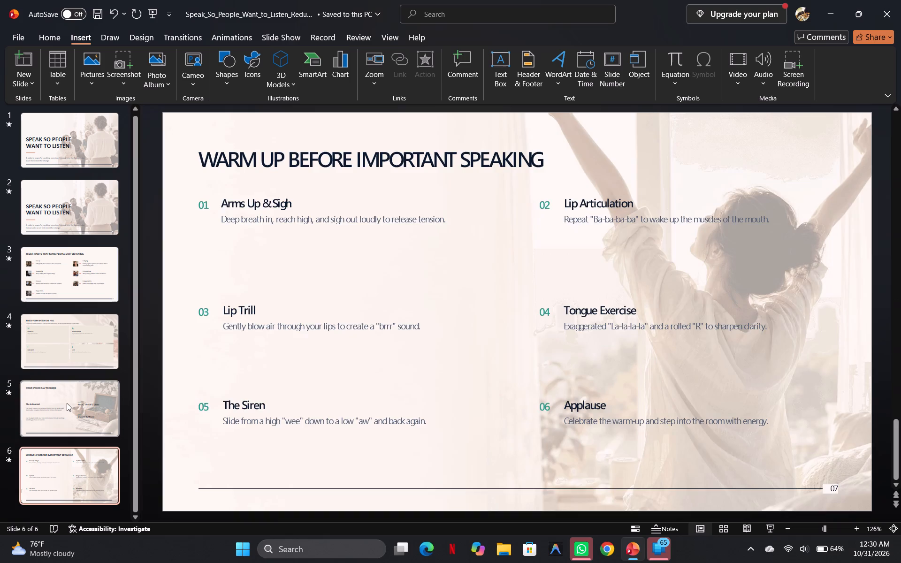
{"action": "left_click", "coordinate": [68, 498]}
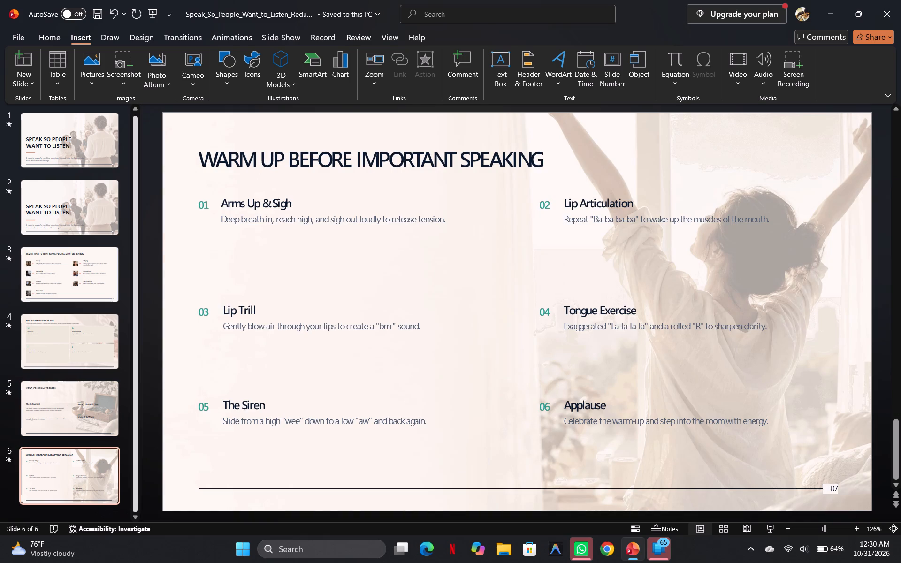
{"action": "left_click", "coordinate": [229, 450]}
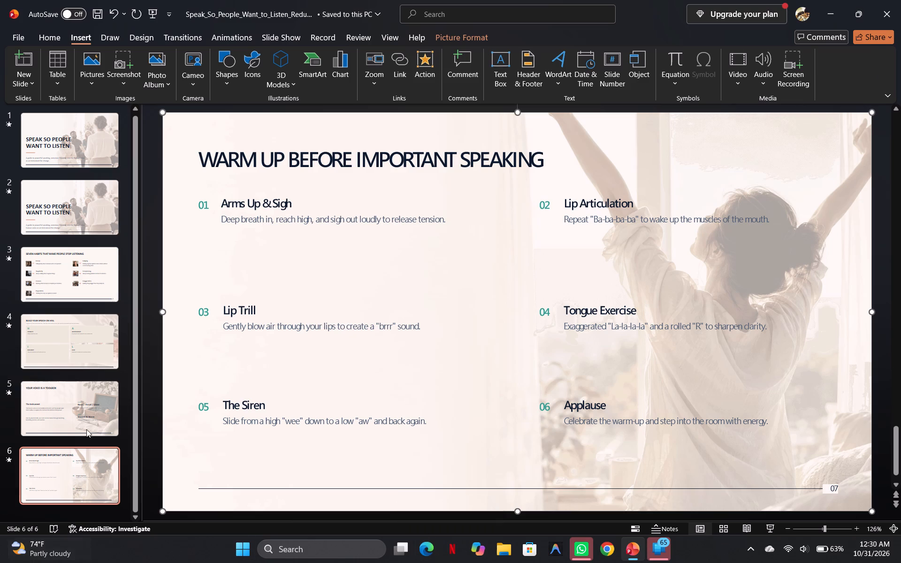
{"action": "left_click", "coordinate": [60, 453]}
{"action": "left_click", "coordinate": [61, 467]}
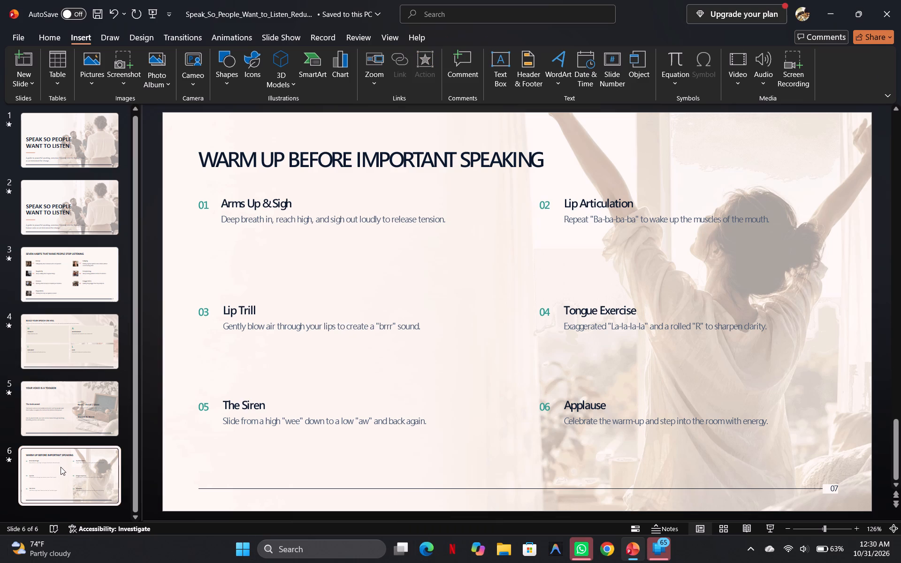
{"action": "left_click_drag", "start_coordinate": [71, 462], "coordinate": [264, 301]}
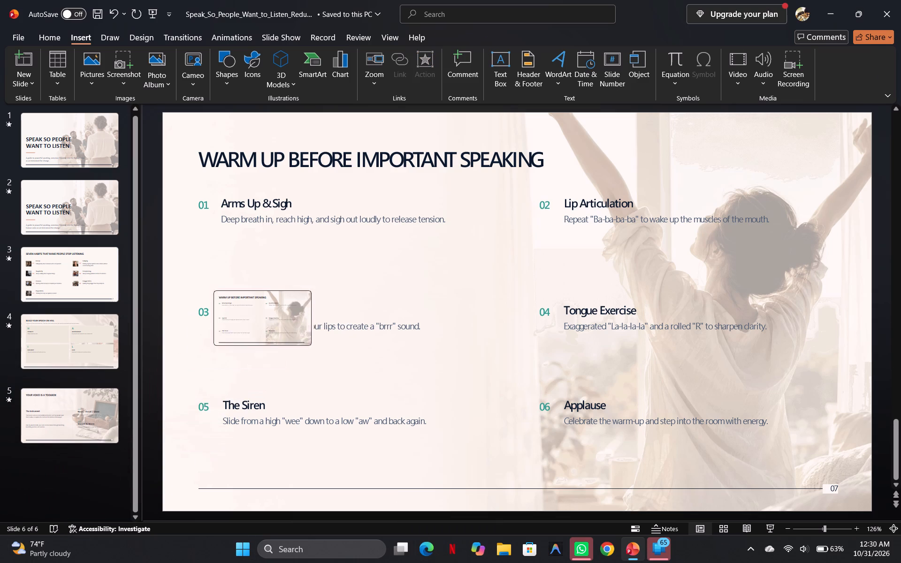
{"action": "left_click_drag", "start_coordinate": [264, 301], "coordinate": [329, 292]}
{"action": "left_click_drag", "start_coordinate": [314, 314], "coordinate": [66, 468]}
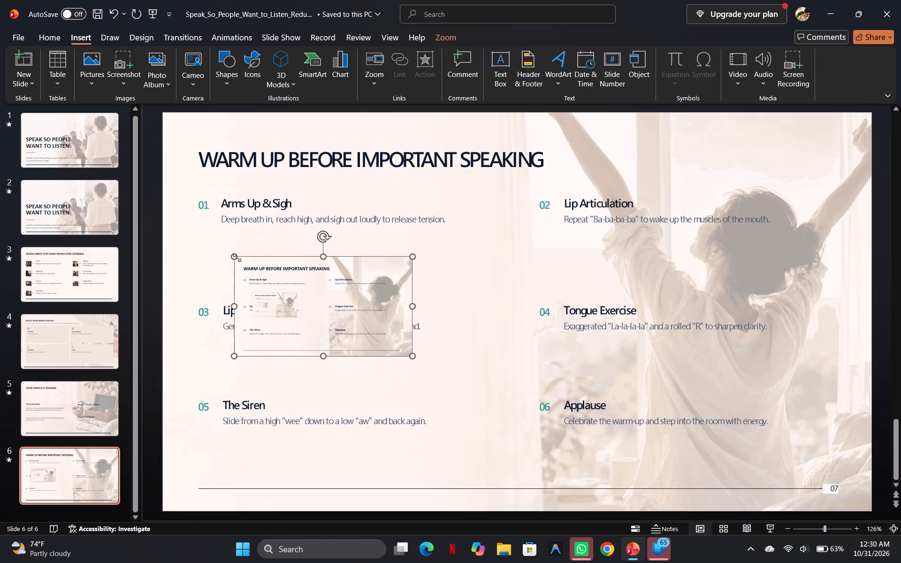
Shrink the slide zoom on slide 6 to a tiny thumbnail just below the Lip Trill description.
{"action": "left_click_drag", "start_coordinate": [236, 257], "coordinate": [294, 283]}
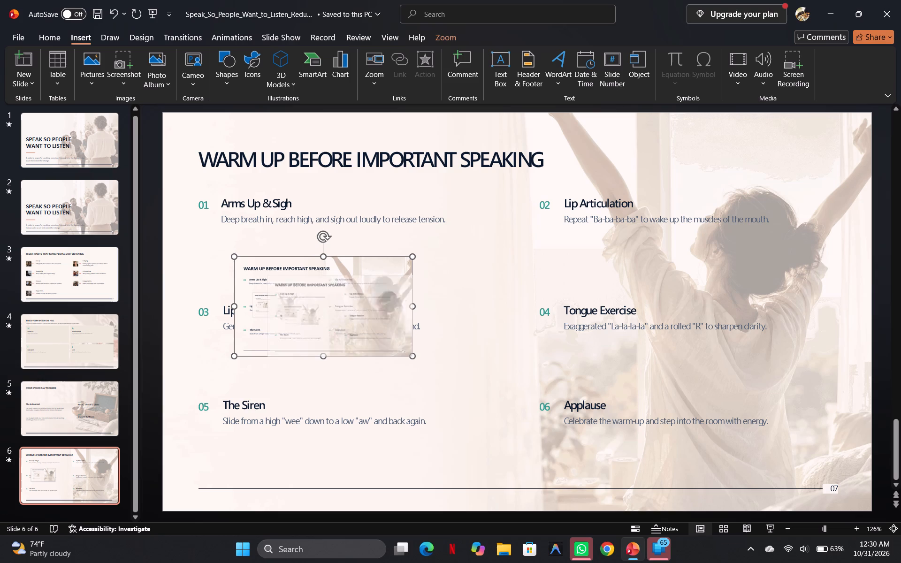
{"action": "left_click_drag", "start_coordinate": [294, 283], "coordinate": [463, 381]}
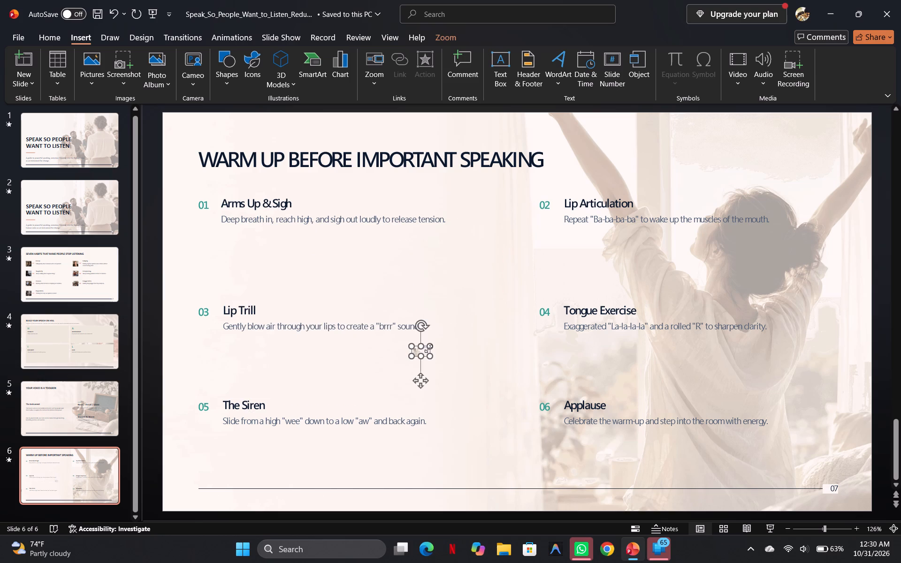
{"action": "left_click_drag", "start_coordinate": [429, 347], "coordinate": [389, 376]}
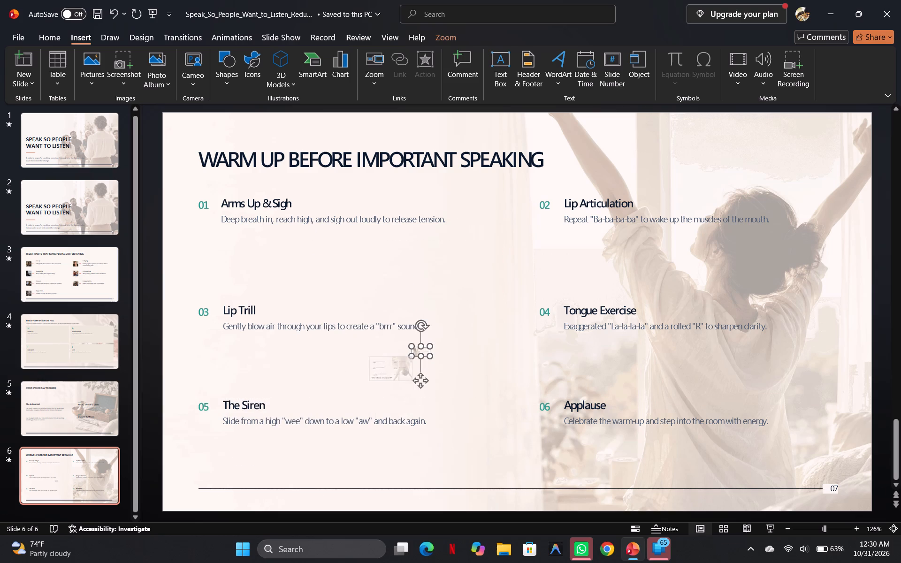
{"action": "left_click_drag", "start_coordinate": [389, 376], "coordinate": [419, 348]}
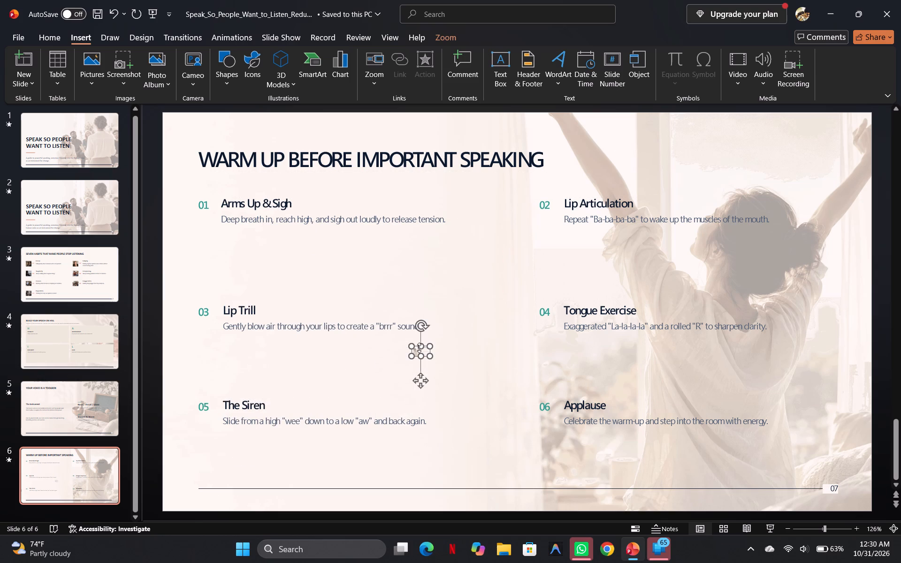
{"action": "left_click", "coordinate": [426, 433]}
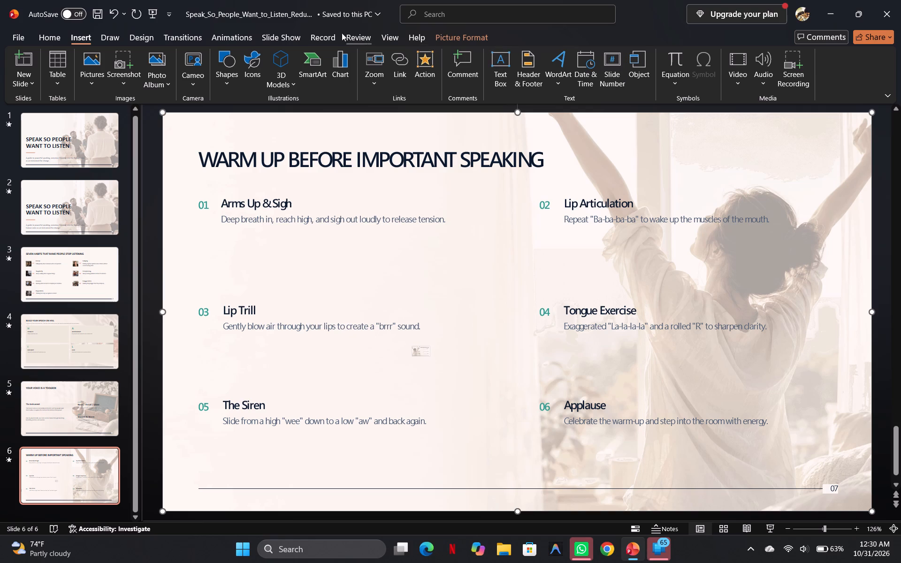
Show the notes pane for slide 6 and replace the slide thumbnails with the outline.
{"action": "left_click", "coordinate": [282, 38]}
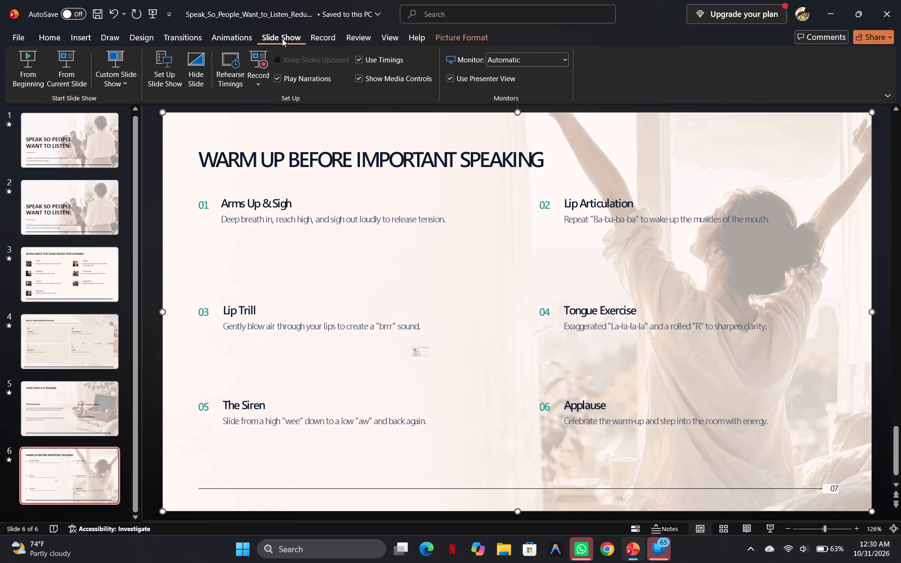
{"action": "left_click", "coordinate": [99, 493]}
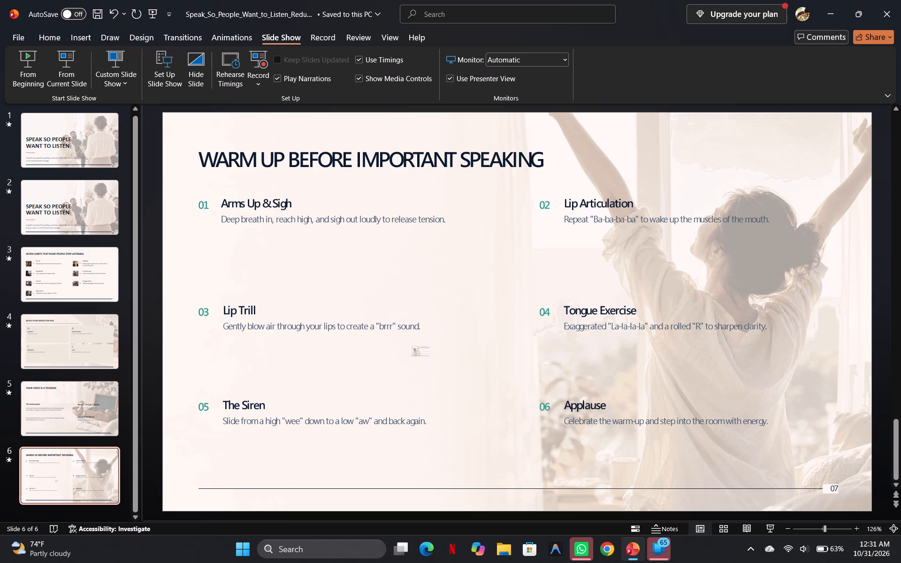
{"action": "left_click", "coordinate": [641, 526]}
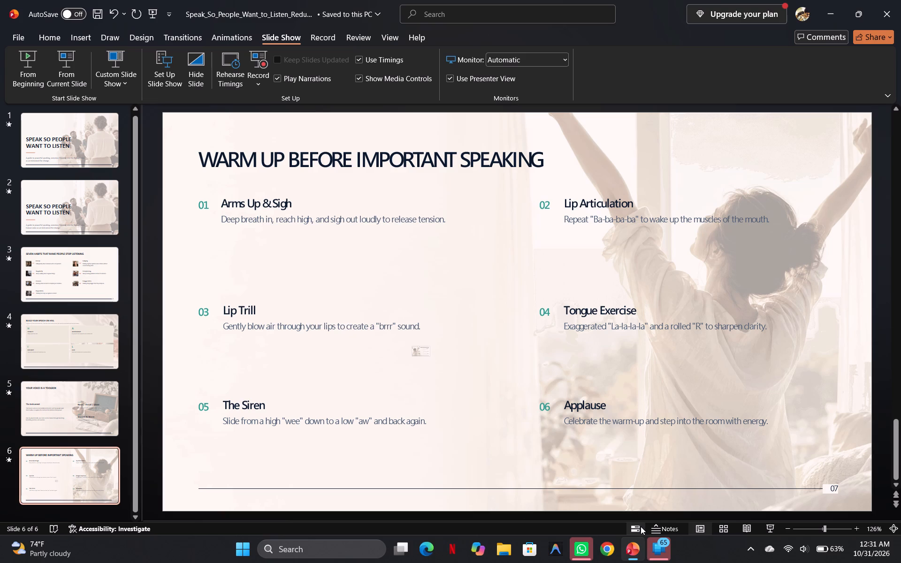
{"action": "left_click", "coordinate": [632, 528]}
{"action": "left_click", "coordinate": [656, 527]}
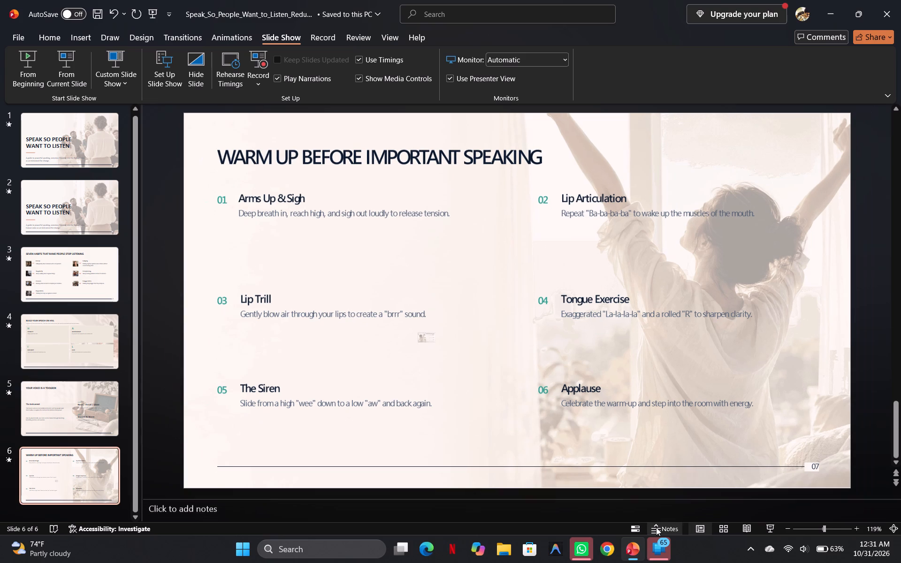
{"action": "left_click", "coordinate": [701, 531]}
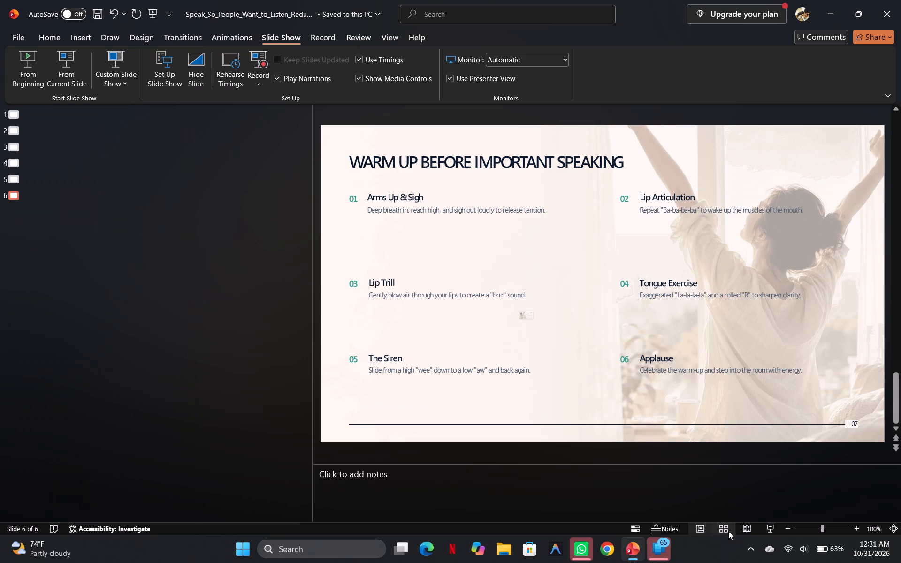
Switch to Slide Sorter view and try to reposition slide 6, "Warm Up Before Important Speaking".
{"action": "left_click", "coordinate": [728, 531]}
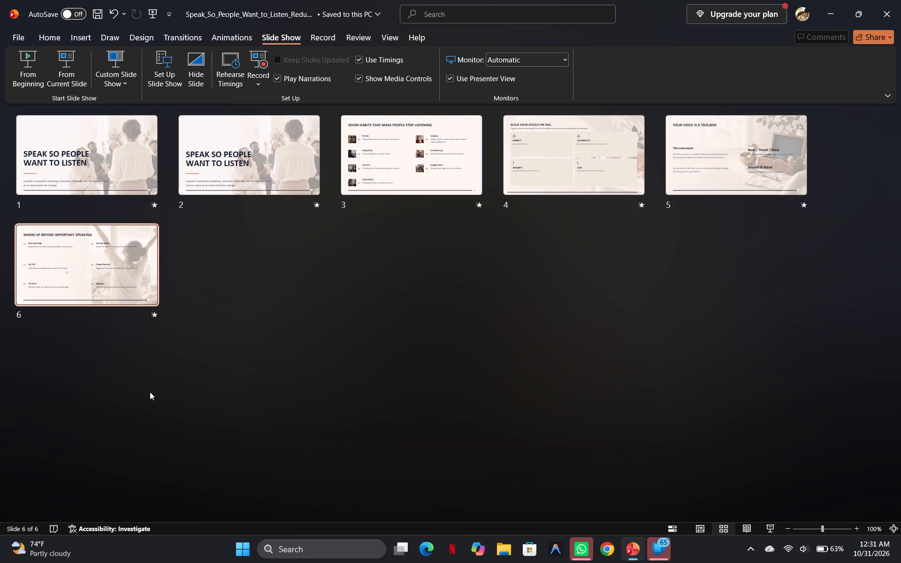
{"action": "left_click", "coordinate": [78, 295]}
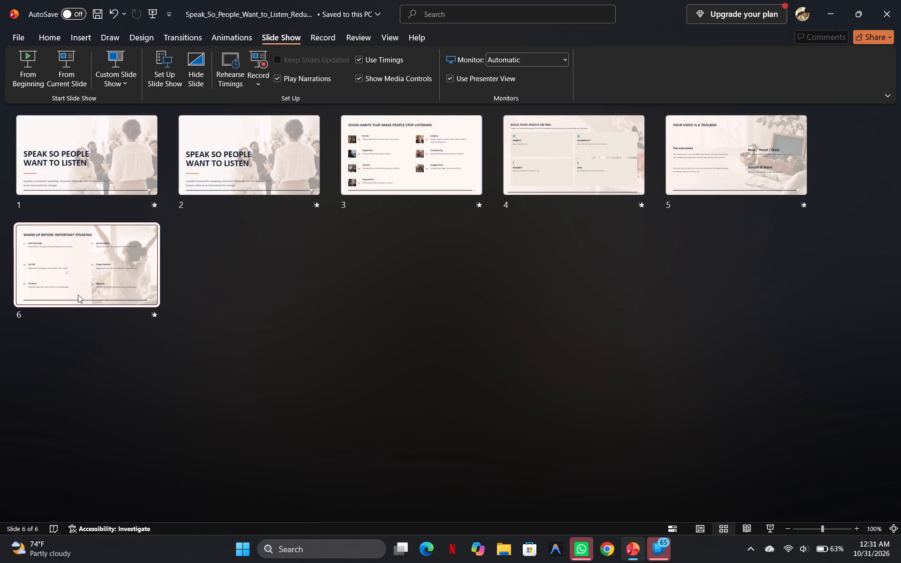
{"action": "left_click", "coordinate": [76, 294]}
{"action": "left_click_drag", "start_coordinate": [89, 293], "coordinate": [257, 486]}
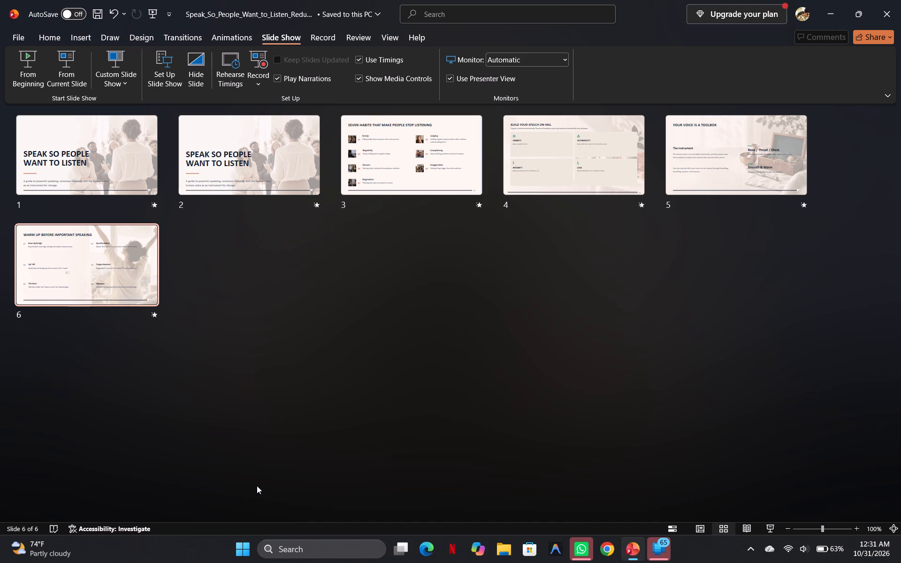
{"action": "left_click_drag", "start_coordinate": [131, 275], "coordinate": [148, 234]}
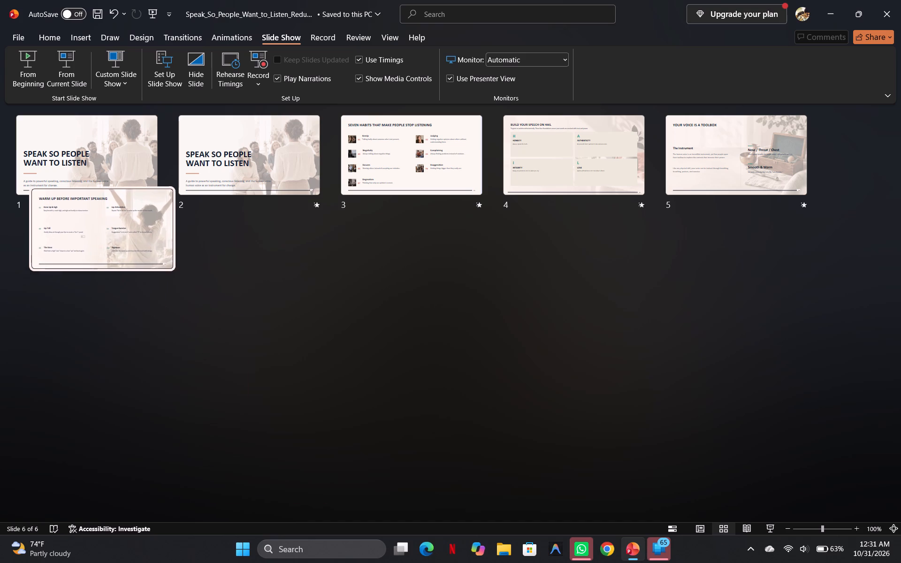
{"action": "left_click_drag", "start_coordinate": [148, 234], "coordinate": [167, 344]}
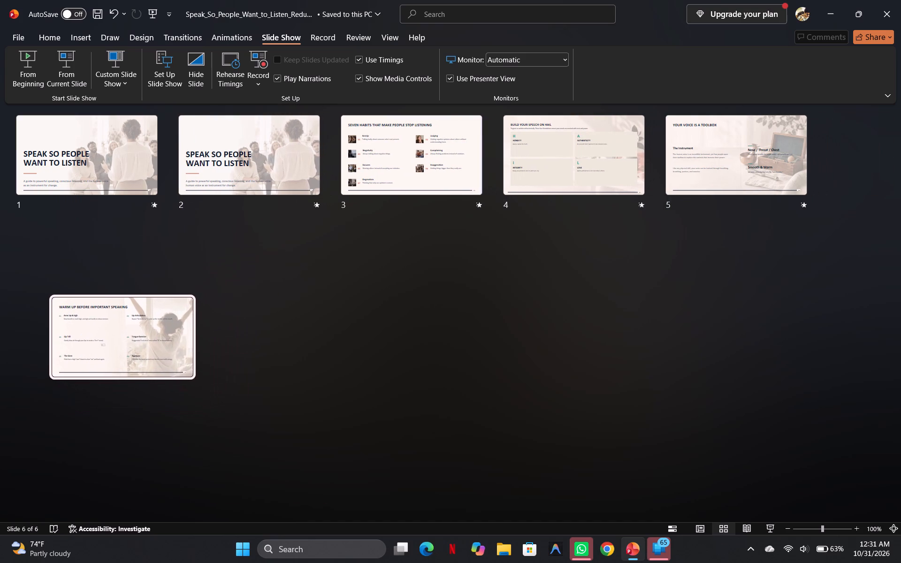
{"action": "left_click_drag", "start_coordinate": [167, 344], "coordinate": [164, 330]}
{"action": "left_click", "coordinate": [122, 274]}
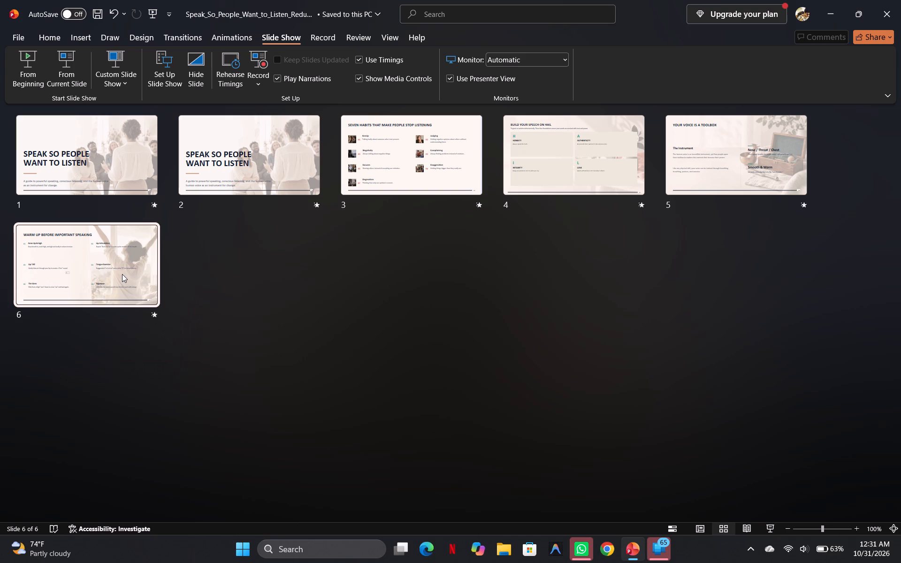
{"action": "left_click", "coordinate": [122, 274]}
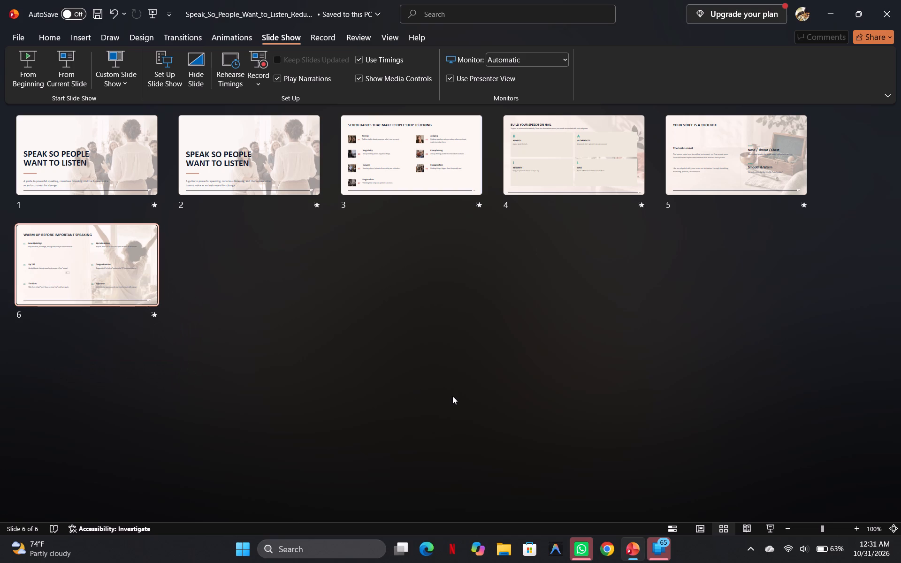
Preview slide 6 and the title slide in Reading view, returning to Slide Sorter view after each.
{"action": "left_click", "coordinate": [748, 527]}
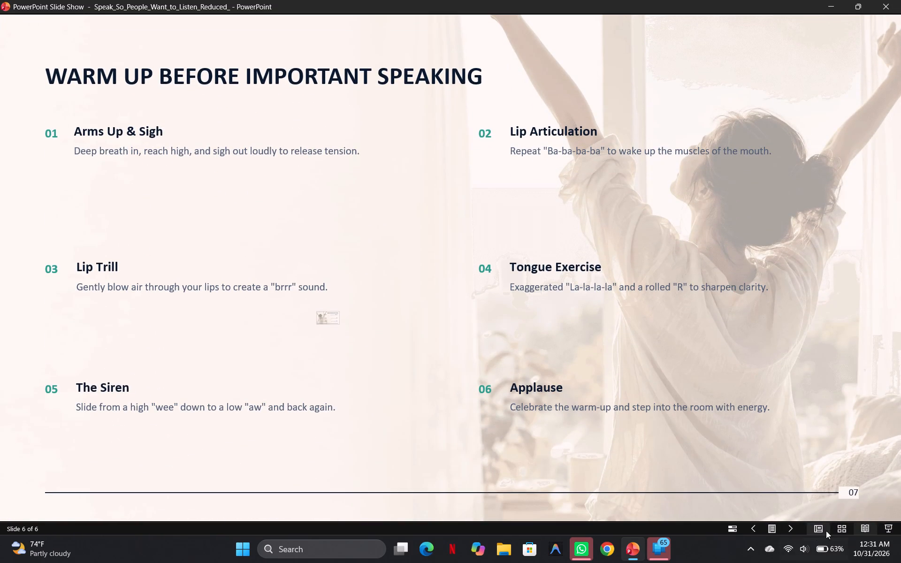
{"action": "left_click", "coordinate": [842, 529]}
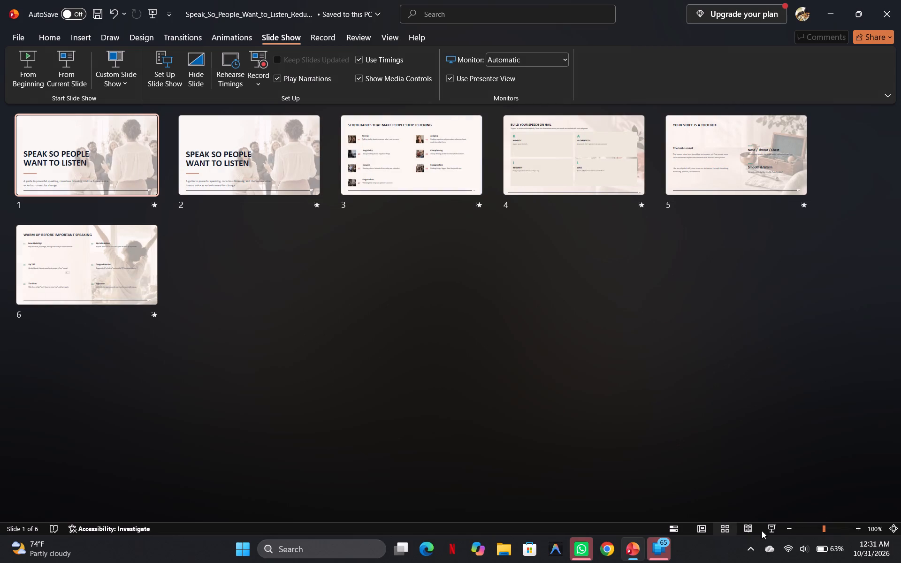
{"action": "left_click", "coordinate": [742, 526]}
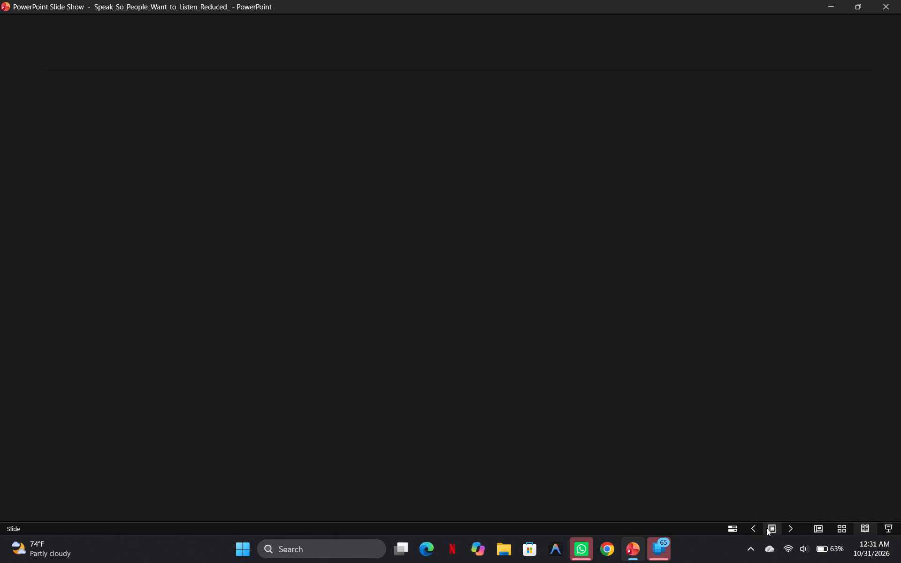
{"action": "left_click", "coordinate": [768, 527]}
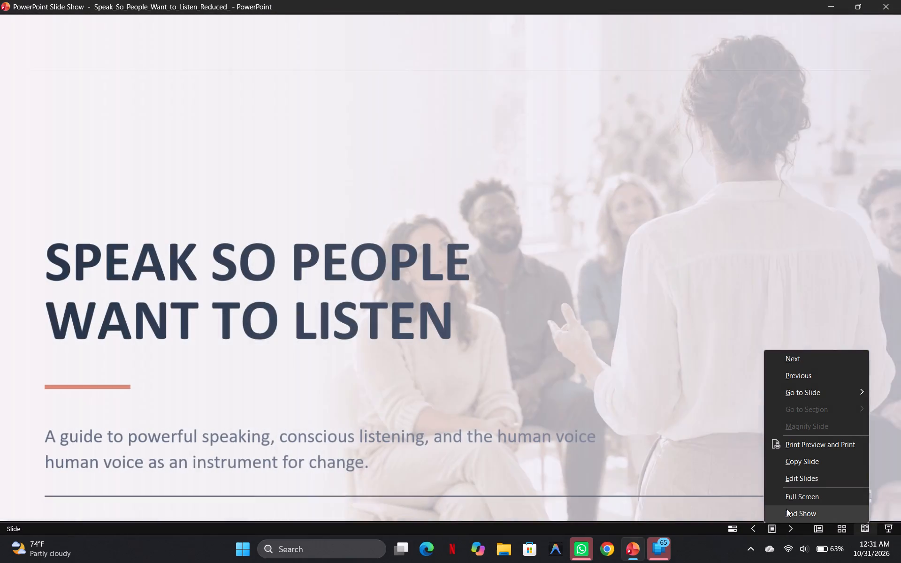
{"action": "left_click", "coordinate": [804, 479]}
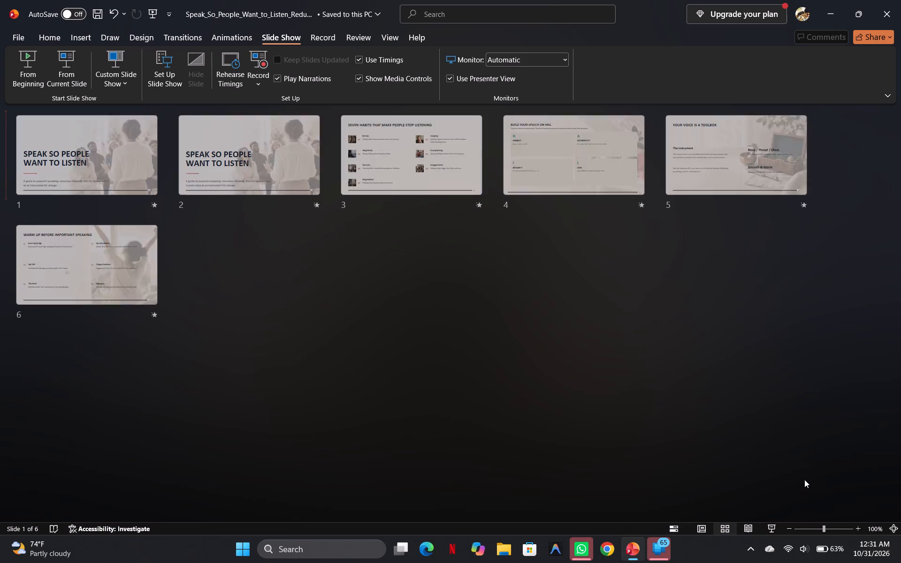
Play the full-screen slide show from slide 1 through all slides to the end and exit it.
{"action": "left_click", "coordinate": [779, 530]}
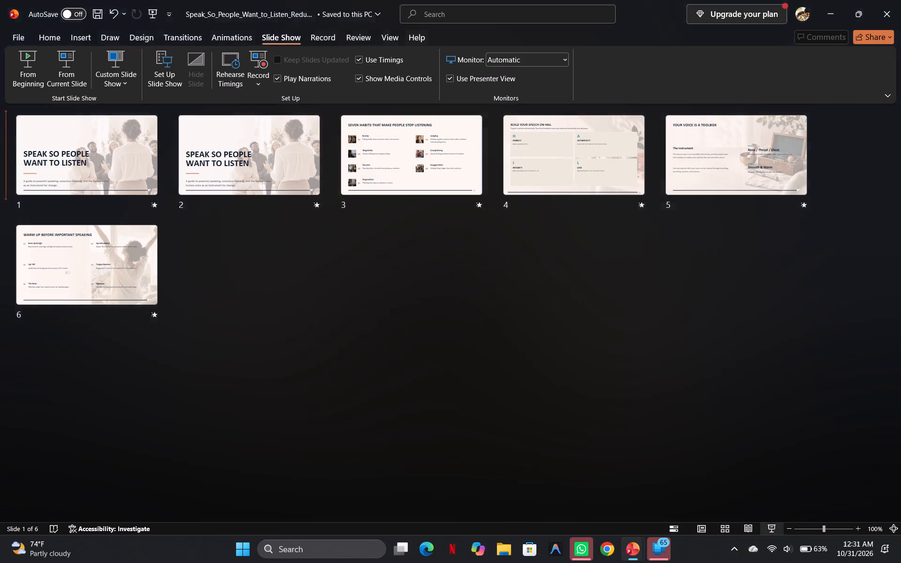
{"action": "left_click", "coordinate": [779, 530]}
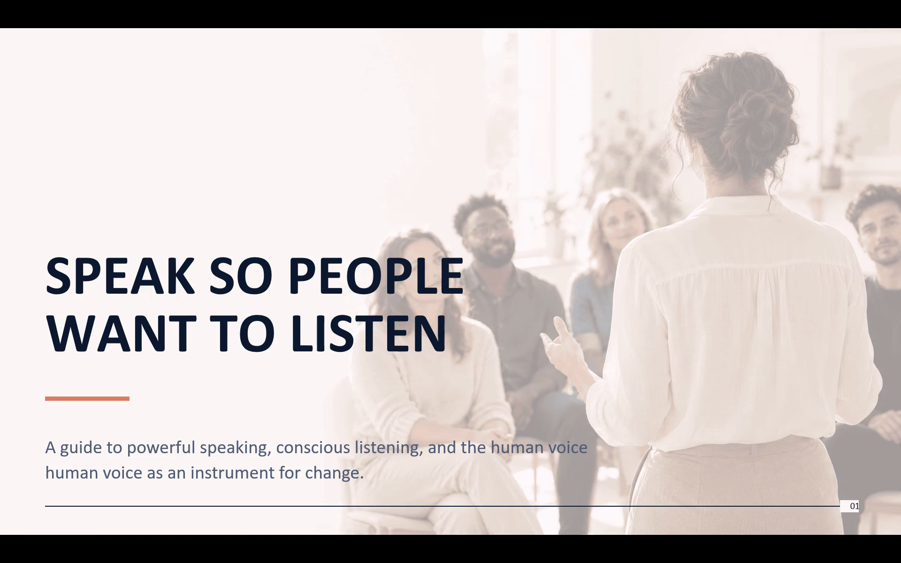
{"action": "triple_click", "coordinate": [779, 381]}
{"action": "left_click", "coordinate": [779, 381]}
{"action": "left_click", "coordinate": [779, 381]}
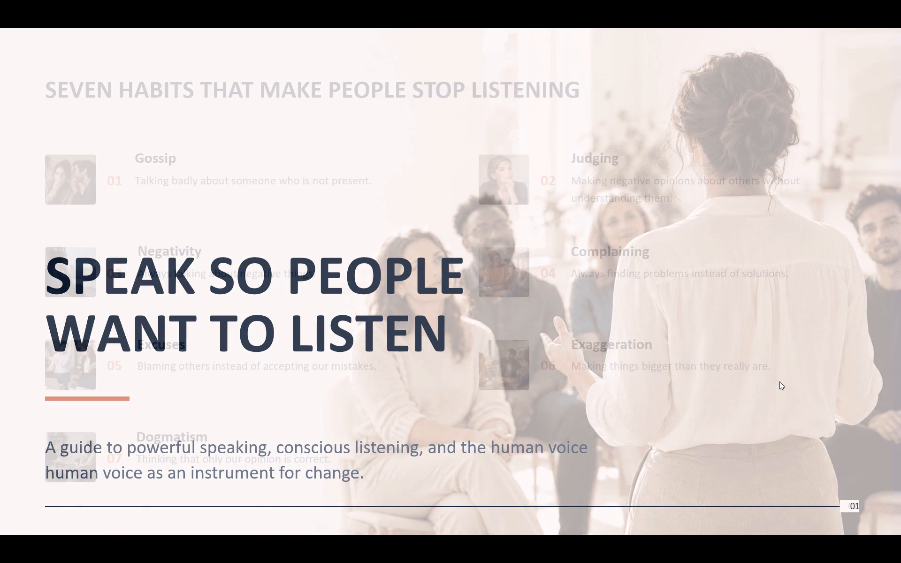
{"action": "left_click", "coordinate": [779, 381]}
{"action": "left_click", "coordinate": [779, 381]}
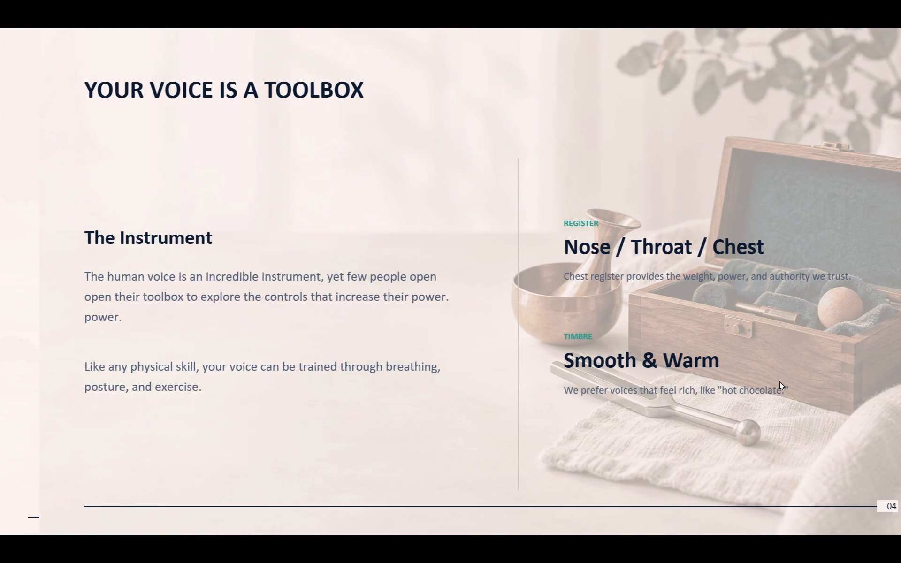
{"action": "left_click", "coordinate": [779, 381]}
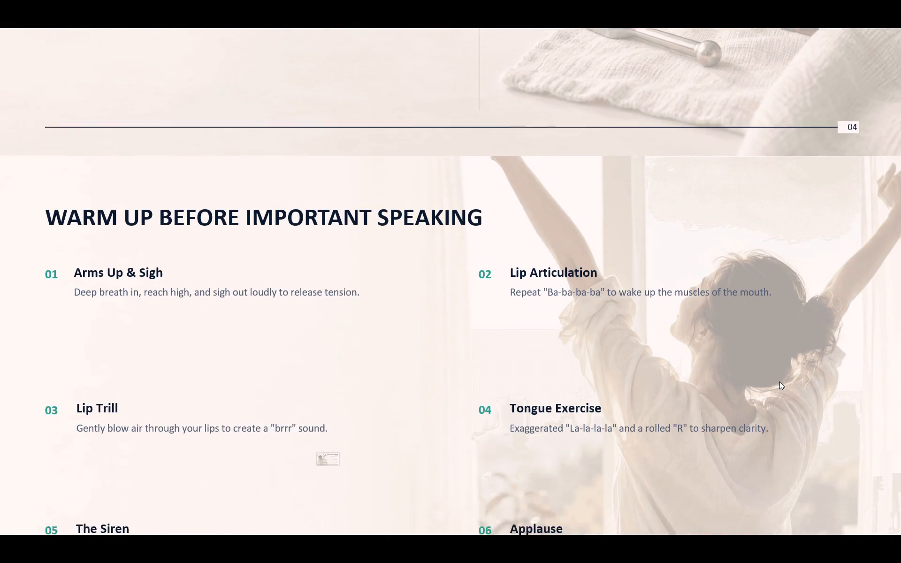
{"action": "left_click", "coordinate": [779, 381]}
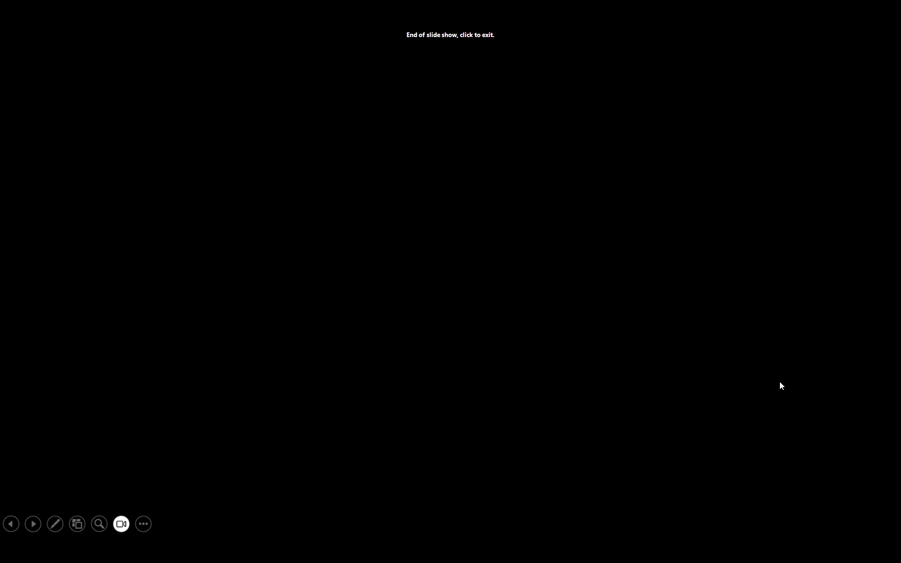
{"action": "left_click", "coordinate": [779, 381]}
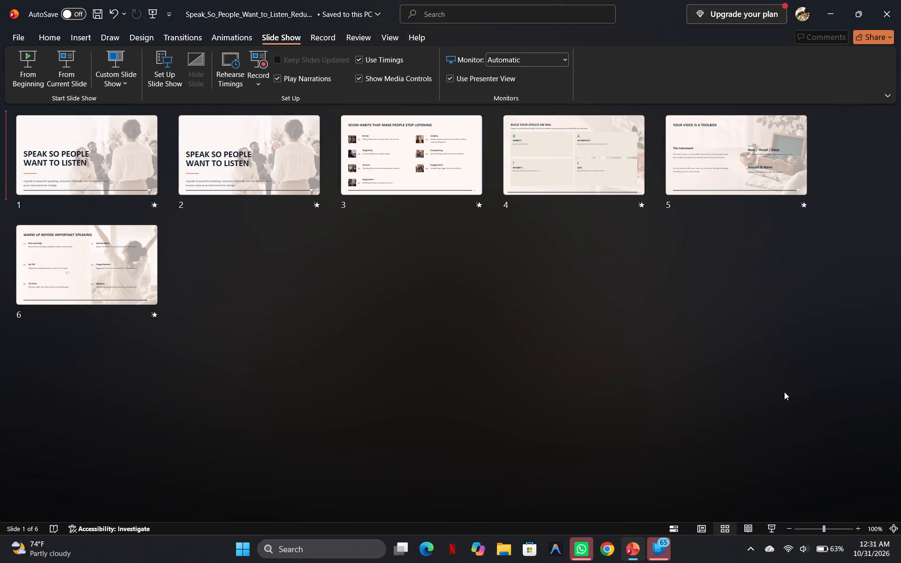
Preview the title slide in Reading view and return to Normal view.
{"action": "left_click", "coordinate": [749, 528]}
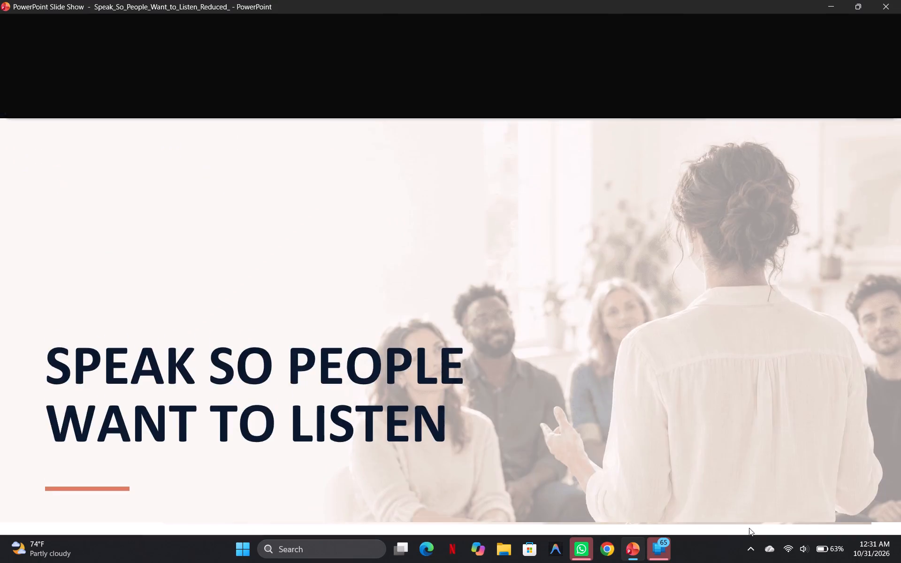
{"action": "left_click", "coordinate": [771, 529]}
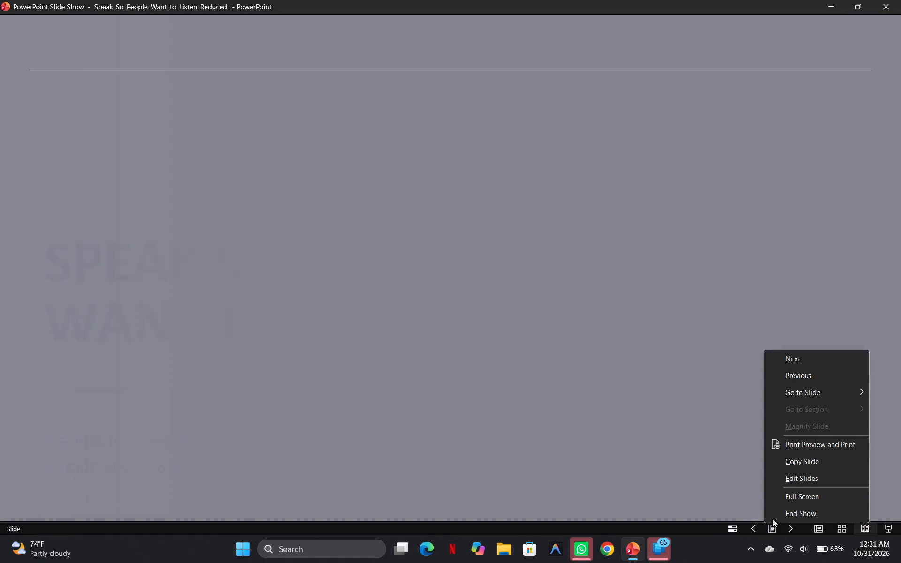
{"action": "left_click", "coordinate": [730, 467]}
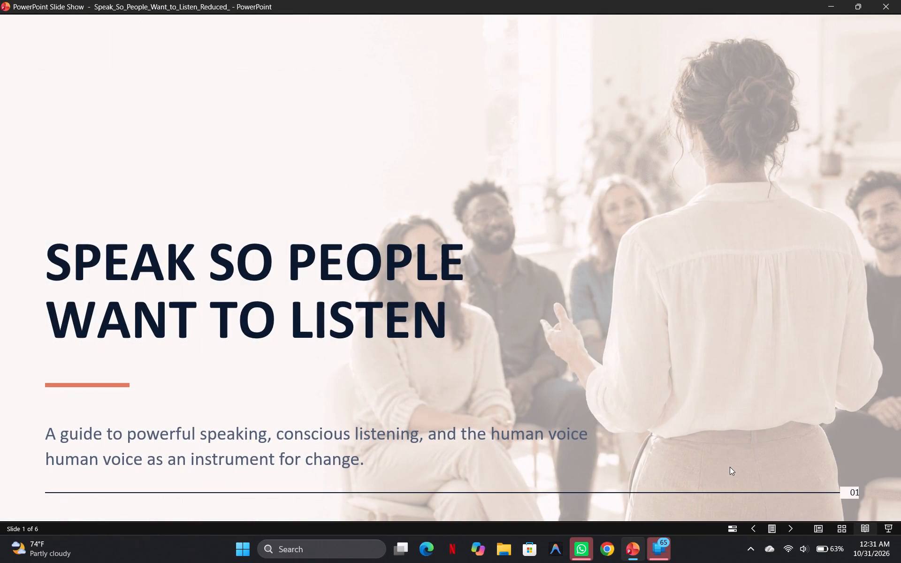
{"action": "left_click", "coordinate": [819, 529]}
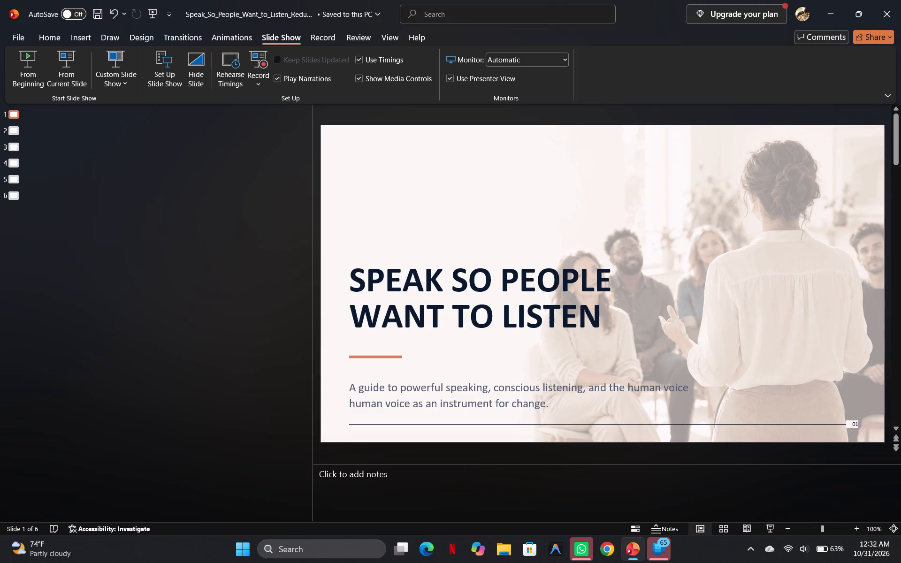
Preview the title slide in Reading view and return to Normal view.
{"action": "left_click", "coordinate": [751, 529]}
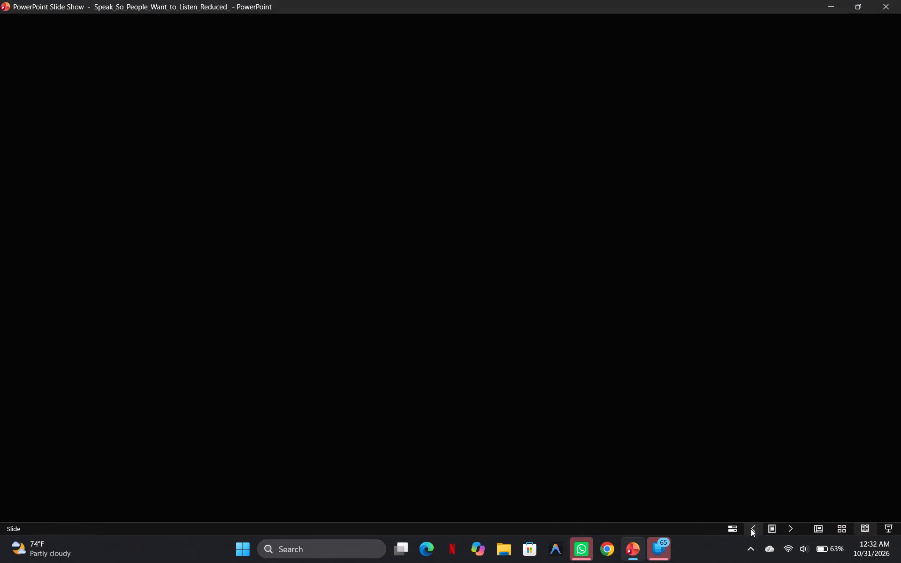
{"action": "left_click", "coordinate": [778, 532]}
{"action": "left_click", "coordinate": [773, 529]}
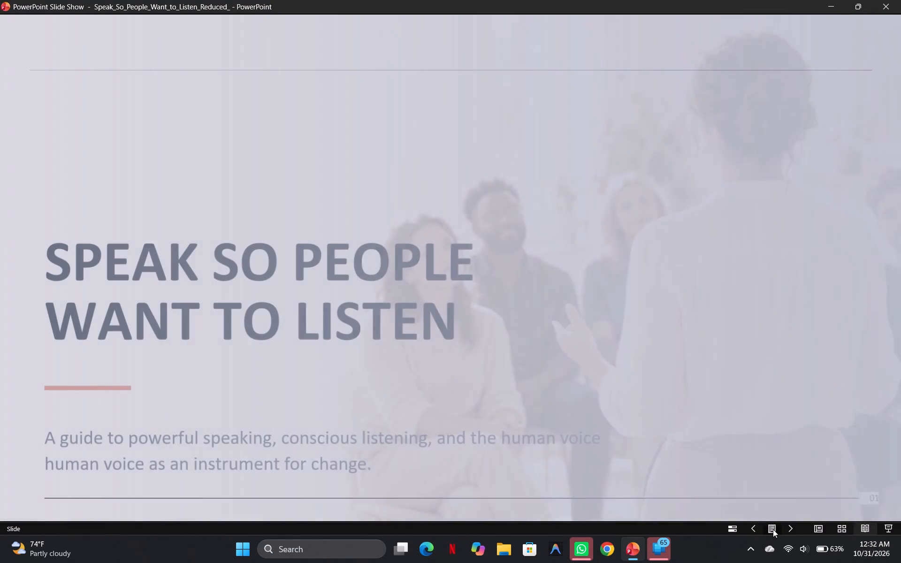
{"action": "left_click_drag", "start_coordinate": [812, 523], "coordinate": [820, 533]}
{"action": "left_click", "coordinate": [820, 533]}
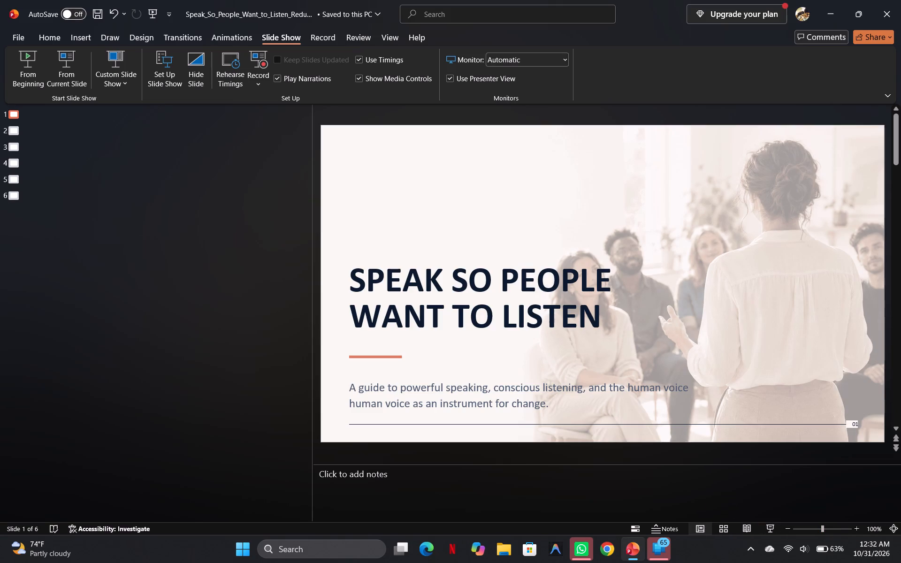
Go to slide 6, "Warm Up Before Important Speaking", and bring back the slide thumbnails in Normal view.
{"action": "left_click_drag", "start_coordinate": [15, 200], "coordinate": [227, 317]}
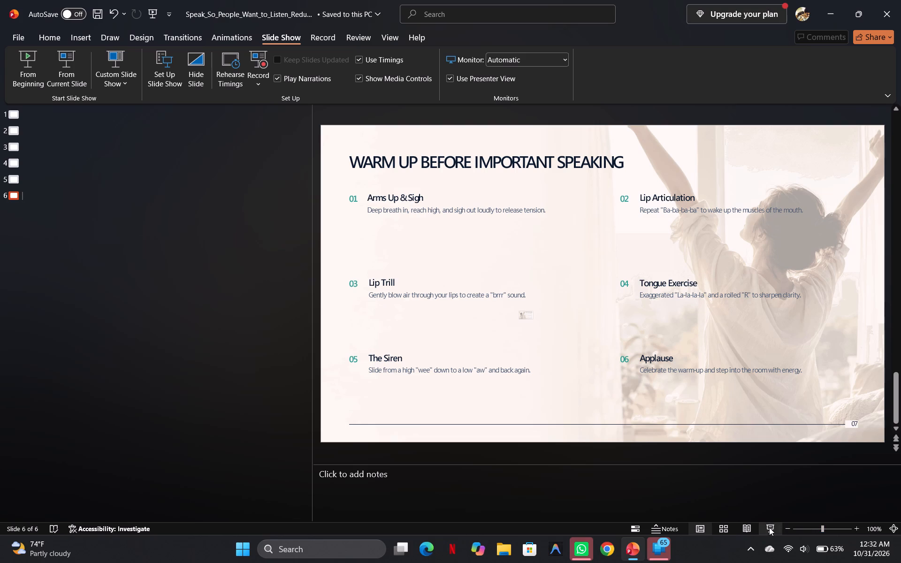
{"action": "left_click", "coordinate": [702, 529]}
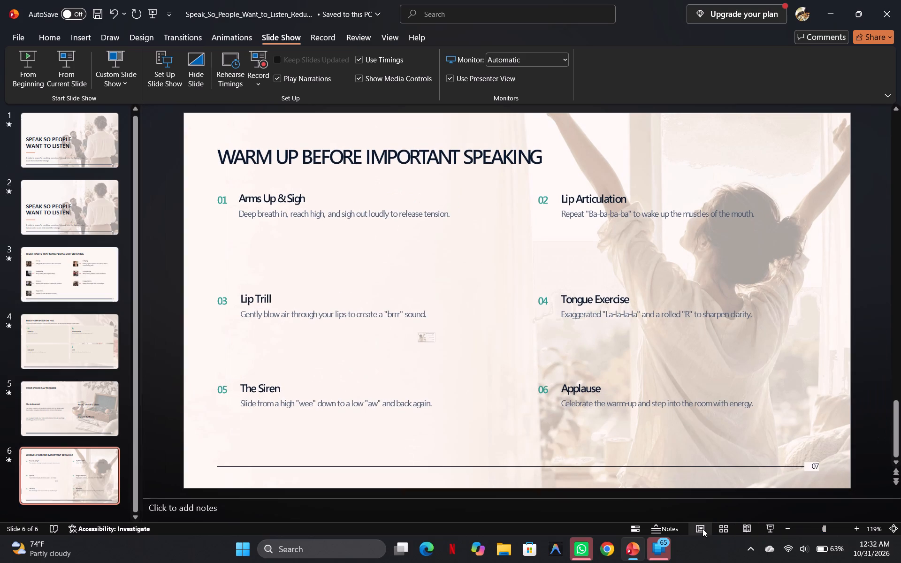
Delete slide 6, "Warm Up Before Important Speaking", from the presentation.
{"action": "scroll", "coordinate": [422, 357], "scroll_direction": "down", "scroll_amount": 3}
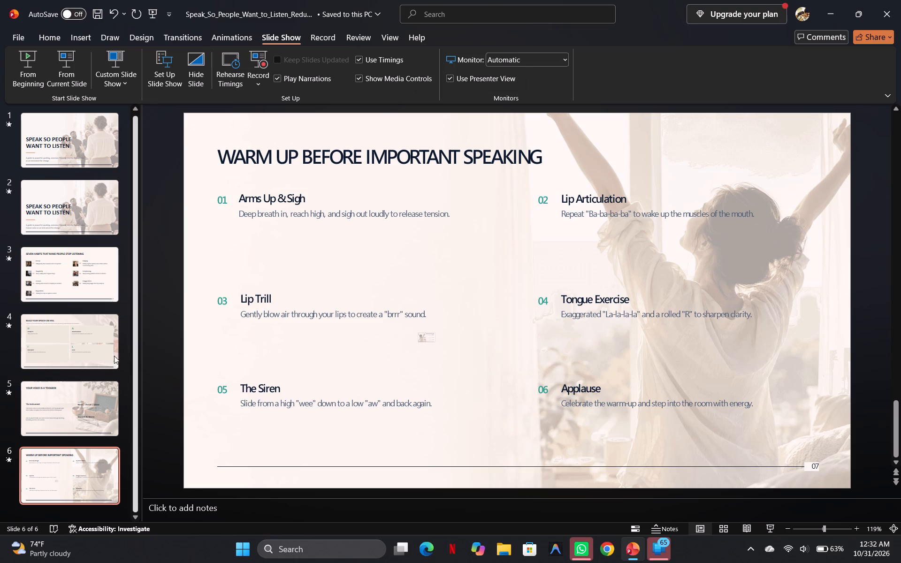
{"action": "left_click", "coordinate": [54, 462]}
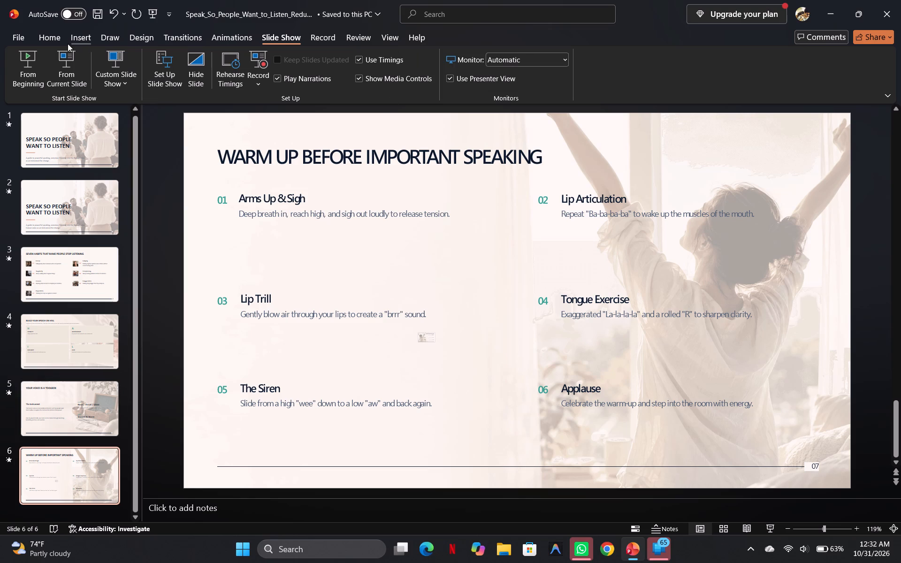
{"action": "left_click", "coordinate": [57, 37]}
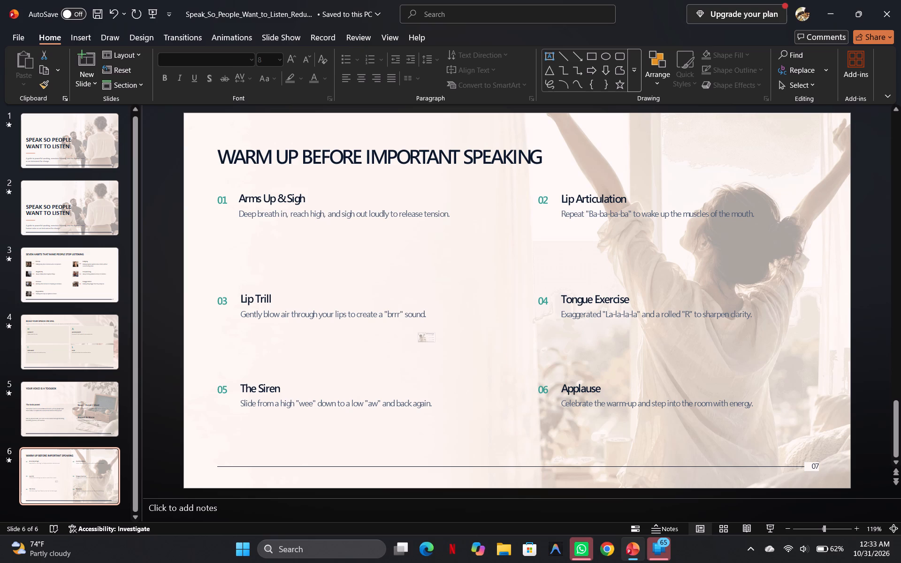
{"action": "left_click", "coordinate": [80, 486]}
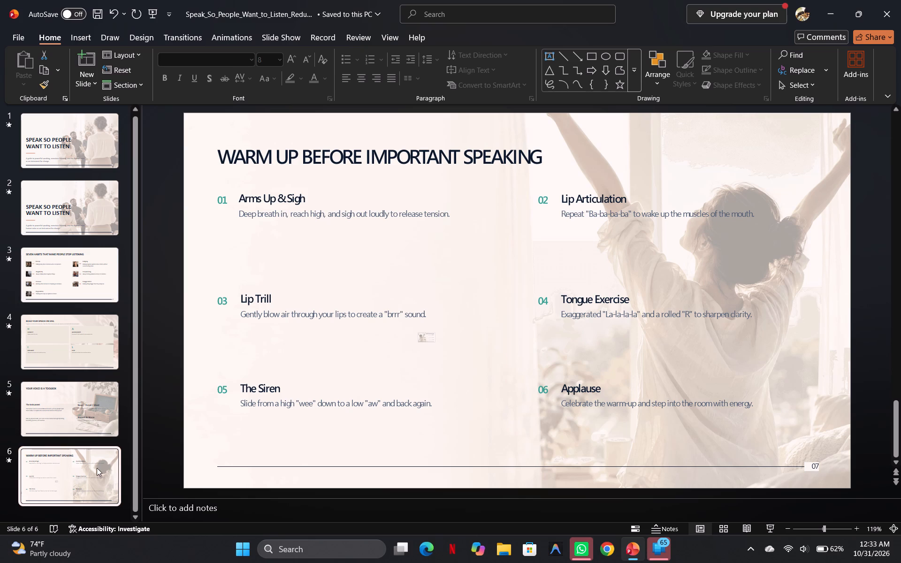
{"action": "left_click", "coordinate": [97, 468]}
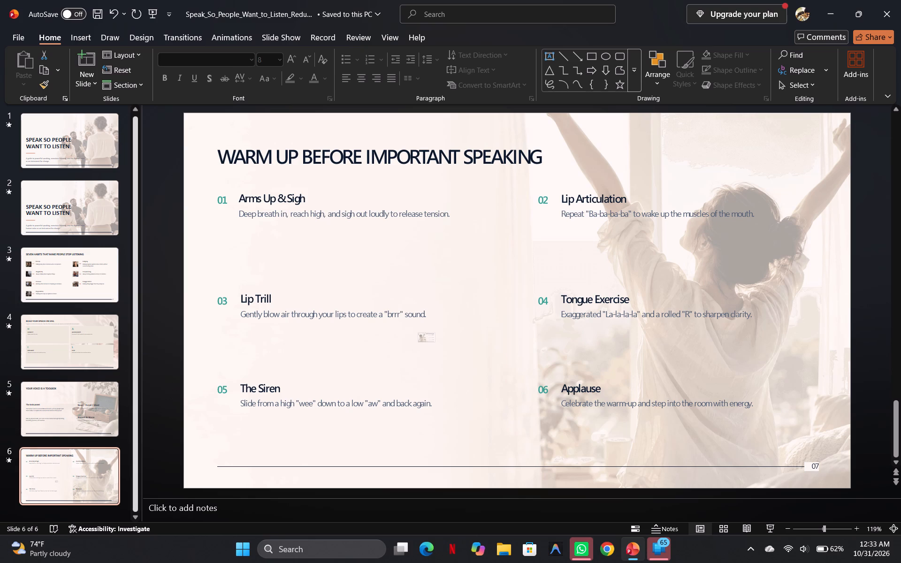
{"action": "key", "text": "Delete"}
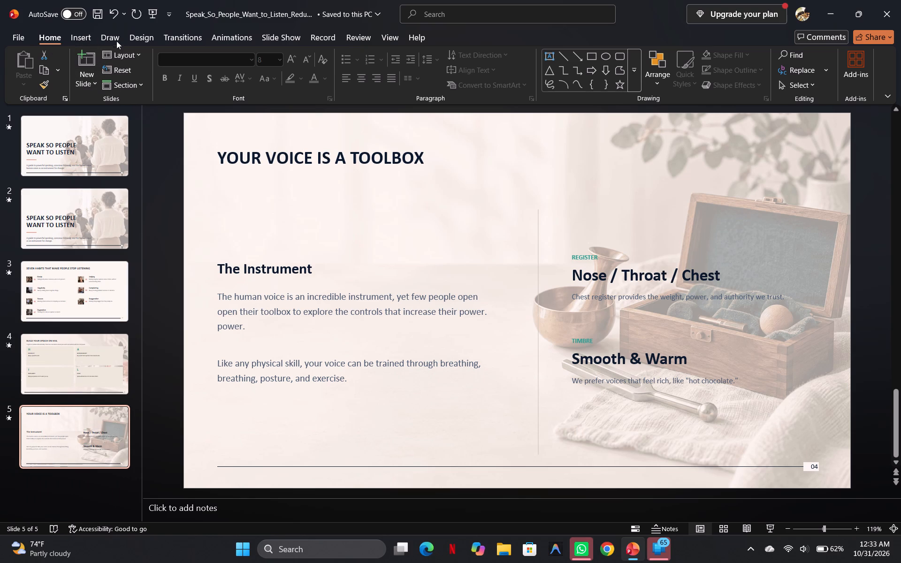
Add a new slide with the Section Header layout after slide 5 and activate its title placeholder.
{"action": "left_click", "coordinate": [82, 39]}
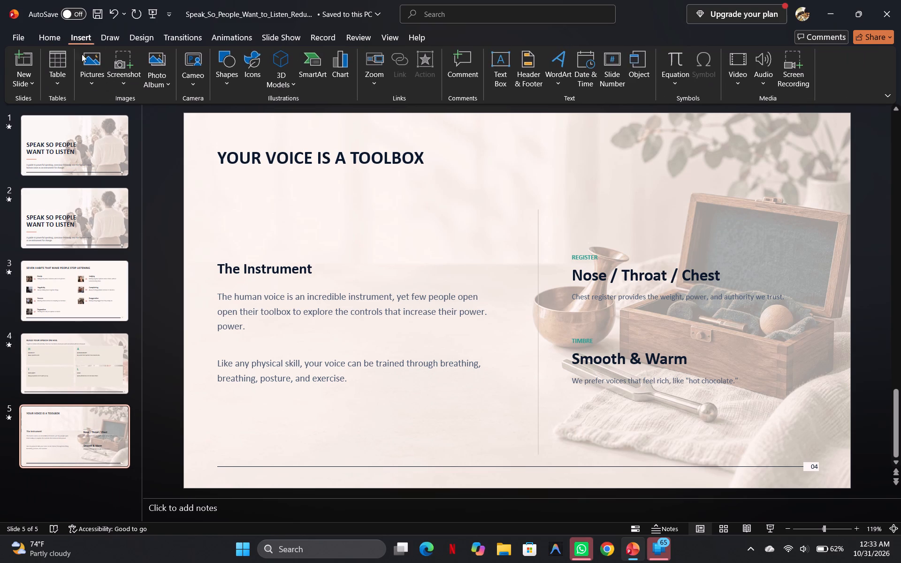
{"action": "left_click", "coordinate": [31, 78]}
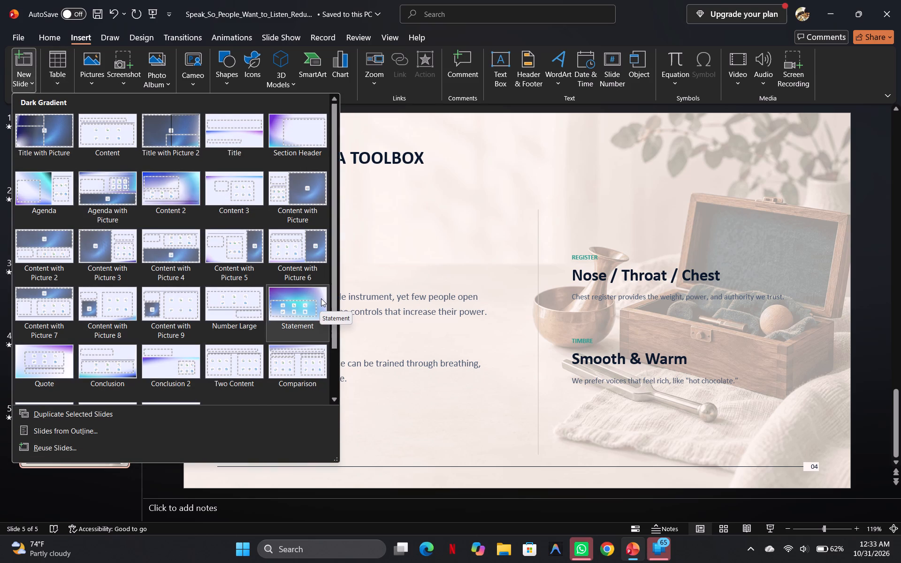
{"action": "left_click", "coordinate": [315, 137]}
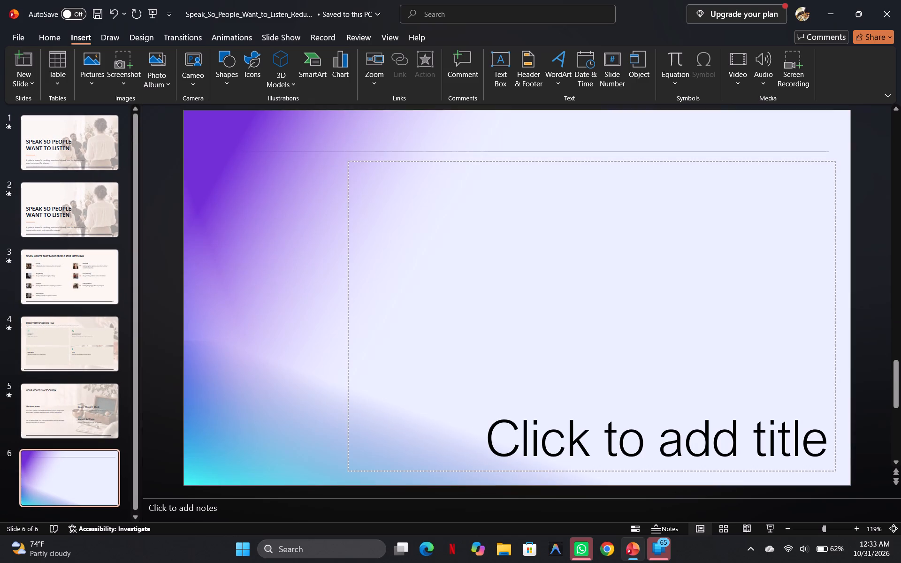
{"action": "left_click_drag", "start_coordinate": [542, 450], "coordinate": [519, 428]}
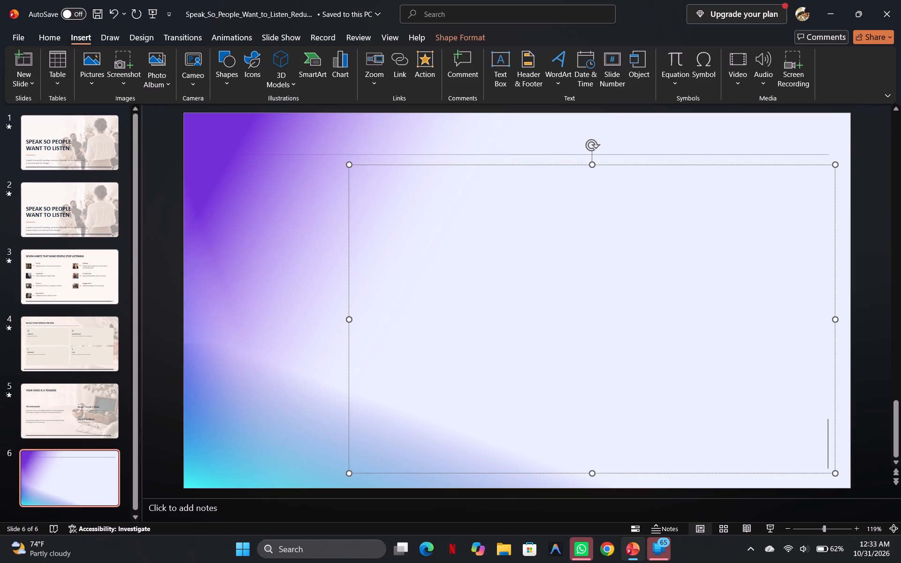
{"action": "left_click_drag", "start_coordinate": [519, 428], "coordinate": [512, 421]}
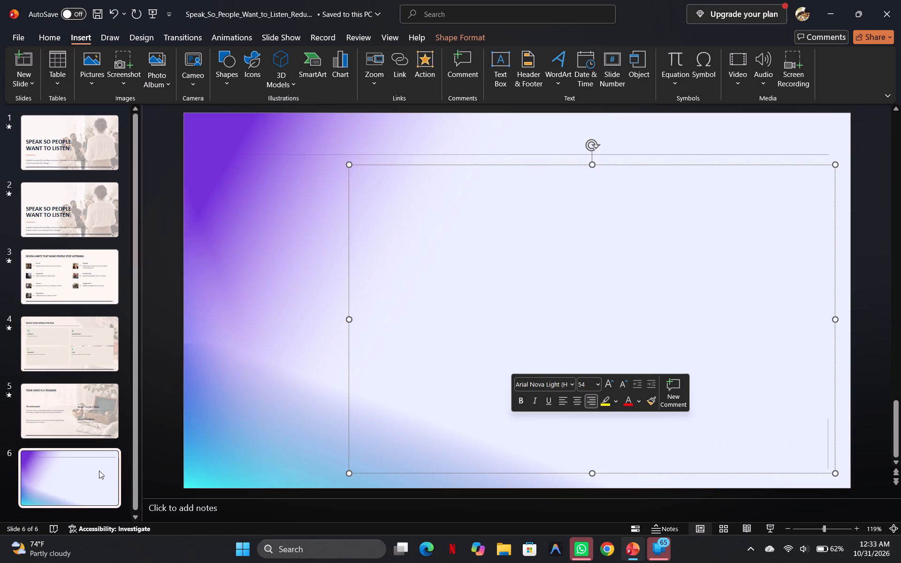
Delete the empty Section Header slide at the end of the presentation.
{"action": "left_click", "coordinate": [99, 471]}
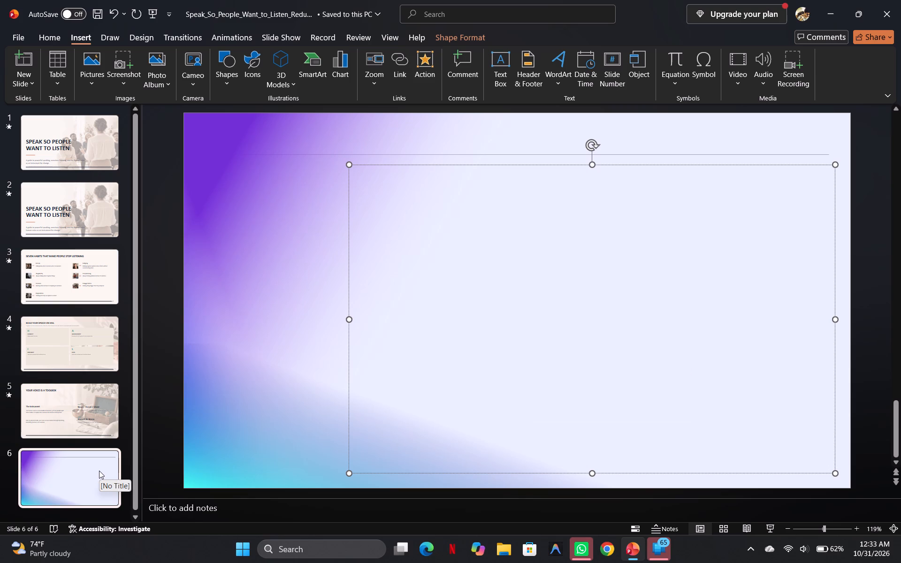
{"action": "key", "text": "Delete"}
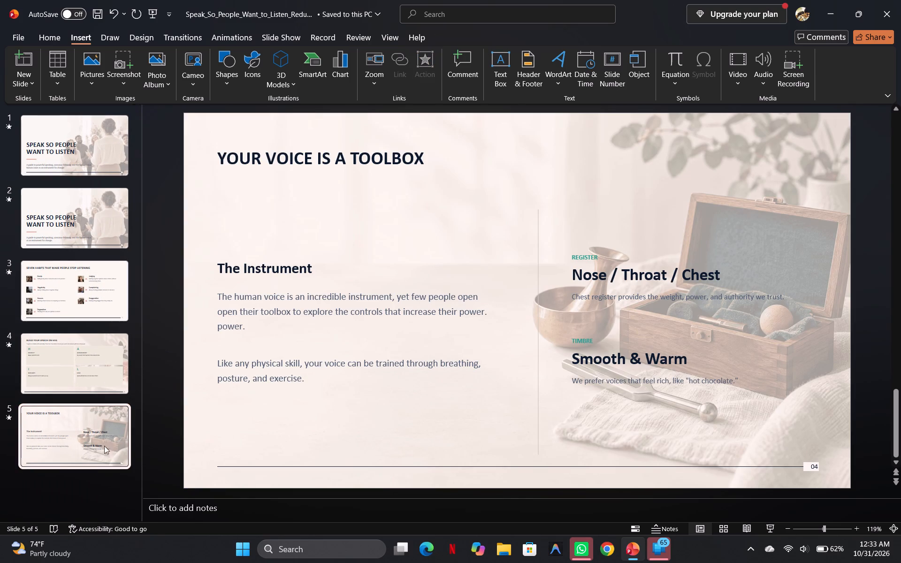
Insert a text box below the breathing and posture paragraph on slide 5, "Your Voice Is a Toolbox", and enlarge it.
{"action": "left_click", "coordinate": [239, 417]}
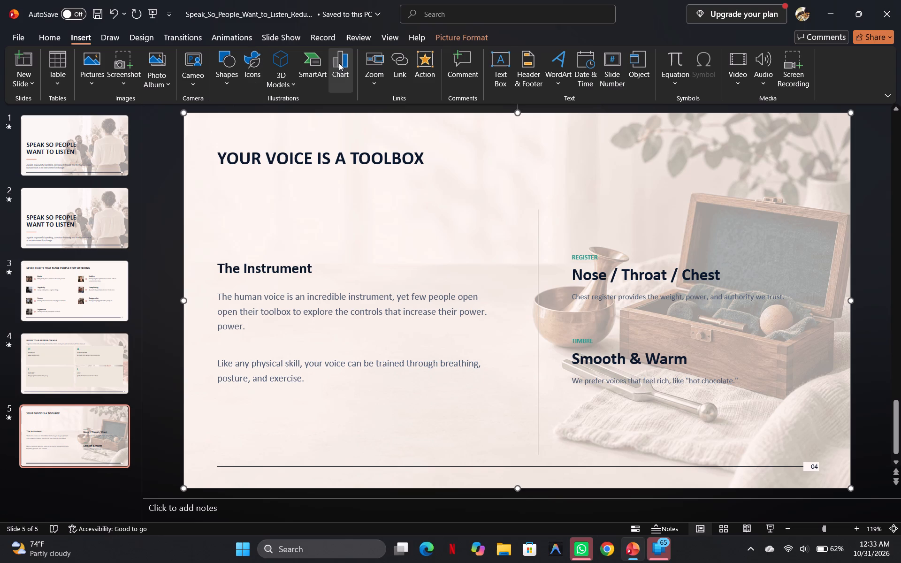
{"action": "left_click", "coordinate": [504, 72]}
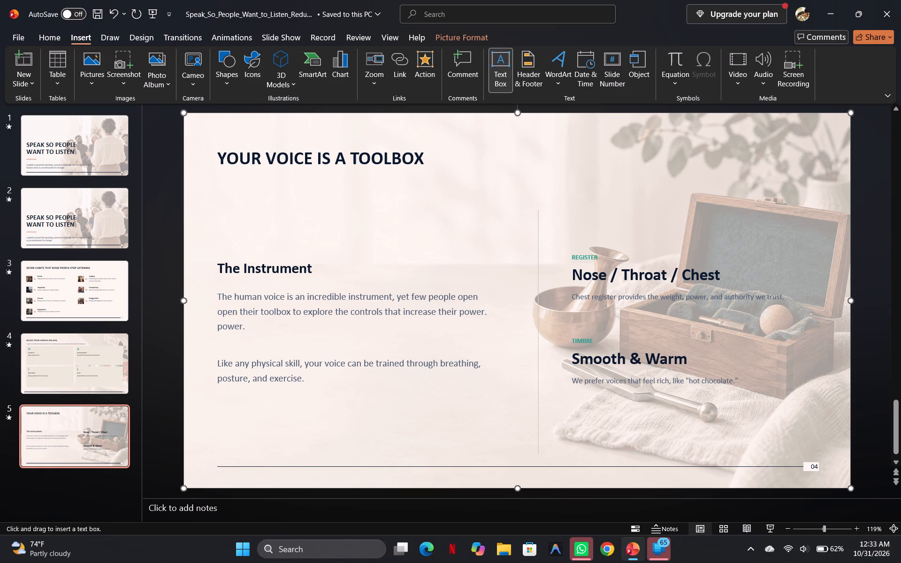
{"action": "left_click", "coordinate": [268, 437]}
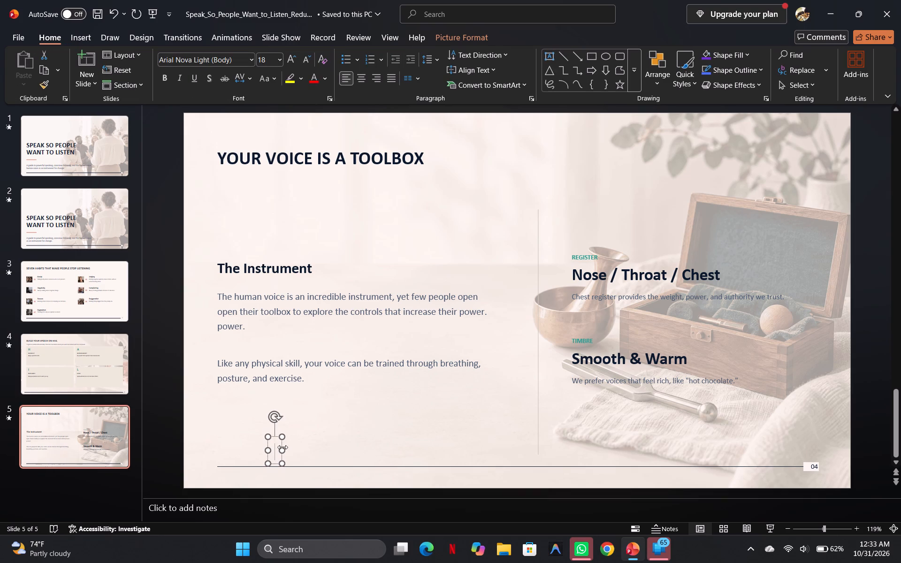
{"action": "left_click_drag", "start_coordinate": [269, 437], "coordinate": [261, 436]}
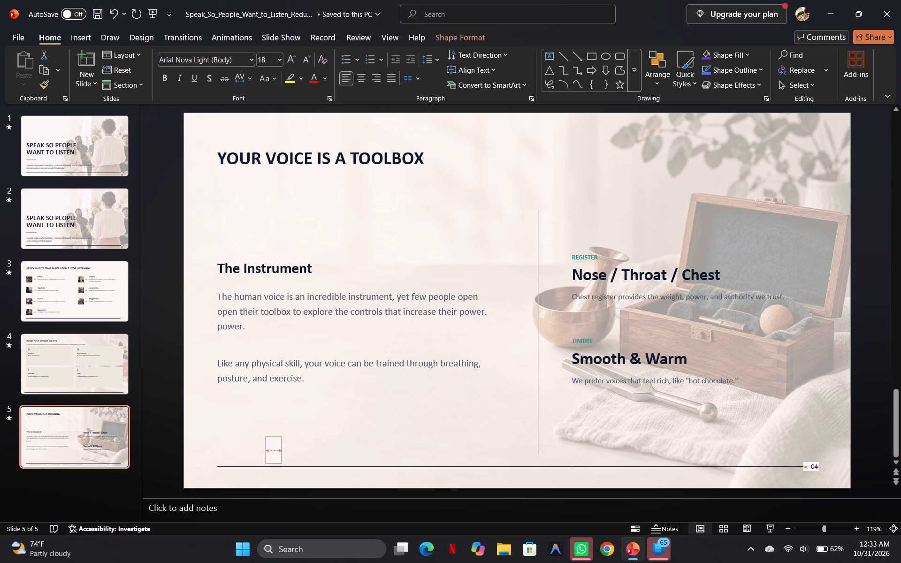
{"action": "left_click_drag", "start_coordinate": [261, 436], "coordinate": [204, 408]}
{"action": "left_click_drag", "start_coordinate": [204, 408], "coordinate": [203, 407]}
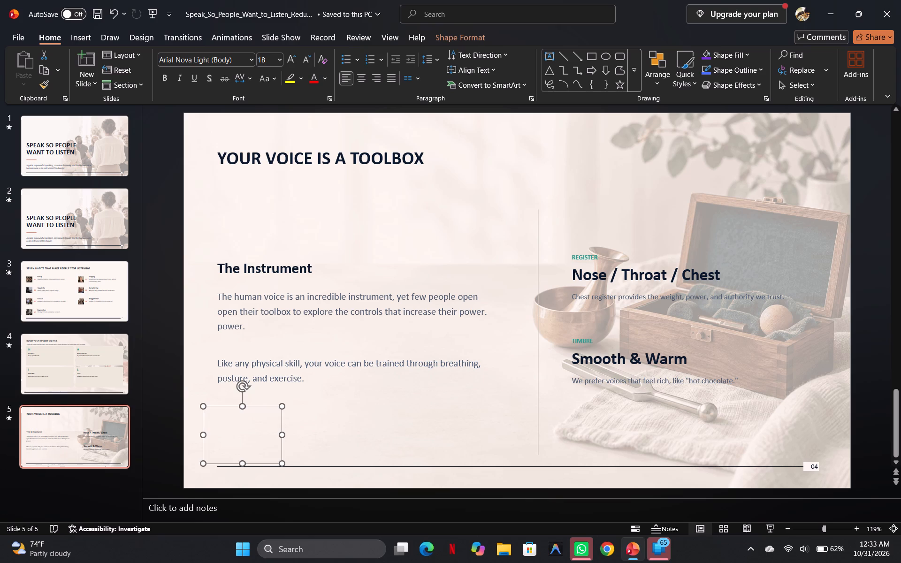
Set the new text box's font size to 20 and enter "Presented by" in it.
{"action": "left_click", "coordinate": [232, 419]}
{"action": "left_click", "coordinate": [295, 56]}
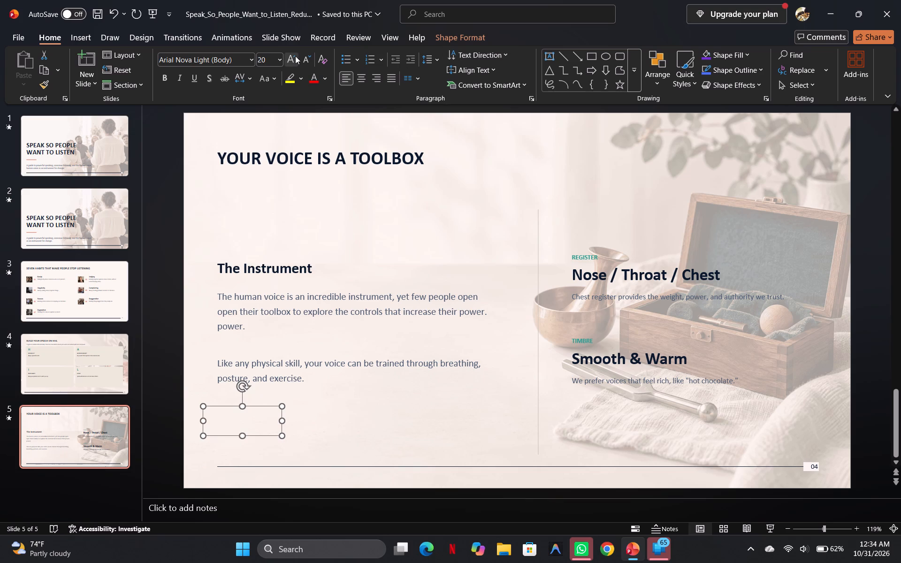
{"action": "left_click", "coordinate": [222, 420]}
{"action": "key", "text": "a"}
{"action": "key", "text": "BackSpace"}
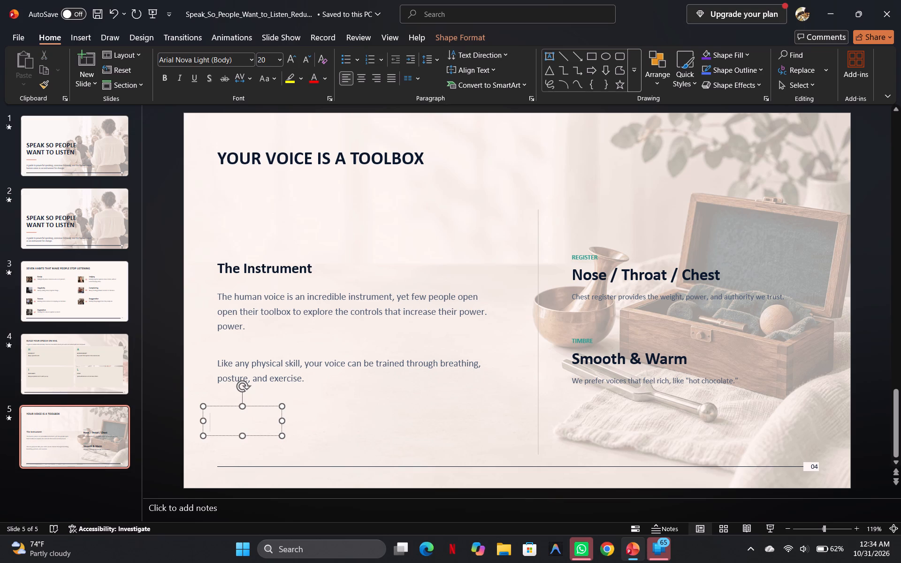
{"action": "left_click", "coordinate": [216, 414]}
{"action": "left_click", "coordinate": [216, 414]}
{"action": "type", "text": "Pre"}
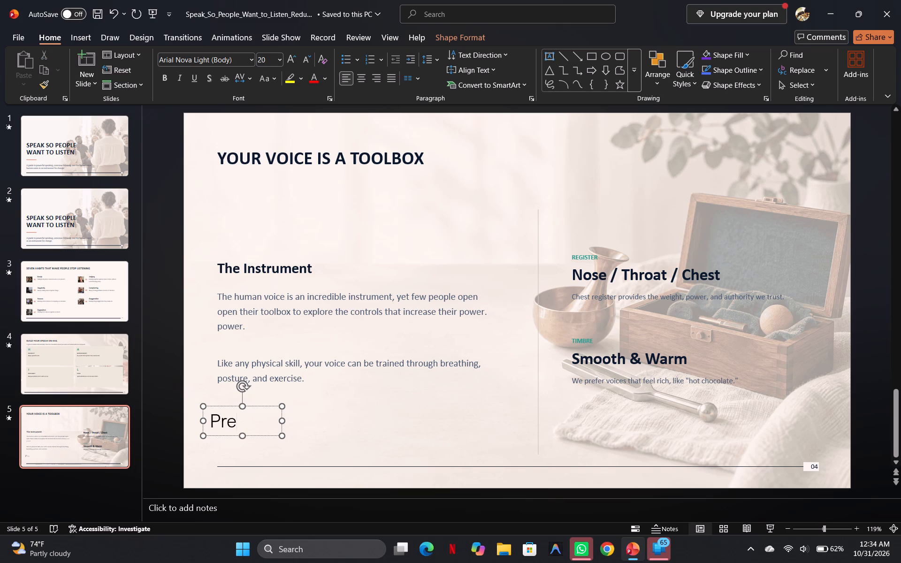
{"action": "type", "text": "sented"}
{"action": "key", "text": "space"}
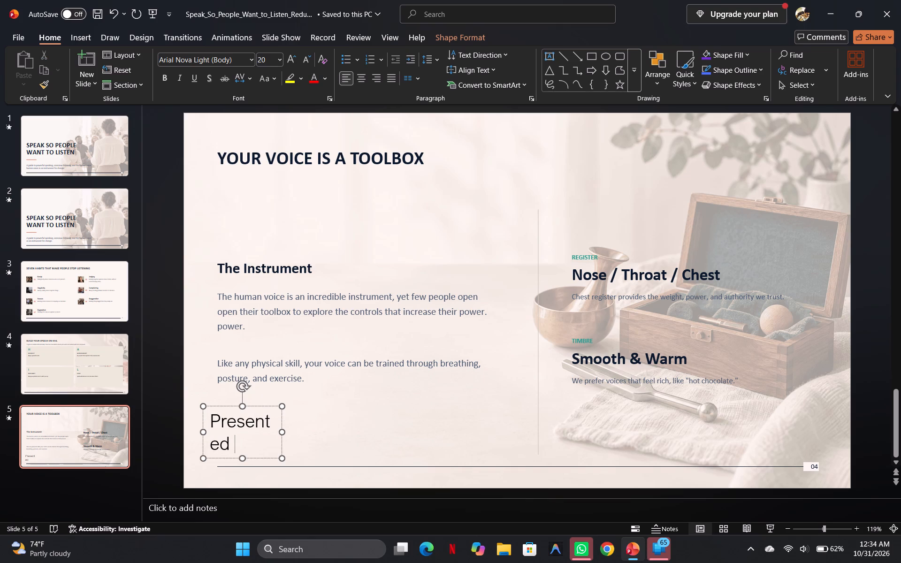
{"action": "type", "text": "bu"}
{"action": "key", "text": "BackSpace"}
{"action": "key", "text": "y"}
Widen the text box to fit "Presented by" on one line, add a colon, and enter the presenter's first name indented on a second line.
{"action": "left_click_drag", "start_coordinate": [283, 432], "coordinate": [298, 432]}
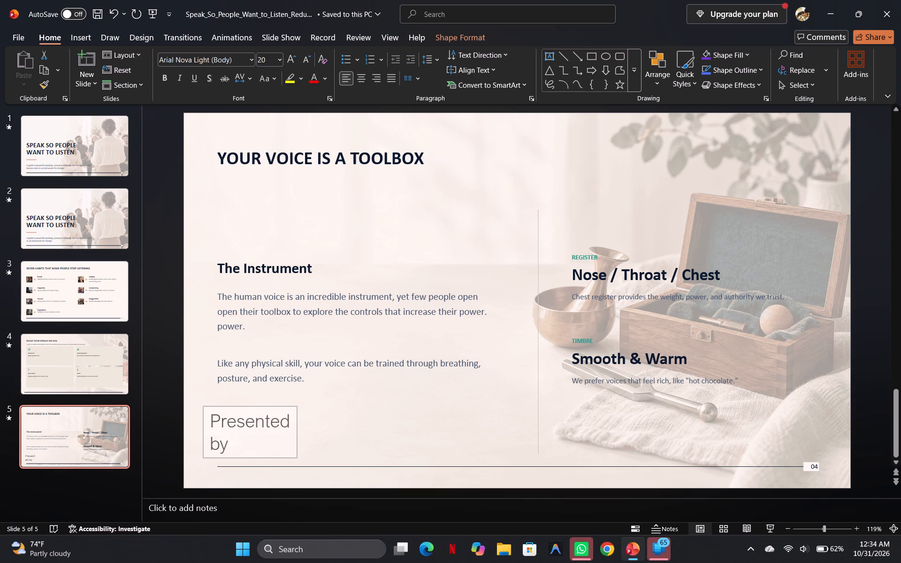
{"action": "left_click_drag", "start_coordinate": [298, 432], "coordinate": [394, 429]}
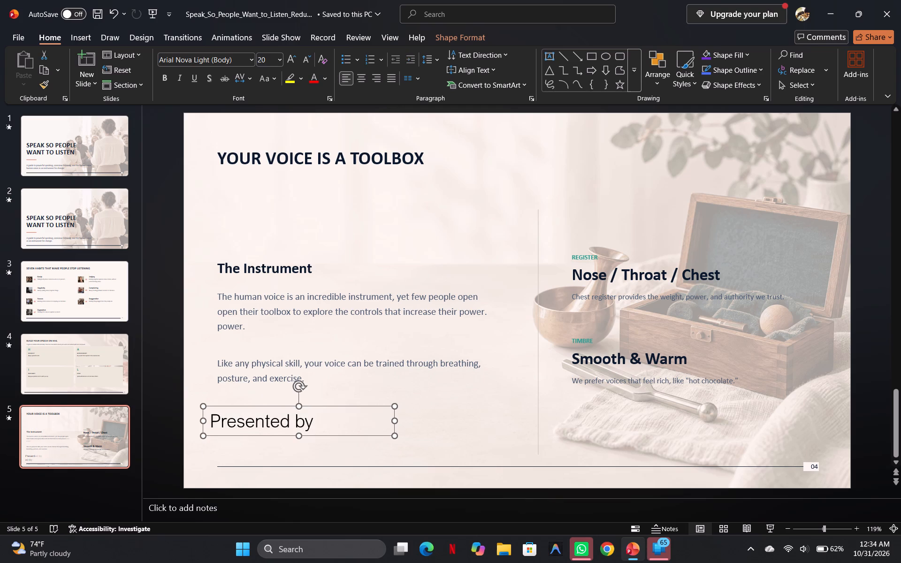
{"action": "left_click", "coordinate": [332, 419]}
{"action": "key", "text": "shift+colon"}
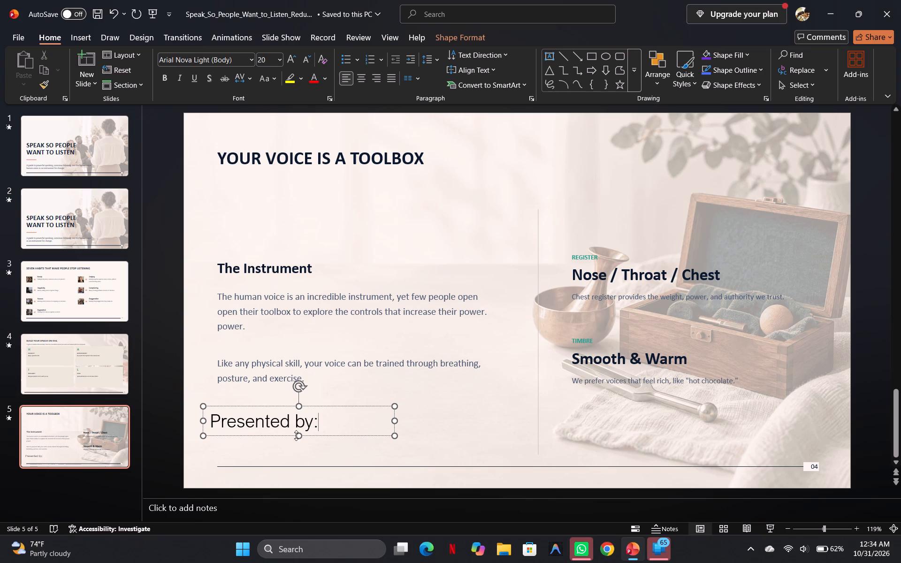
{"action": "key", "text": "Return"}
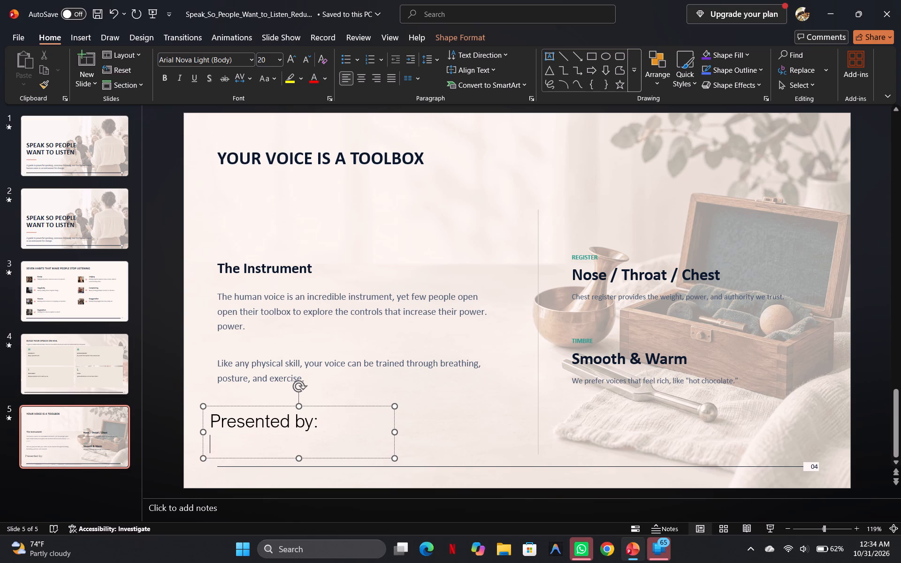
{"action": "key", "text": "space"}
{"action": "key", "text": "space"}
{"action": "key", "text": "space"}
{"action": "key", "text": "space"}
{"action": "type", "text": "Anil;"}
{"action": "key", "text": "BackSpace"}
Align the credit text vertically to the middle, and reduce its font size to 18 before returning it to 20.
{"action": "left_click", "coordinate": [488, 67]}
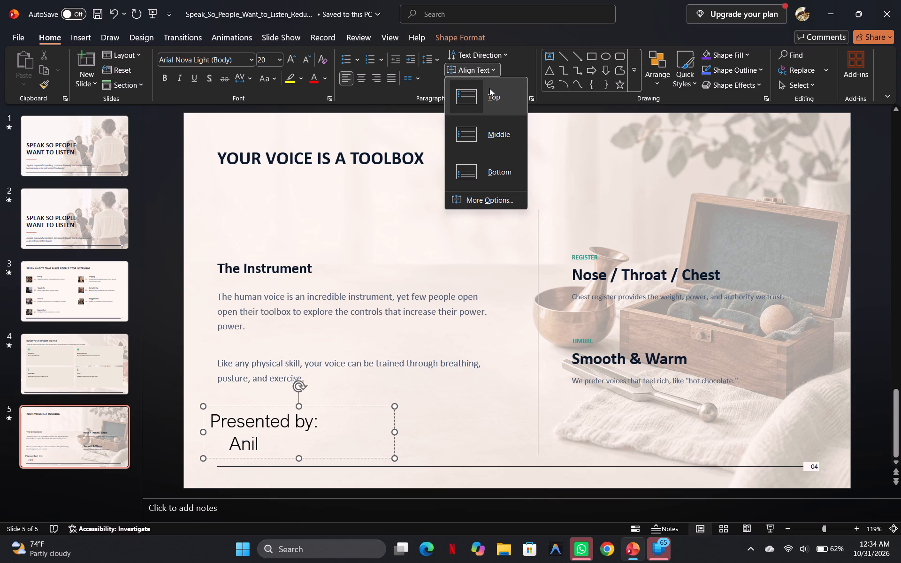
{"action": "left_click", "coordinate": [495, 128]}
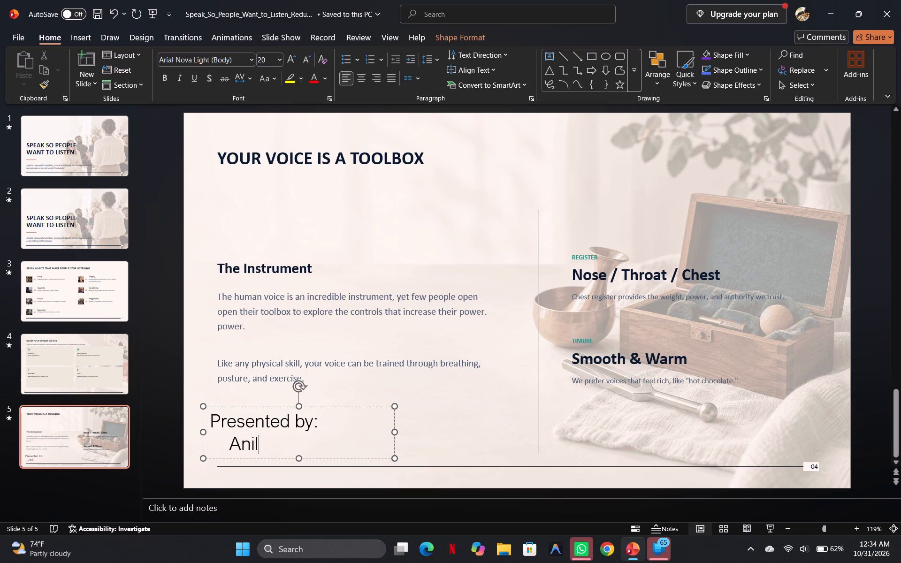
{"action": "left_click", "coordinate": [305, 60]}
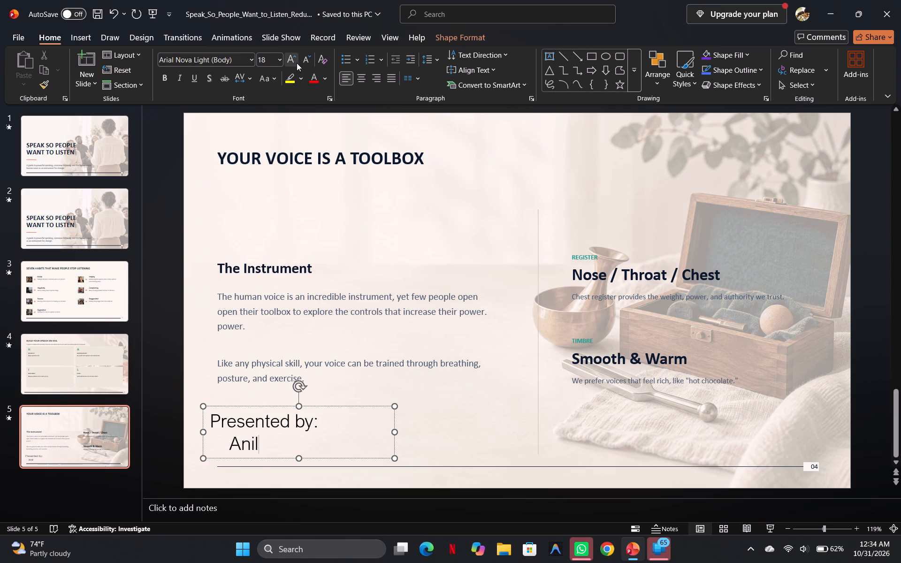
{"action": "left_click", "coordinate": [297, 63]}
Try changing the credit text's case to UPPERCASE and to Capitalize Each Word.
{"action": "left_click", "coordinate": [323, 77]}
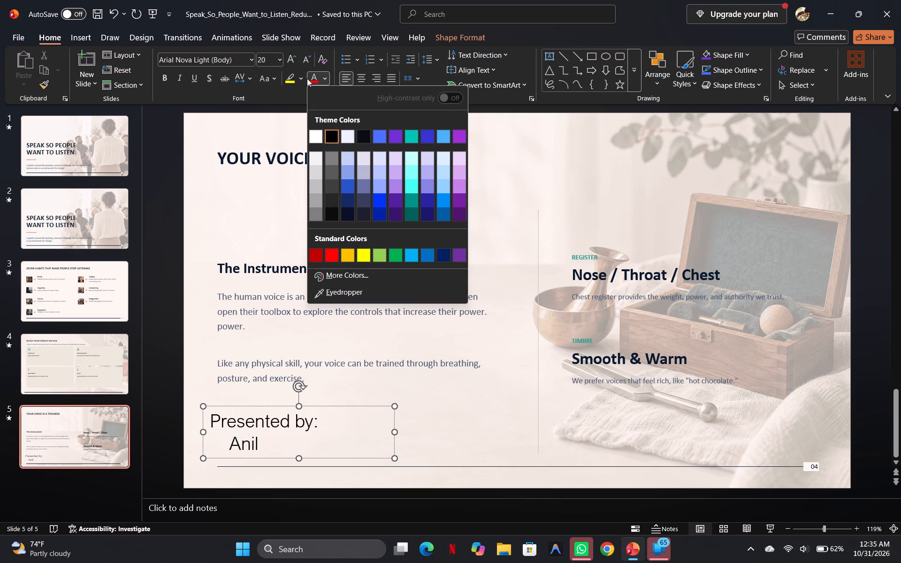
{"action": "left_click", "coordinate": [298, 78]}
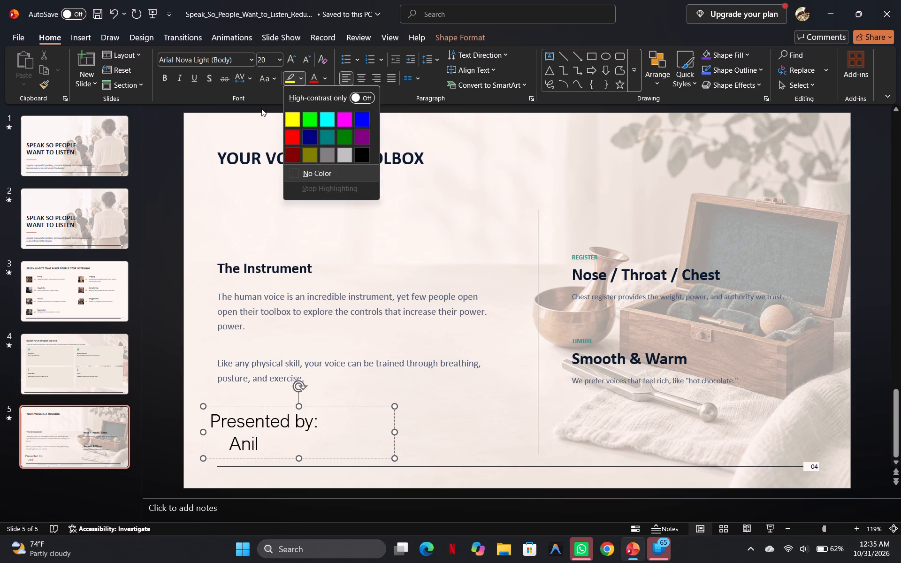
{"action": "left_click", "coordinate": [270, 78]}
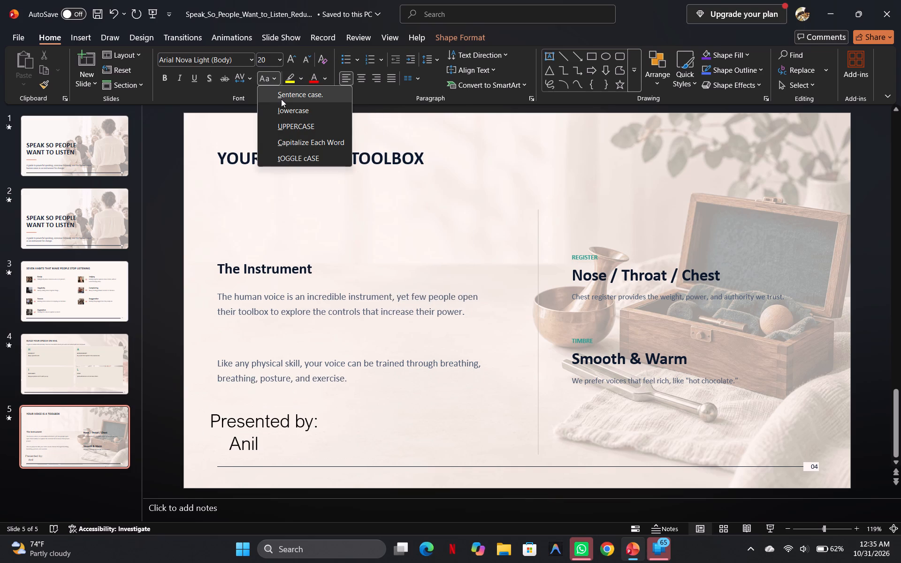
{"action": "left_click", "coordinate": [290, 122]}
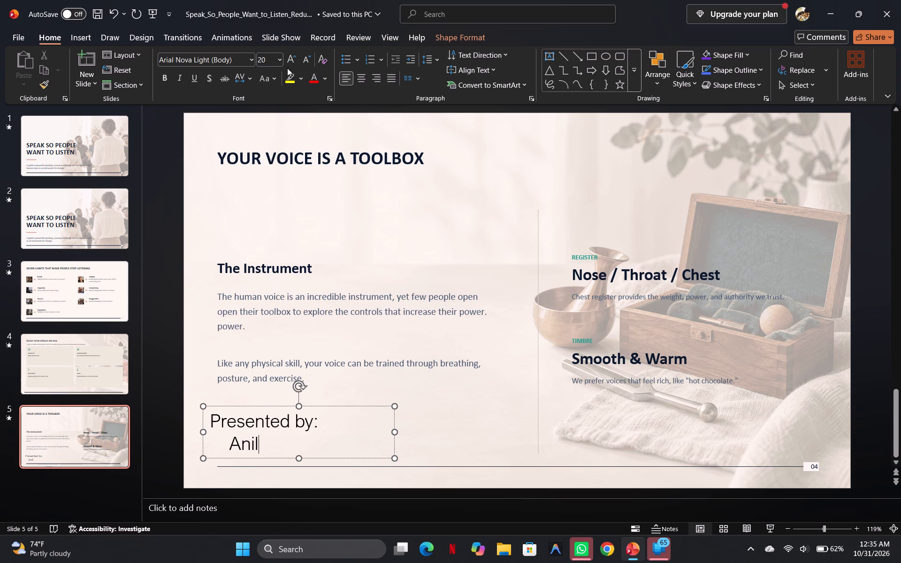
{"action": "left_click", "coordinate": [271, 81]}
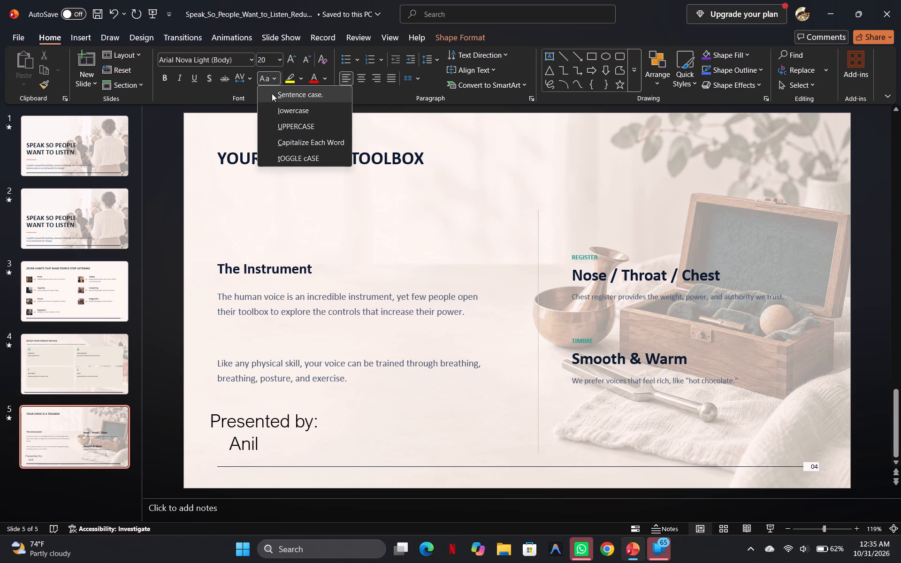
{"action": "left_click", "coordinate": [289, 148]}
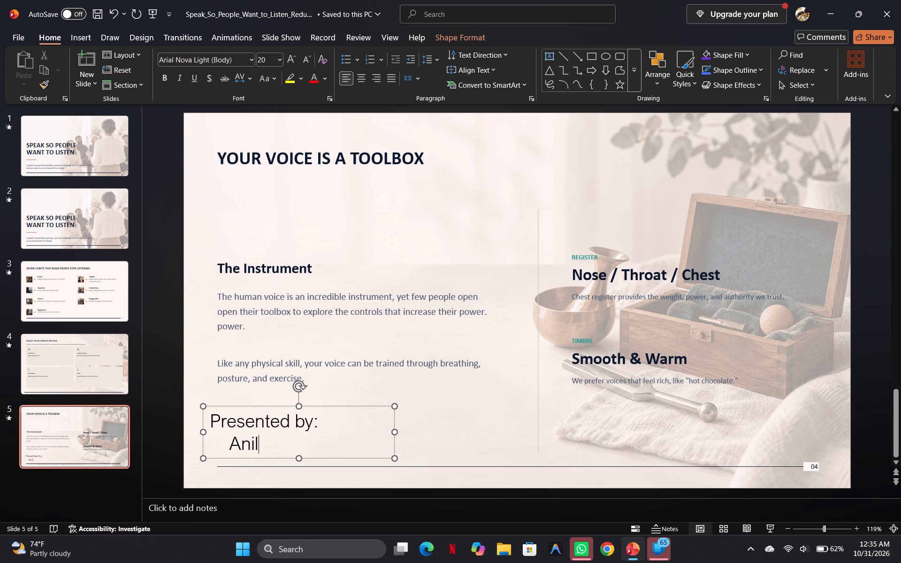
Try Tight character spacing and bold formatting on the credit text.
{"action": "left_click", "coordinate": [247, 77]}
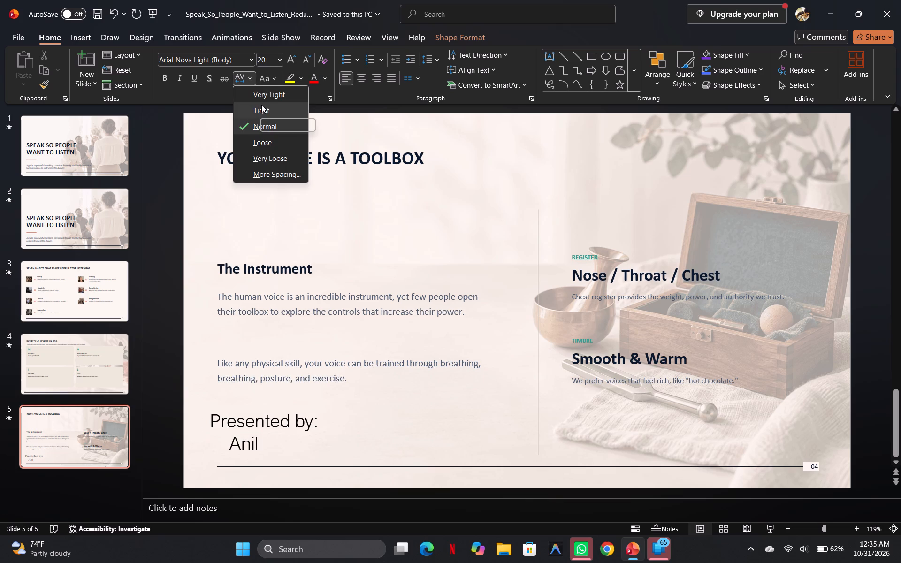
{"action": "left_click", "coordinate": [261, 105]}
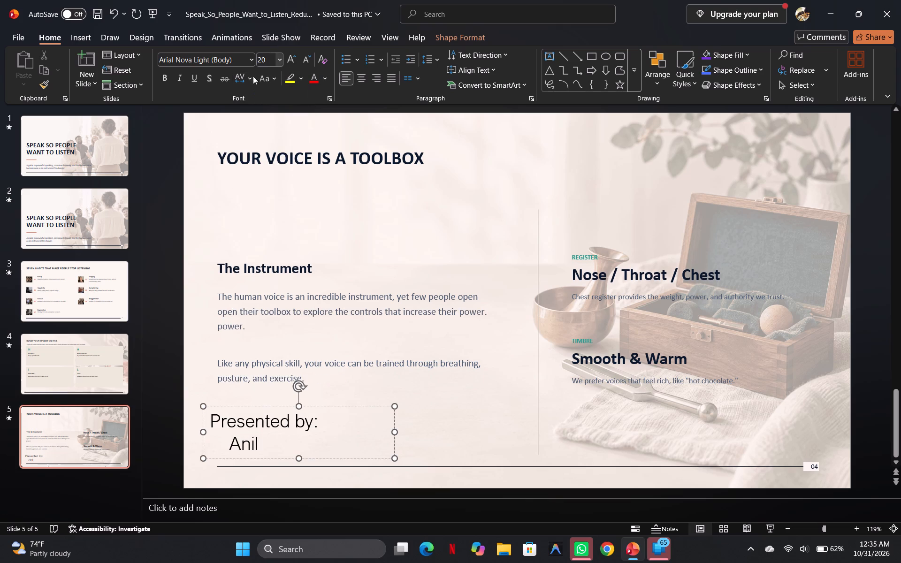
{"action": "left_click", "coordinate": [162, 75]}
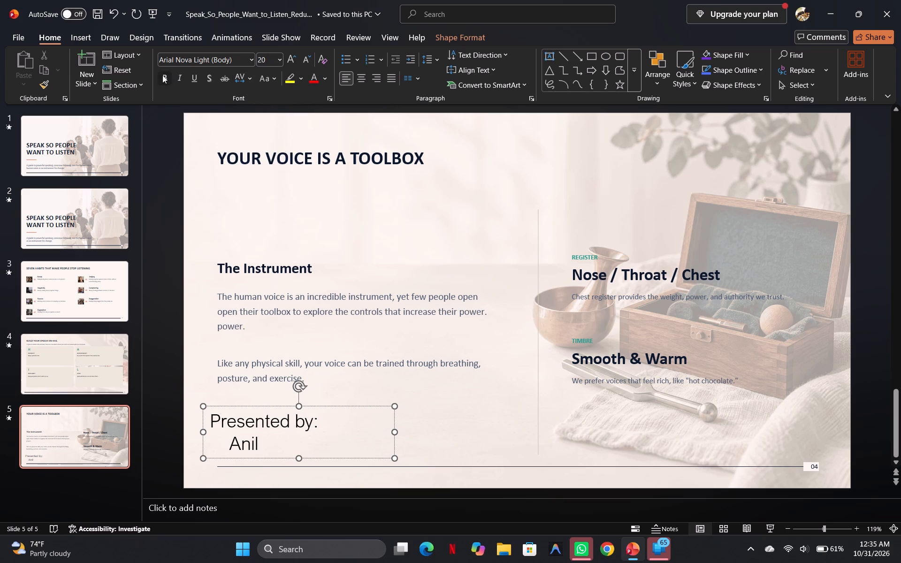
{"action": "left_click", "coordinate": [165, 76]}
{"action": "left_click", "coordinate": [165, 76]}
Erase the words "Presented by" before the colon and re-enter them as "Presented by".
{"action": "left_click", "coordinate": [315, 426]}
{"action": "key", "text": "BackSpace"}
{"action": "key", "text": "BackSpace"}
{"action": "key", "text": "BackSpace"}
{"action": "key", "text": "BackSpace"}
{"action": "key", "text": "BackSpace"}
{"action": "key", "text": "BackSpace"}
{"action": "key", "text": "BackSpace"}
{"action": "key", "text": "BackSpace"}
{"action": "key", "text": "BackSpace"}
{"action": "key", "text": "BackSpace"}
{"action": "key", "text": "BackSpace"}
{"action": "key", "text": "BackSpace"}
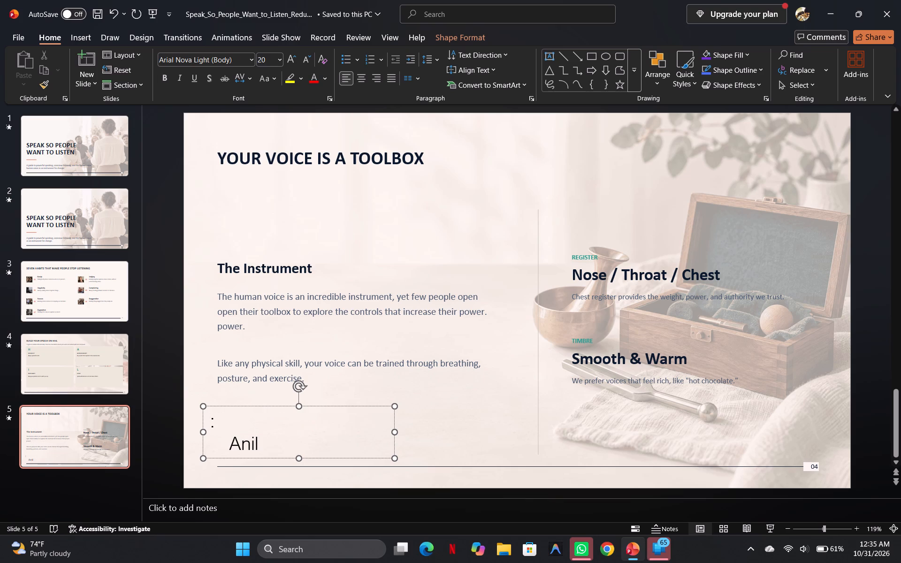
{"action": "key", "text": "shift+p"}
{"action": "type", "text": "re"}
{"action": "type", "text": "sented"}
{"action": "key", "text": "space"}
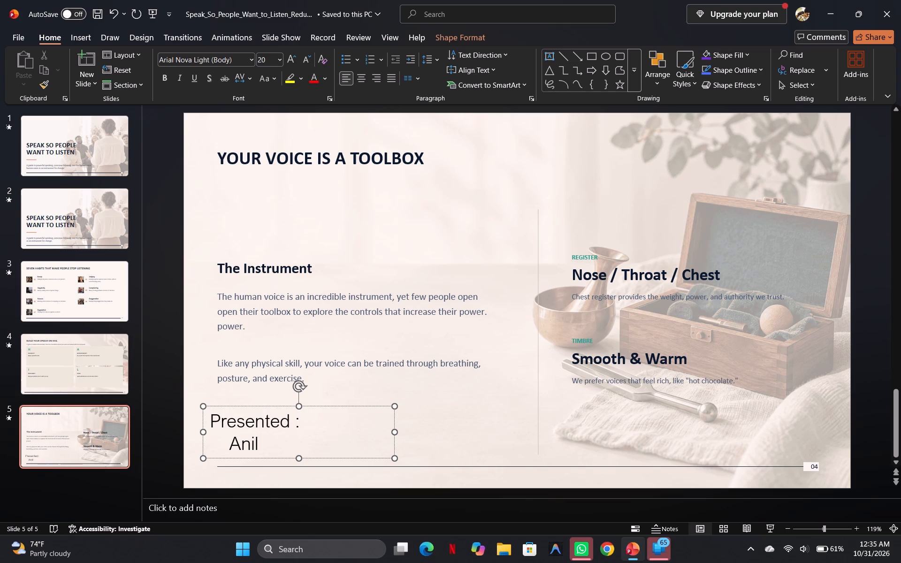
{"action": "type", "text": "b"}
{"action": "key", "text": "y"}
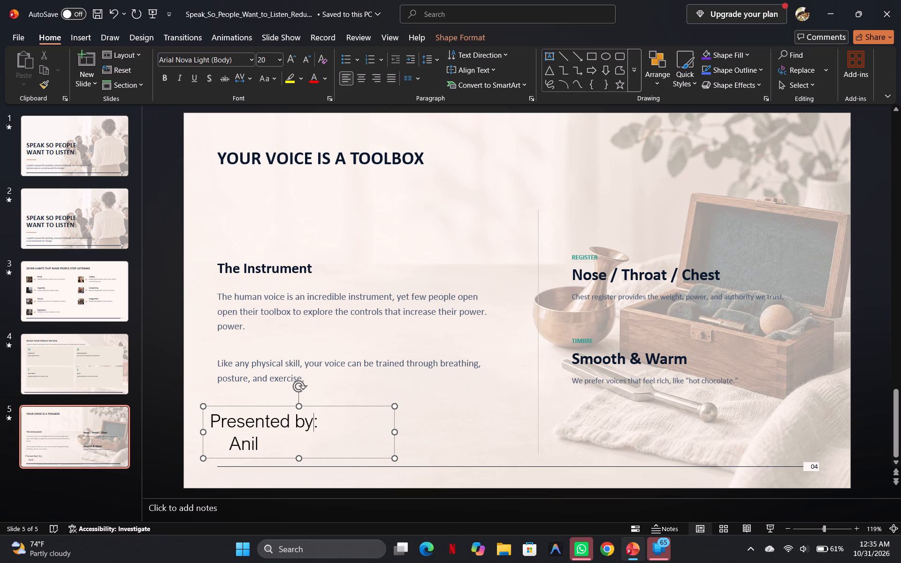
Delete the "Presented by:" credit text box from slide 5.
{"action": "left_click", "coordinate": [321, 422]}
{"action": "key", "text": "BackSpace"}
{"action": "key", "text": "BackSpace"}
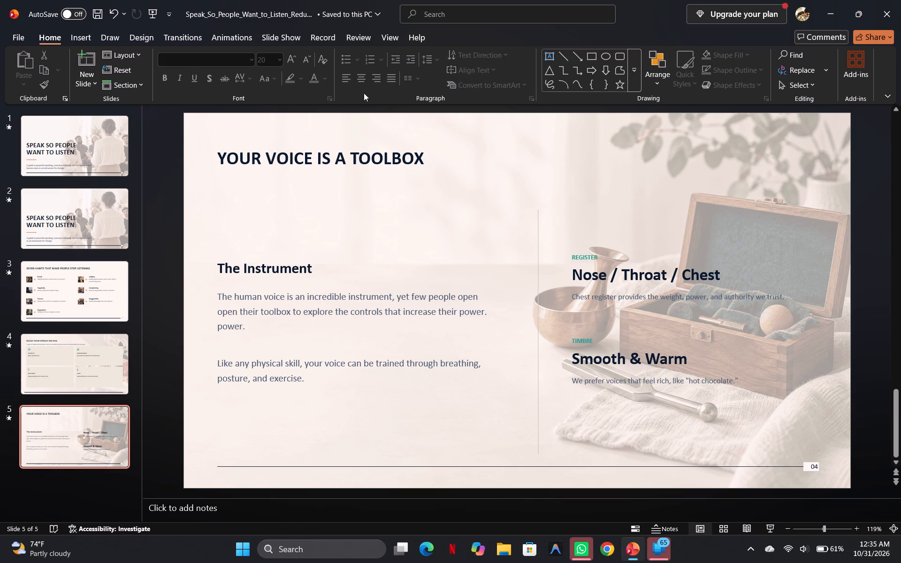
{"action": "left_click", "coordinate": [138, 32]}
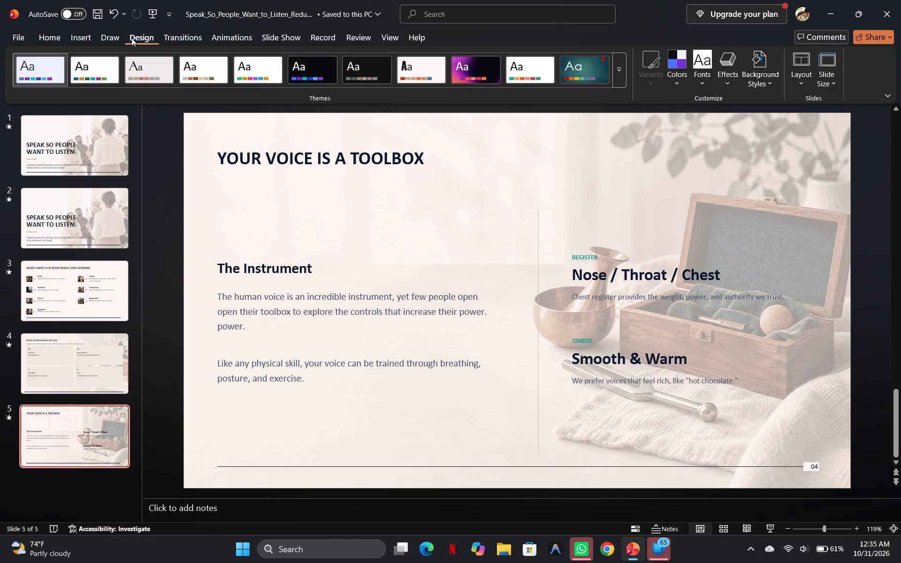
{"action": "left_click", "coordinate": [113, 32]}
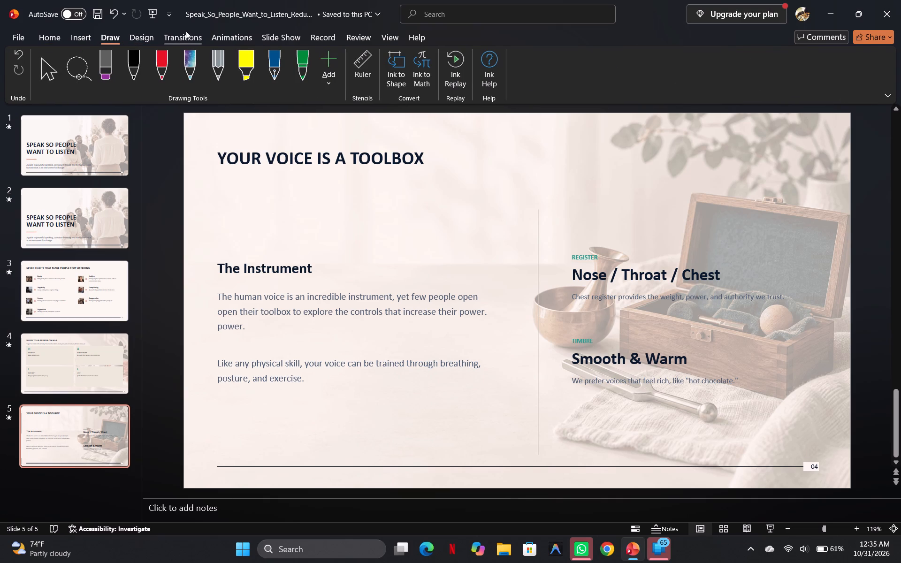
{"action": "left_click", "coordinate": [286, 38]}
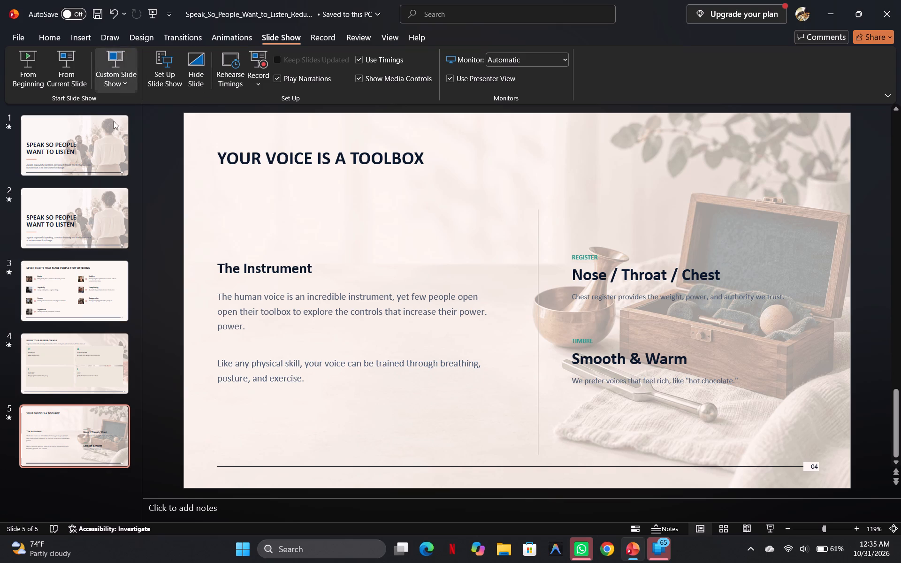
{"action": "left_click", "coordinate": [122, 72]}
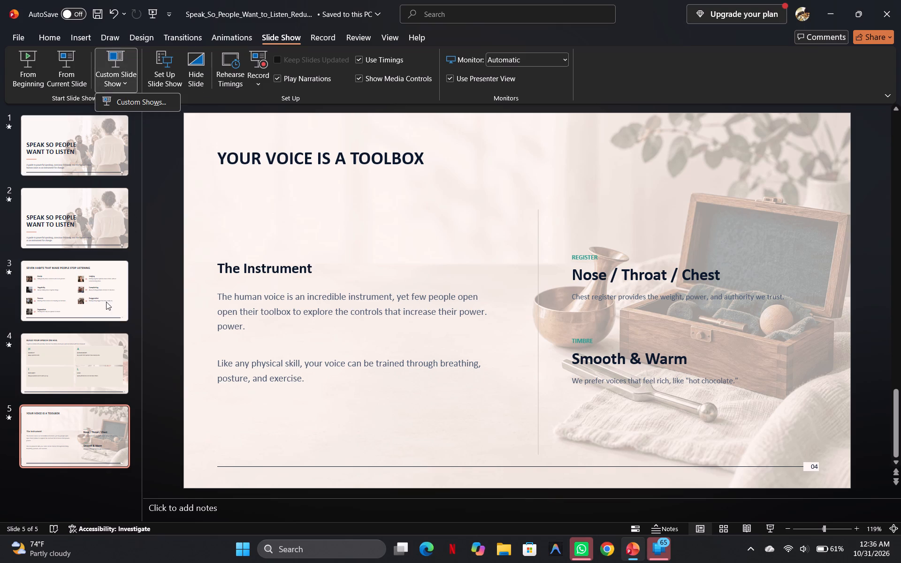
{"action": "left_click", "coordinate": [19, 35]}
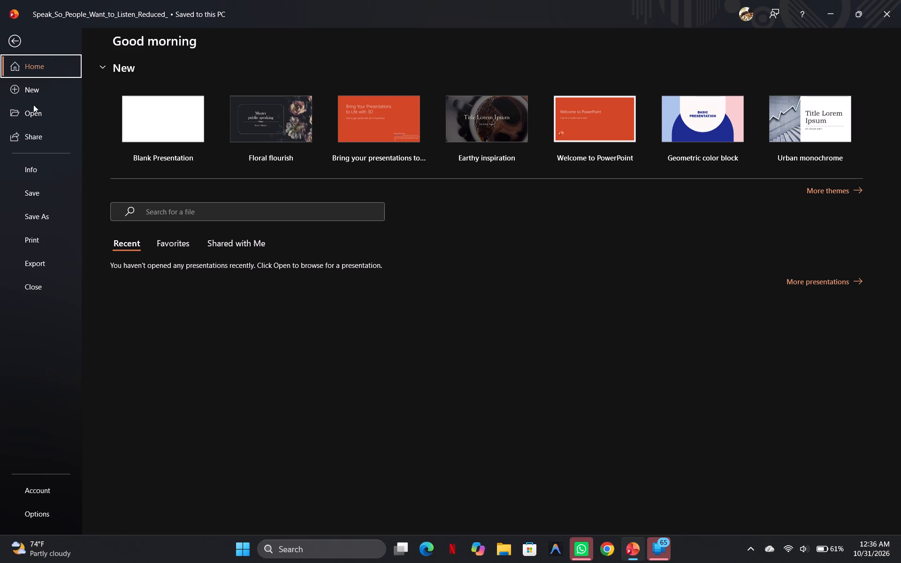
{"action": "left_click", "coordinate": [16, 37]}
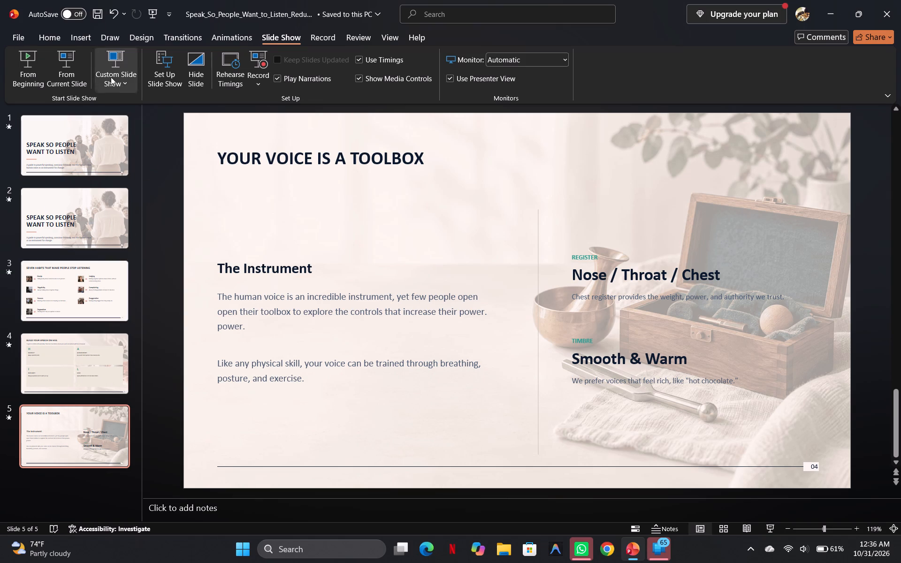
Switch to Chrome and search Google for "peach color ppt template".
{"action": "left_click", "coordinate": [605, 550]}
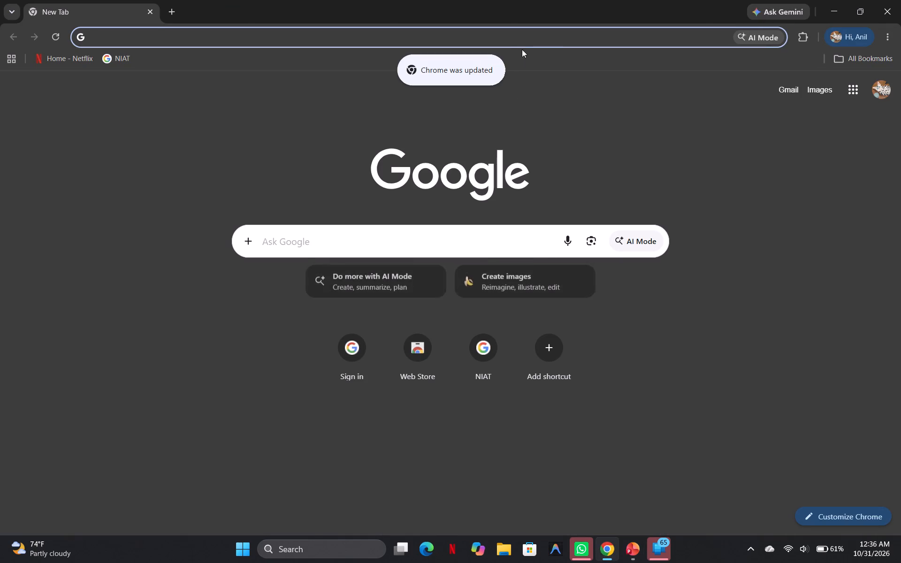
{"action": "left_click", "coordinate": [523, 37]}
{"action": "type", "text": "pe"}
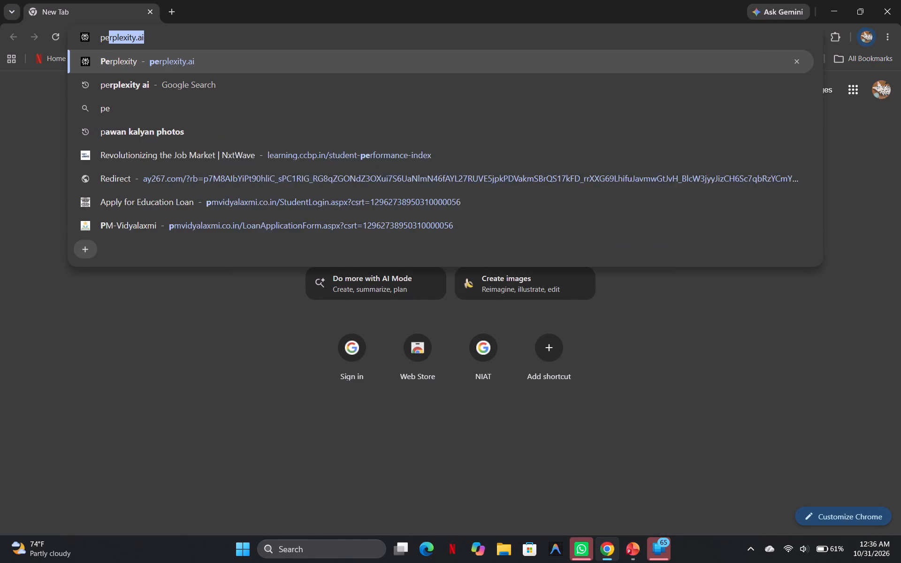
{"action": "type", "text": "ac"}
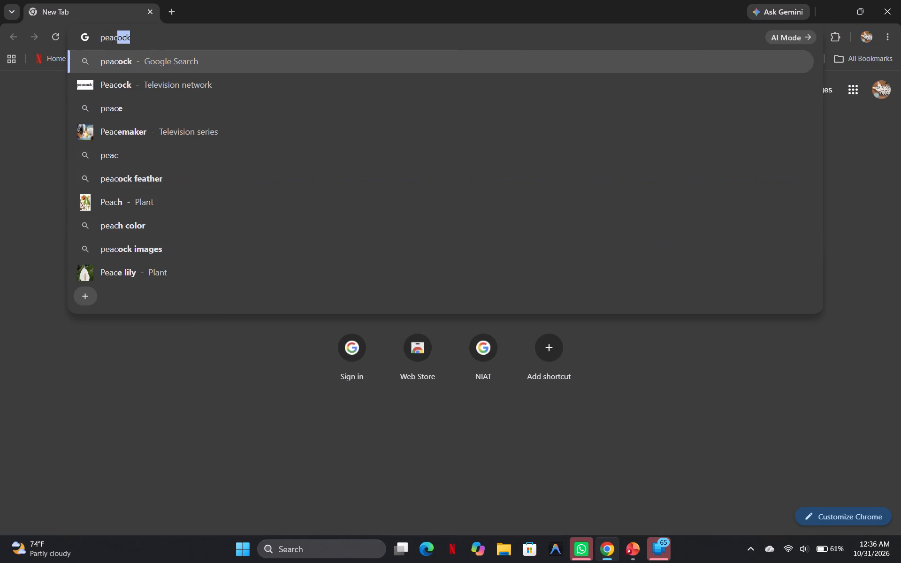
{"action": "type", "text": "h"}
{"action": "key", "text": "space"}
{"action": "type", "text": "colo"}
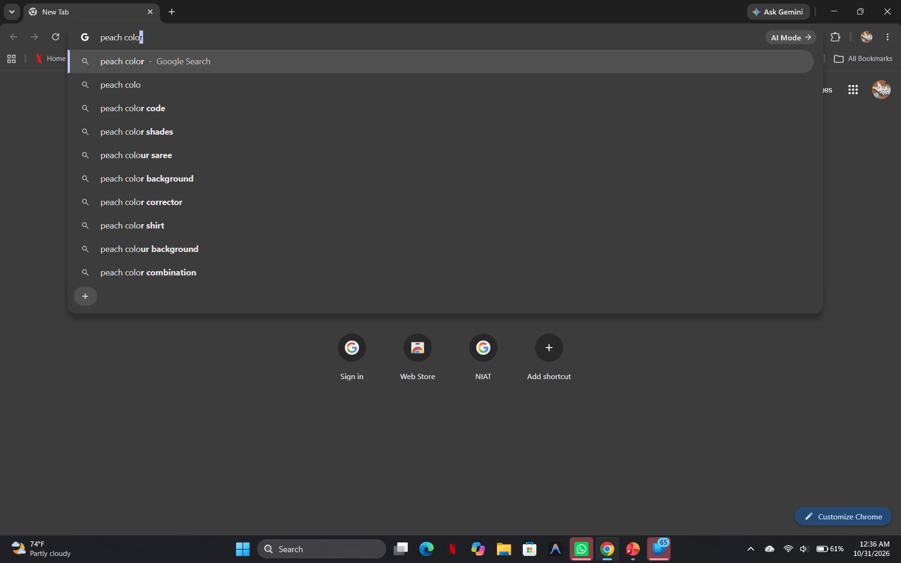
{"action": "type", "text": "r"}
{"action": "key", "text": "space"}
{"action": "type", "text": "ppt"}
{"action": "key", "text": "space"}
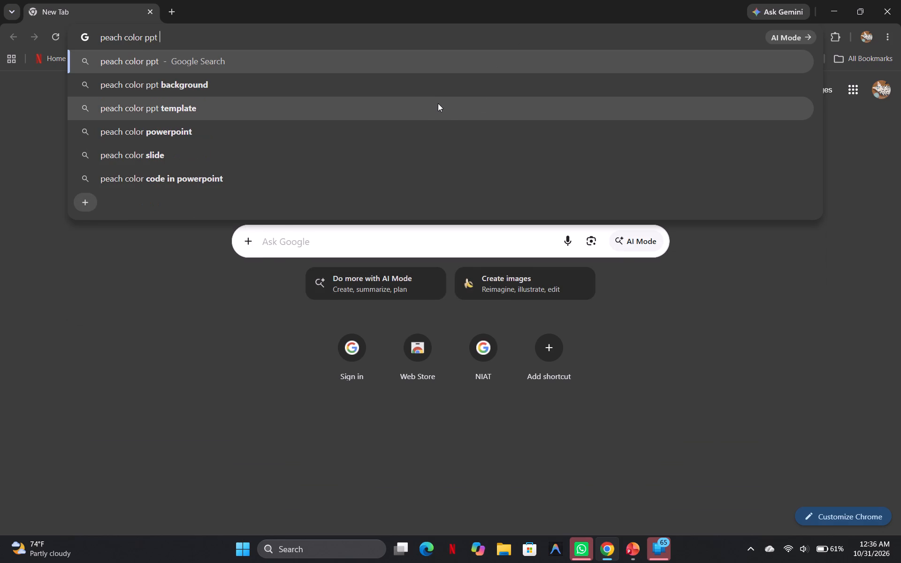
{"action": "left_click", "coordinate": [438, 103]}
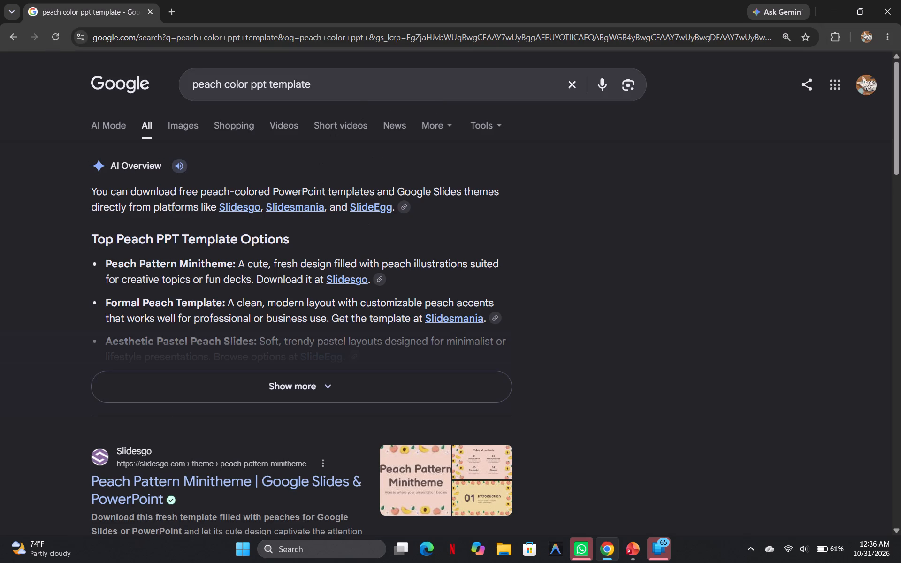
Open the Slidesgo Peach Pattern Minitheme page, look through the template, and close it.
{"action": "left_click", "coordinate": [345, 277]}
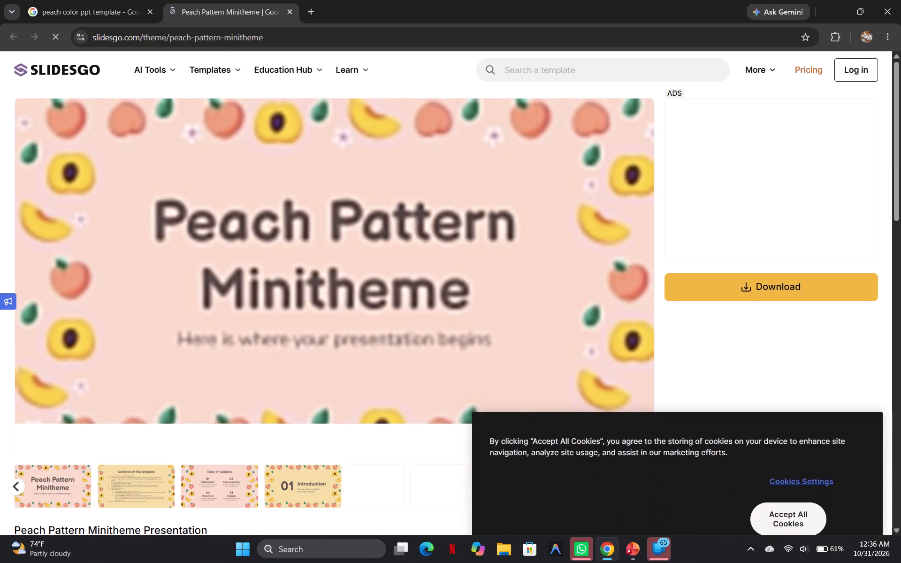
{"action": "scroll", "coordinate": [416, 254], "scroll_direction": "down", "scroll_amount": 5}
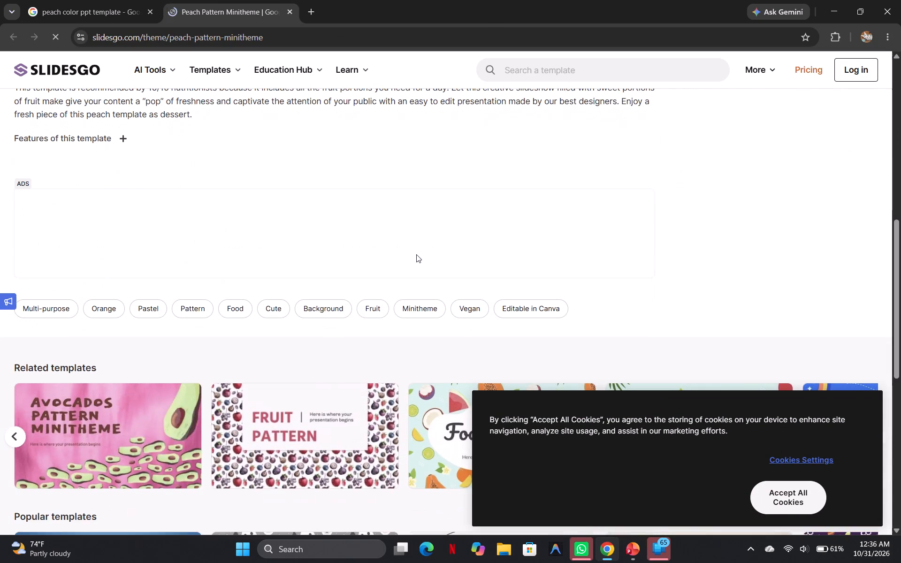
{"action": "scroll", "coordinate": [416, 254], "scroll_direction": "down", "scroll_amount": 2}
{"action": "scroll", "coordinate": [416, 254], "scroll_direction": "up", "scroll_amount": 4}
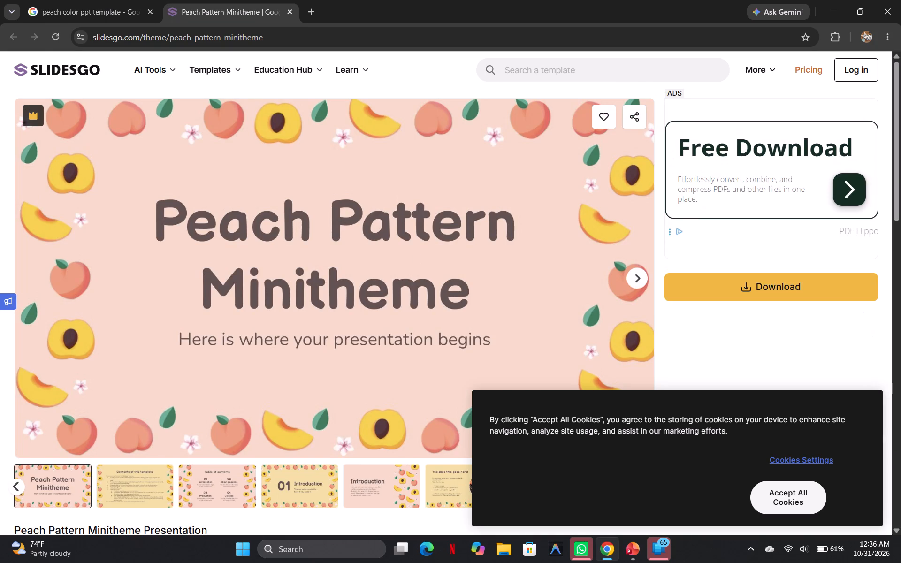
{"action": "key", "text": "ctrl+w"}
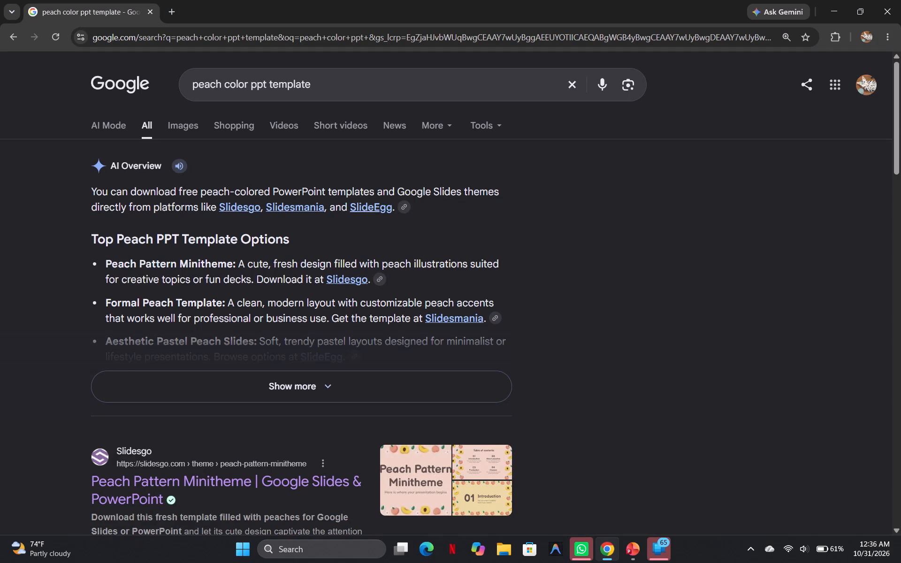
Examine the template images and listings in the peach template search results for a suitable background.
{"action": "scroll", "coordinate": [357, 243], "scroll_direction": "down", "scroll_amount": 3}
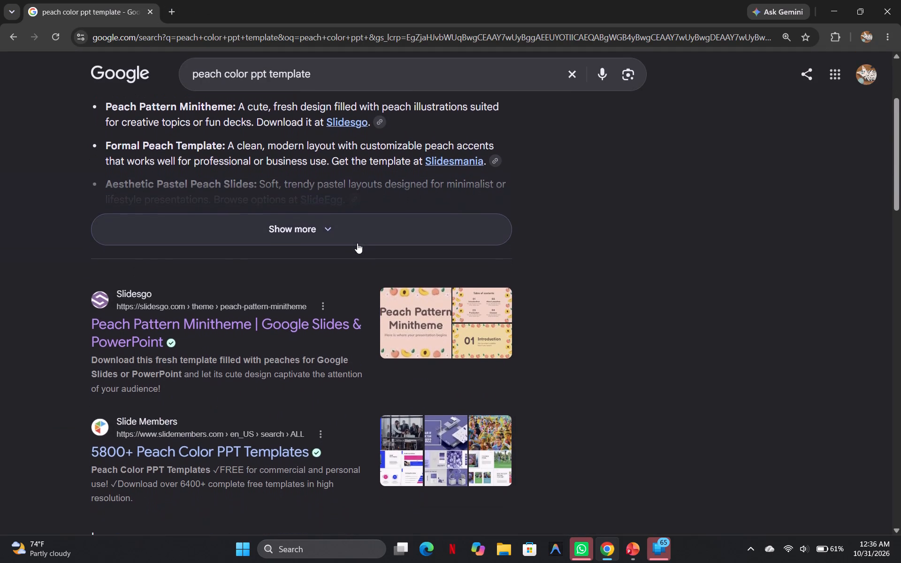
{"action": "scroll", "coordinate": [357, 243], "scroll_direction": "down", "scroll_amount": 1}
{"action": "scroll", "coordinate": [286, 392], "scroll_direction": "down", "scroll_amount": 1}
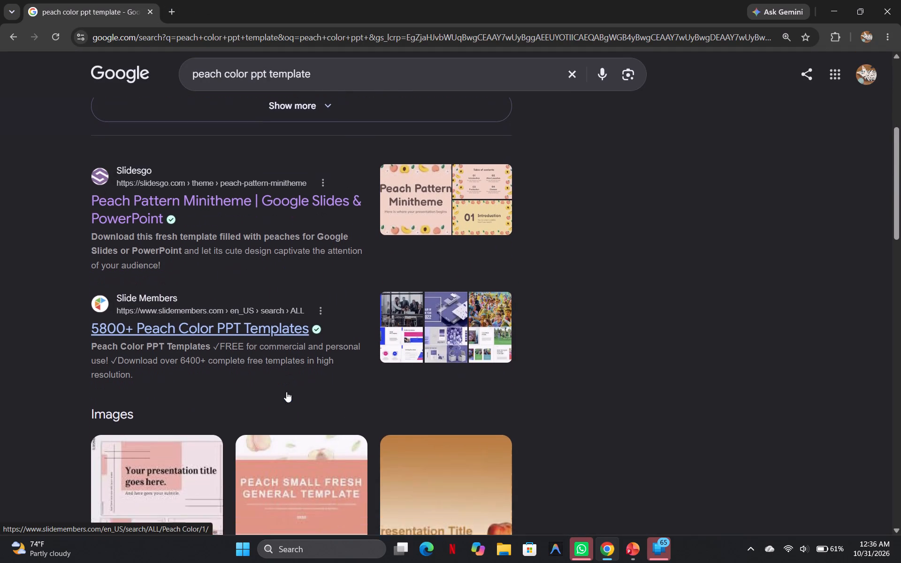
{"action": "scroll", "coordinate": [286, 392], "scroll_direction": "down", "scroll_amount": 3}
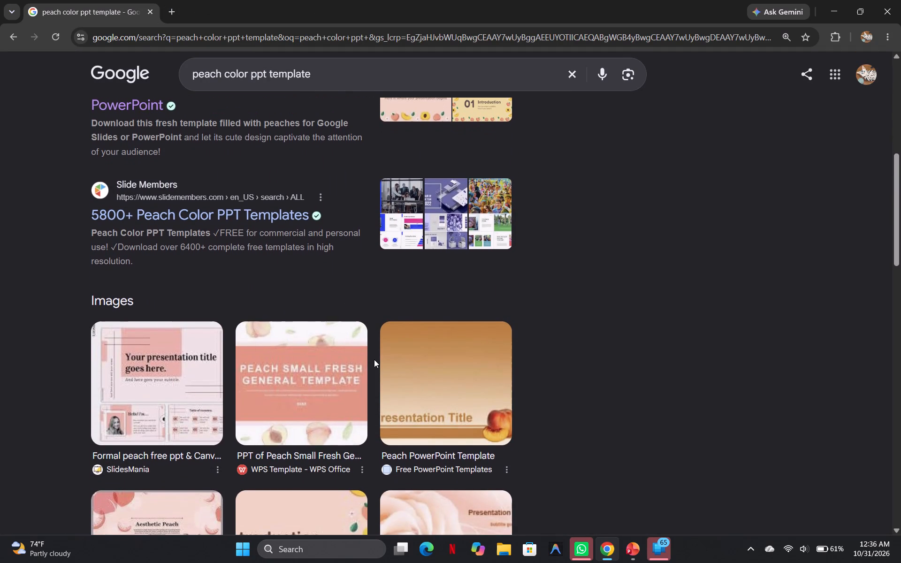
{"action": "scroll", "coordinate": [374, 359], "scroll_direction": "down", "scroll_amount": 3}
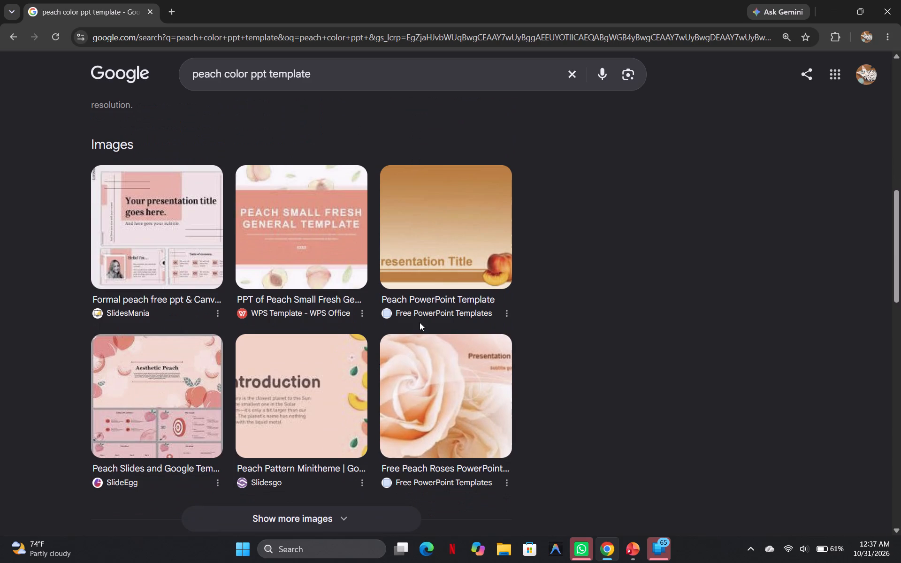
{"action": "scroll", "coordinate": [420, 322], "scroll_direction": "down", "scroll_amount": 7}
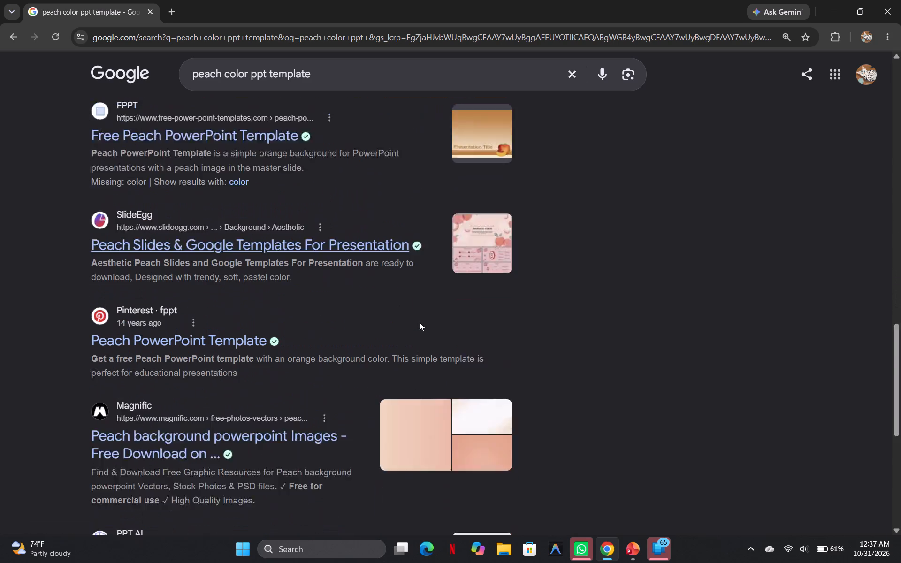
{"action": "scroll", "coordinate": [420, 322], "scroll_direction": "down", "scroll_amount": 1}
{"action": "scroll", "coordinate": [427, 261], "scroll_direction": "down", "scroll_amount": 1}
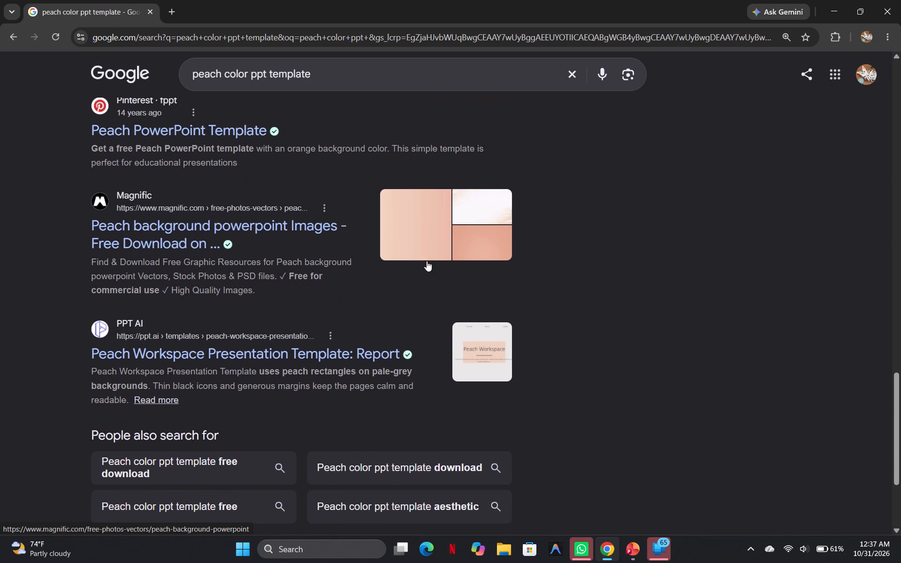
Open Pinterest's "Peach PowerPoint Template" result and follow related pins through "party lesson backgrounds" to the plain cream aged-paper background.
{"action": "left_click", "coordinate": [244, 124]}
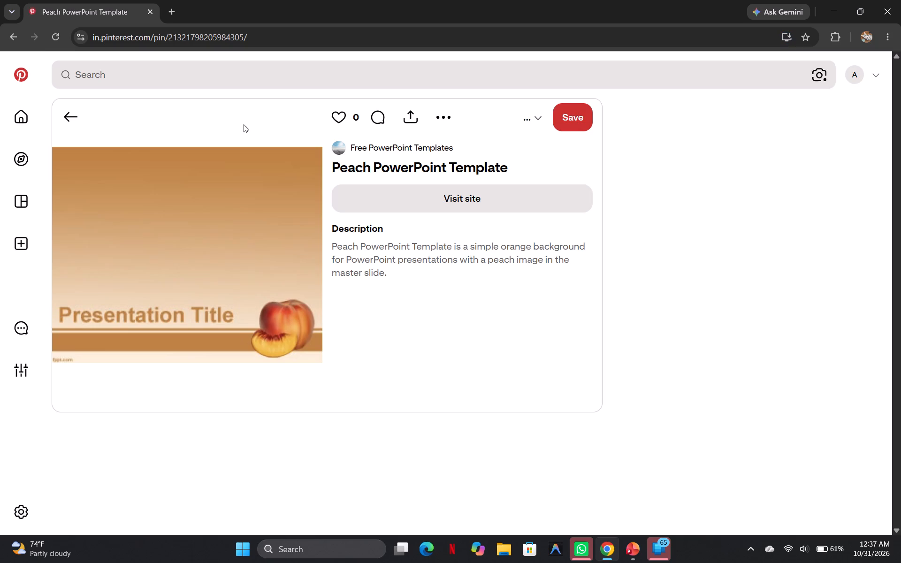
{"action": "scroll", "coordinate": [244, 124], "scroll_direction": "down", "scroll_amount": 1}
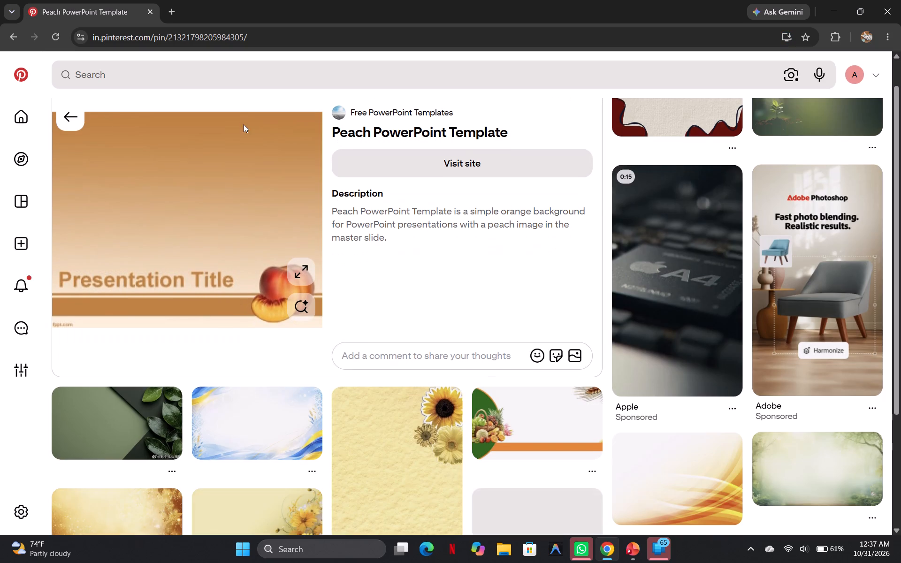
{"action": "scroll", "coordinate": [338, 134], "scroll_direction": "down", "scroll_amount": 3}
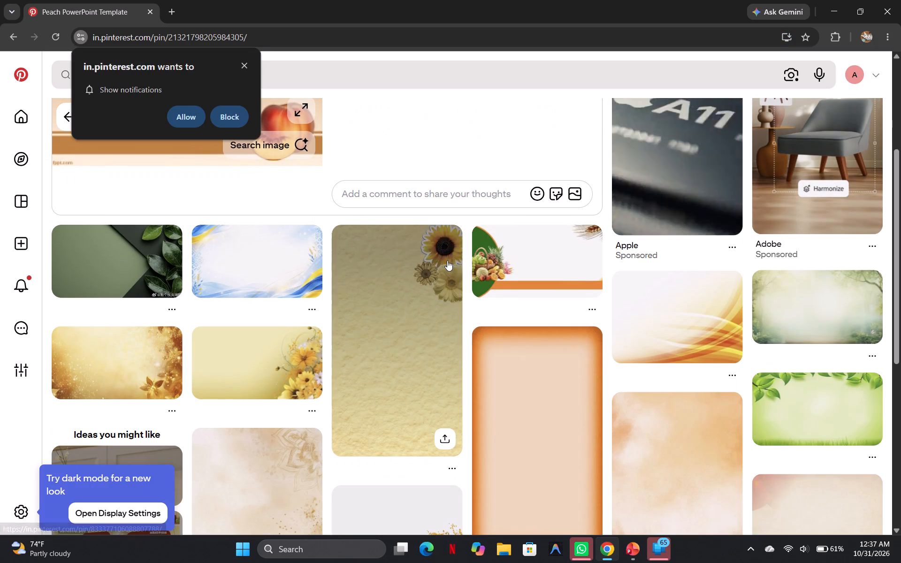
{"action": "scroll", "coordinate": [447, 260], "scroll_direction": "down", "scroll_amount": 5}
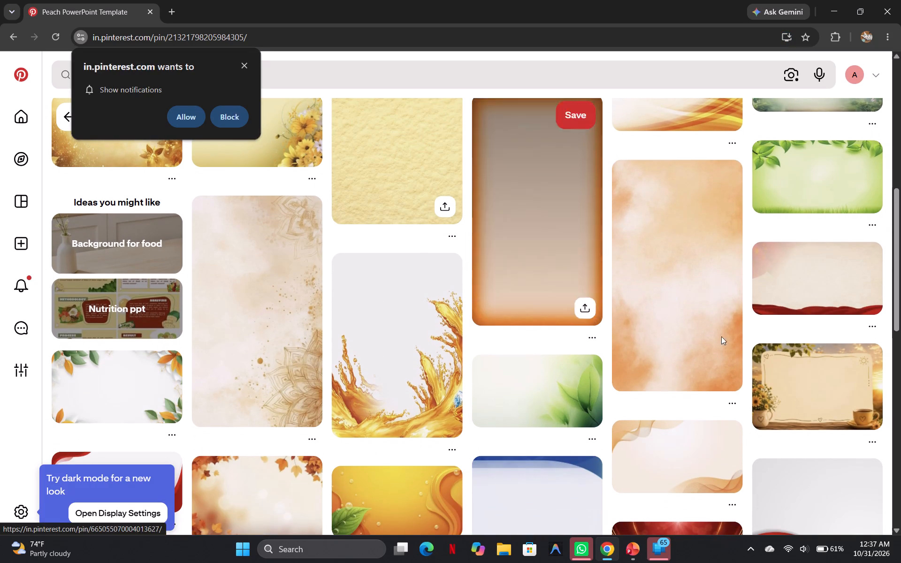
{"action": "left_click", "coordinate": [822, 293]}
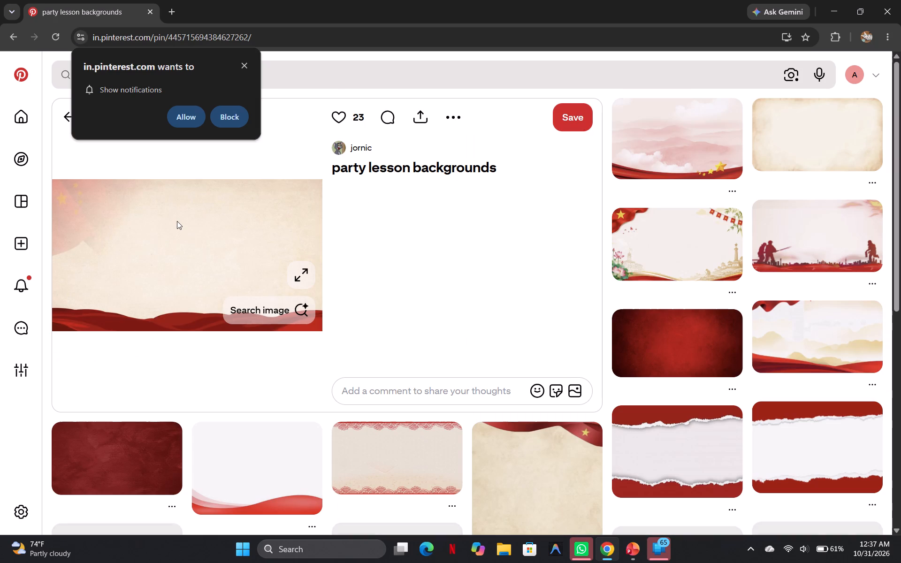
{"action": "left_click", "coordinate": [774, 120]}
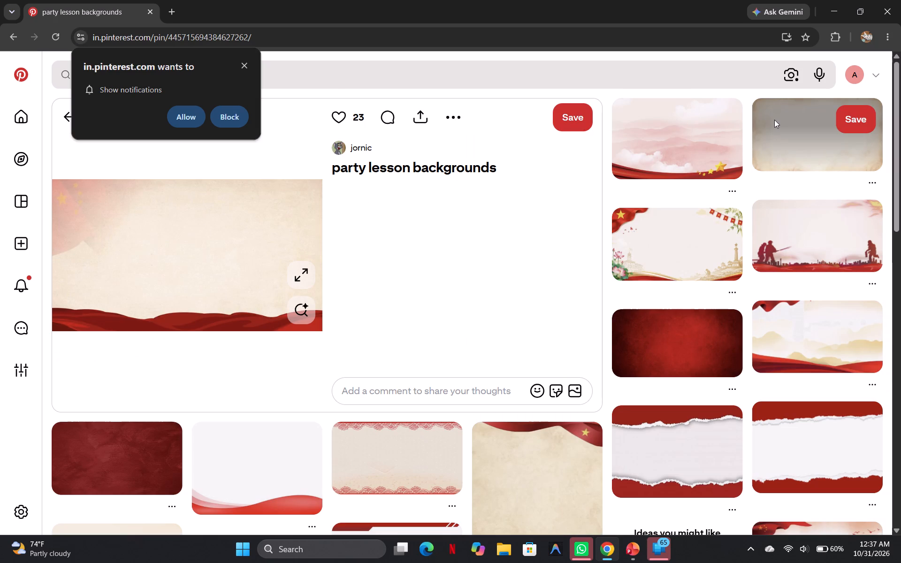
{"action": "left_click", "coordinate": [795, 147]}
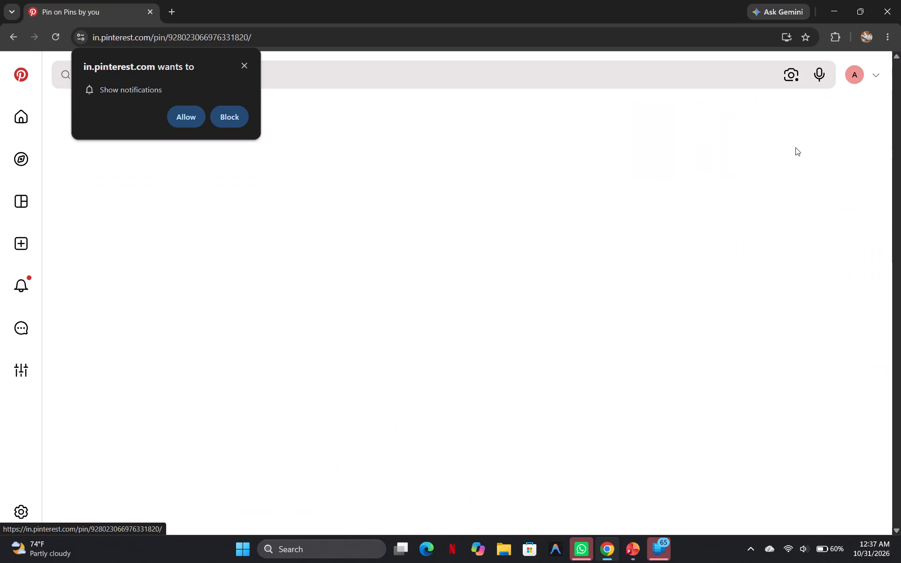
{"action": "left_click", "coordinate": [268, 212]}
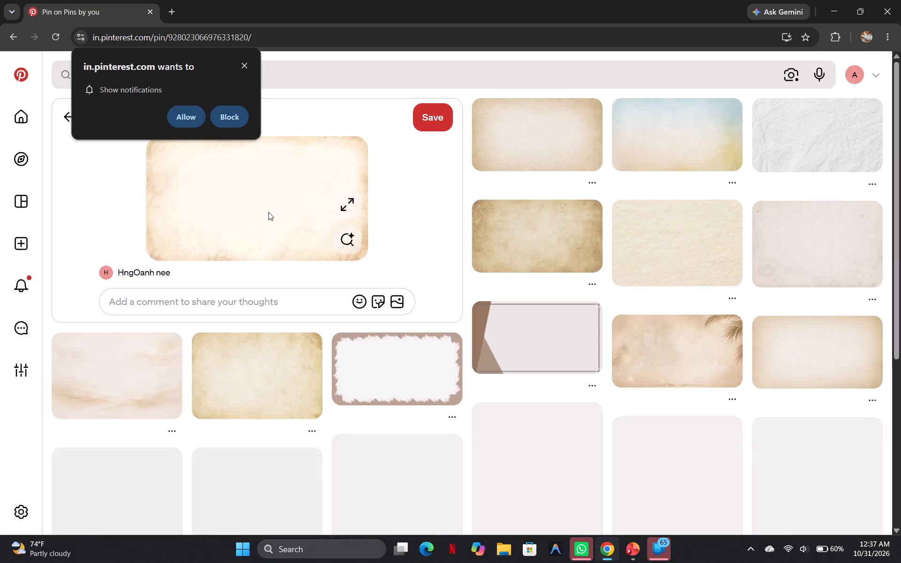
Save the cream aged-paper background image to Downloads as a JPEG named "peach ppt".
{"action": "right_click", "coordinate": [279, 198]}
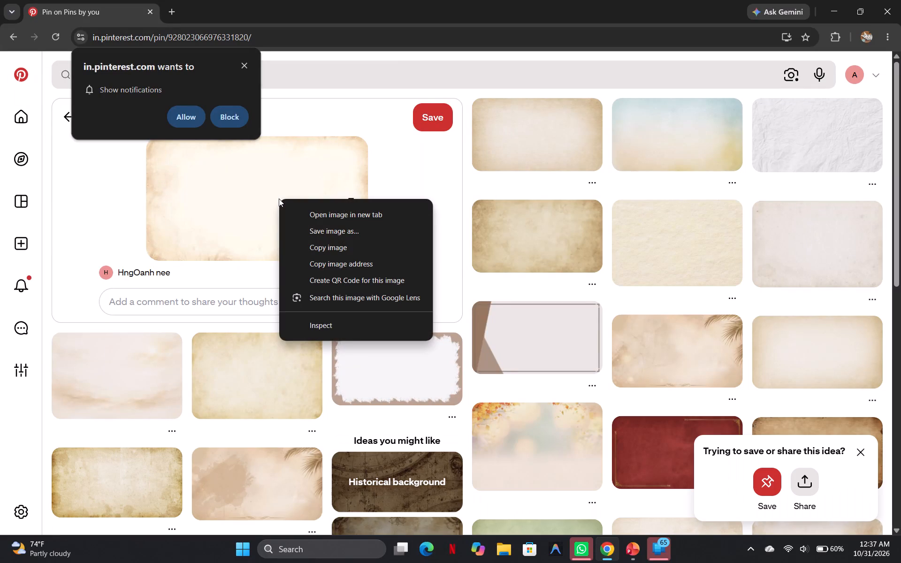
{"action": "left_click", "coordinate": [346, 228]}
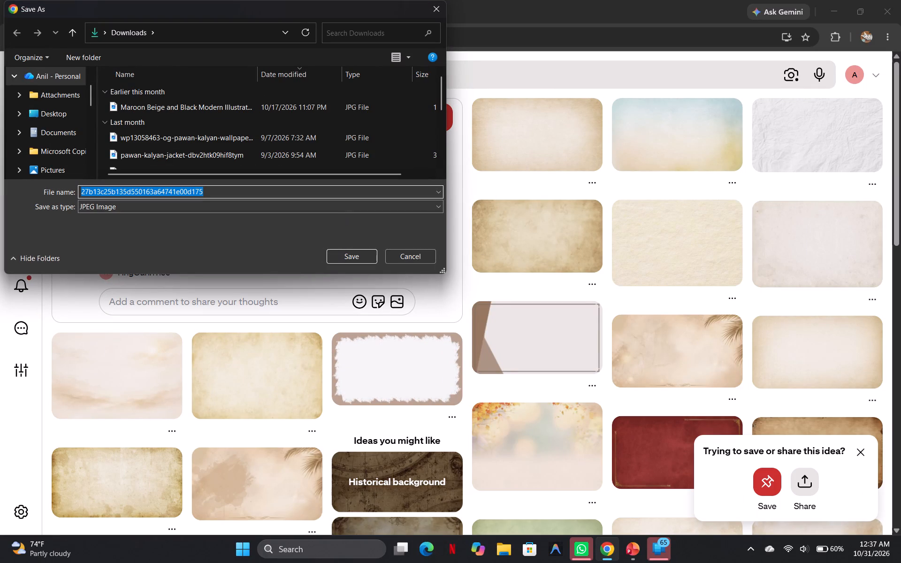
{"action": "key", "text": "BackSpace"}
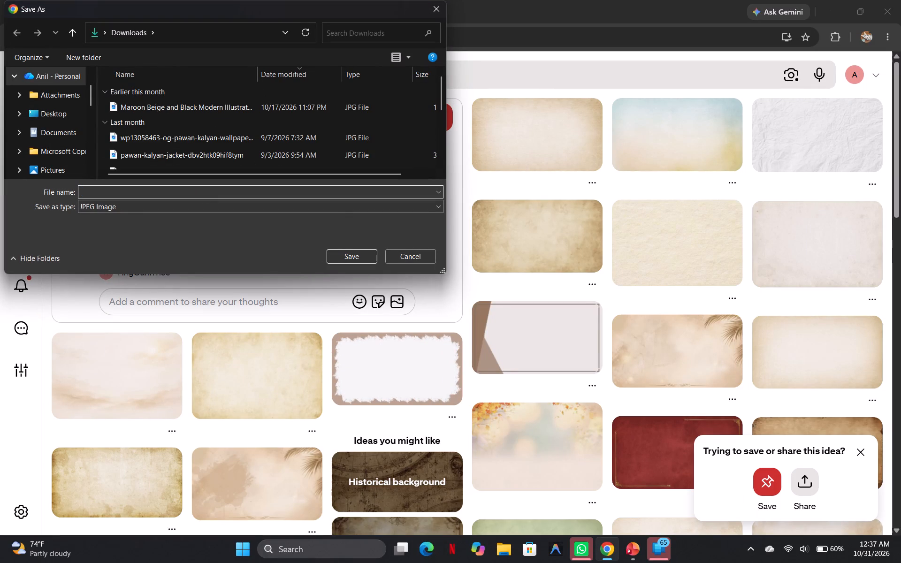
{"action": "type", "text": "peac"}
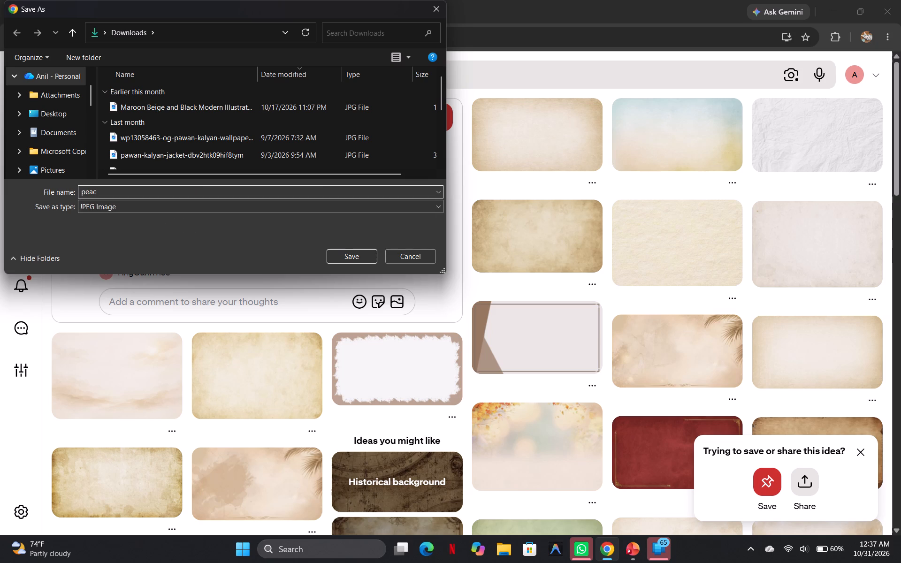
{"action": "type", "text": "h"}
{"action": "key", "text": "space"}
{"action": "type", "text": "ppt"}
{"action": "key", "text": "Return"}
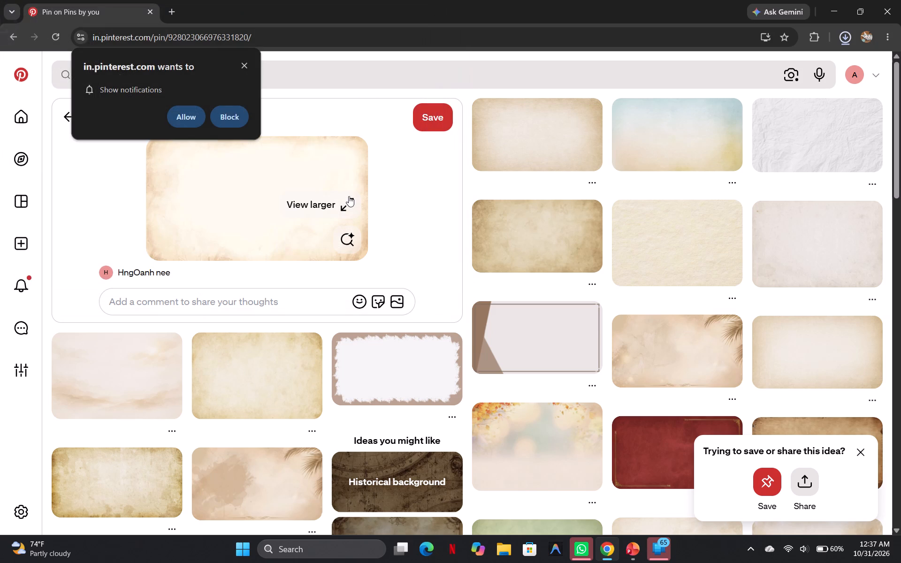
Switch back to PowerPoint and add a new slide after slide 5, "Your Voice Is a Toolbox".
{"action": "left_click", "coordinate": [629, 549]}
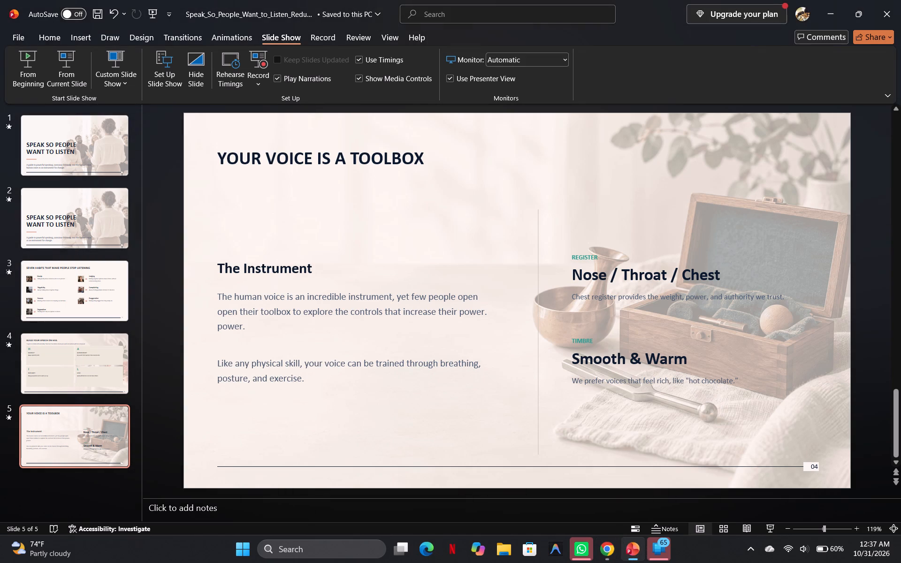
{"action": "left_click", "coordinate": [63, 38]}
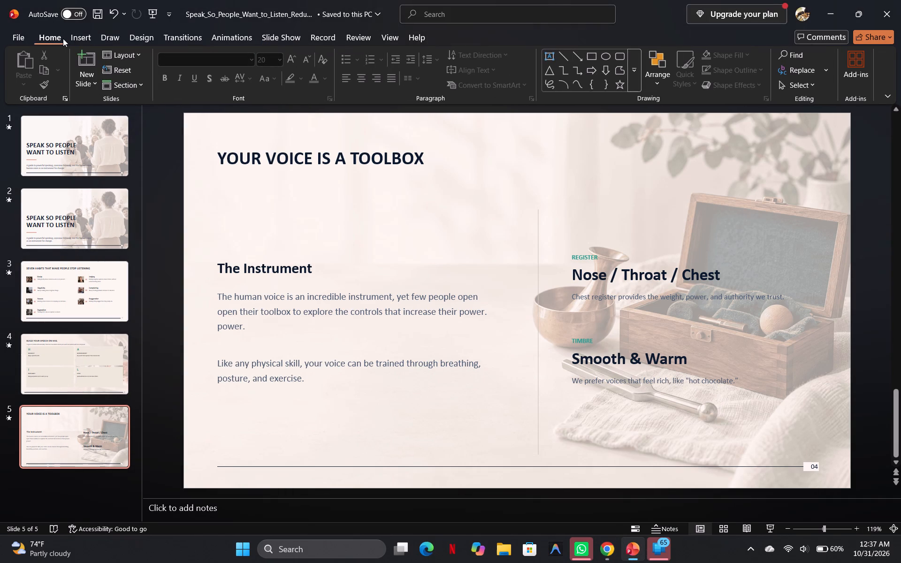
{"action": "left_click", "coordinate": [87, 62]}
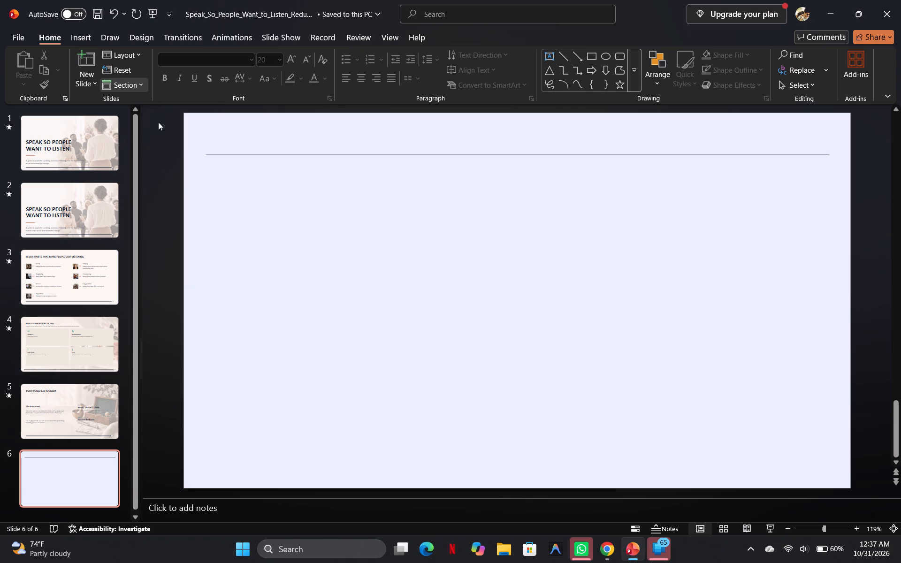
{"action": "left_click", "coordinate": [323, 233]}
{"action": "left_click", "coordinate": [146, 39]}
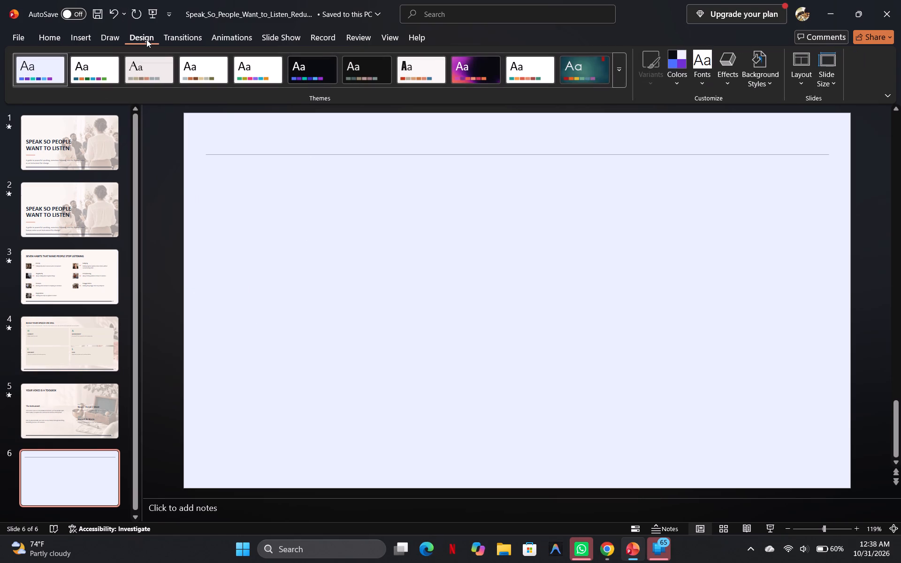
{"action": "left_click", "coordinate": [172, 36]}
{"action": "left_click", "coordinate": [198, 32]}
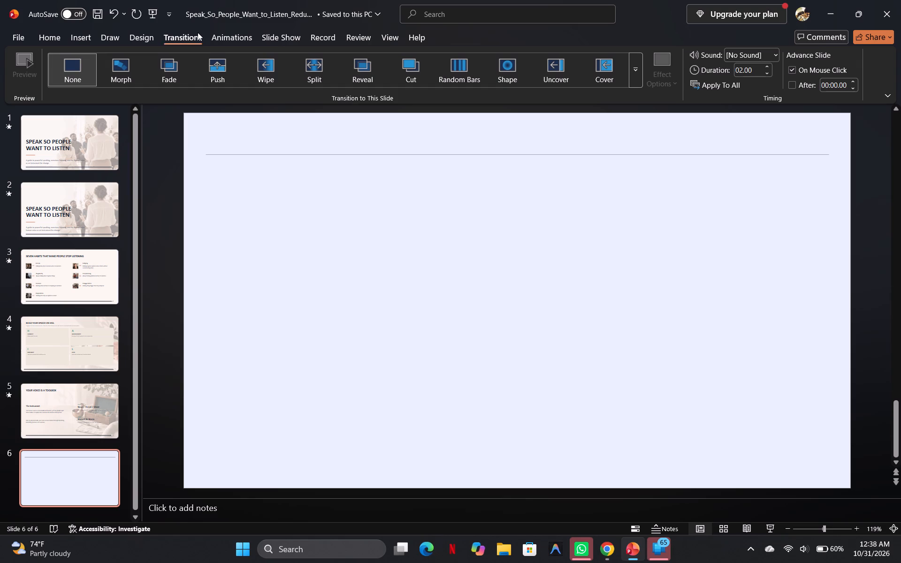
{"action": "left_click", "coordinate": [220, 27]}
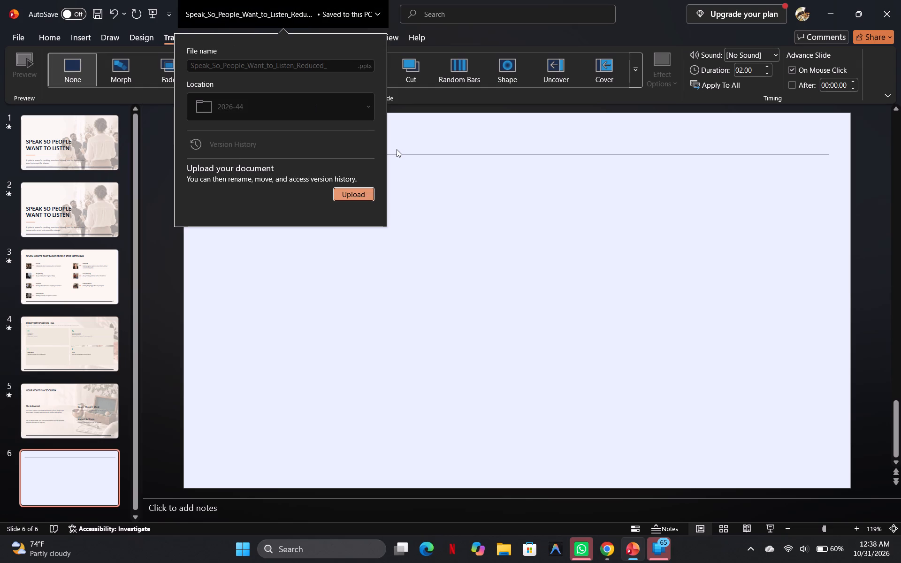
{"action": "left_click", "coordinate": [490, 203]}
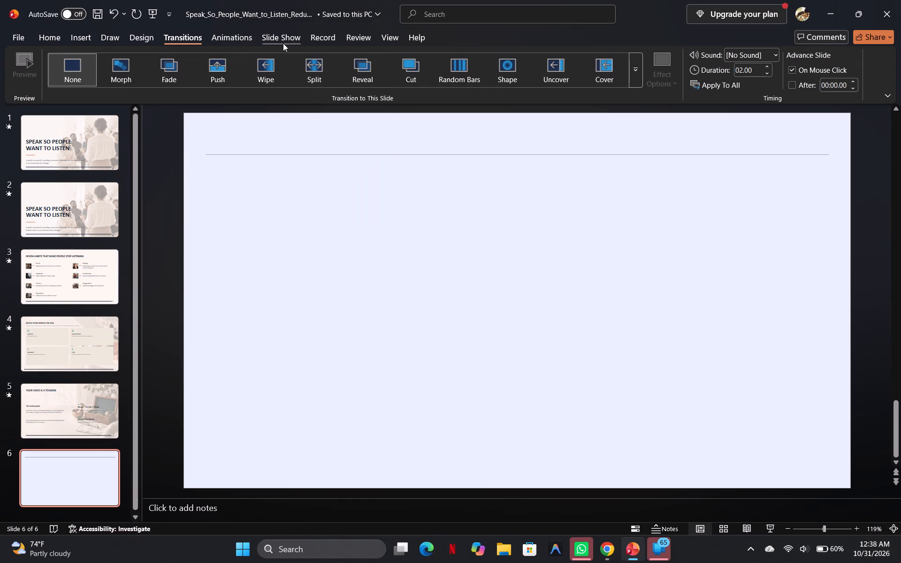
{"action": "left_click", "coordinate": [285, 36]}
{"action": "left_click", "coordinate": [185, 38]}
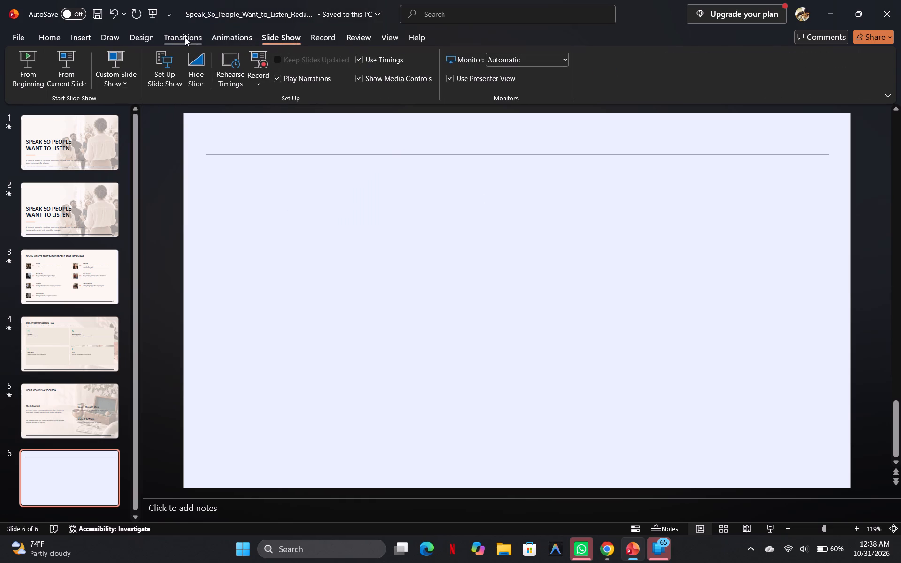
Insert the "peach ppt" picture from the Downloads folder onto slide 6 as its full-slide background.
{"action": "left_click", "coordinate": [76, 37]}
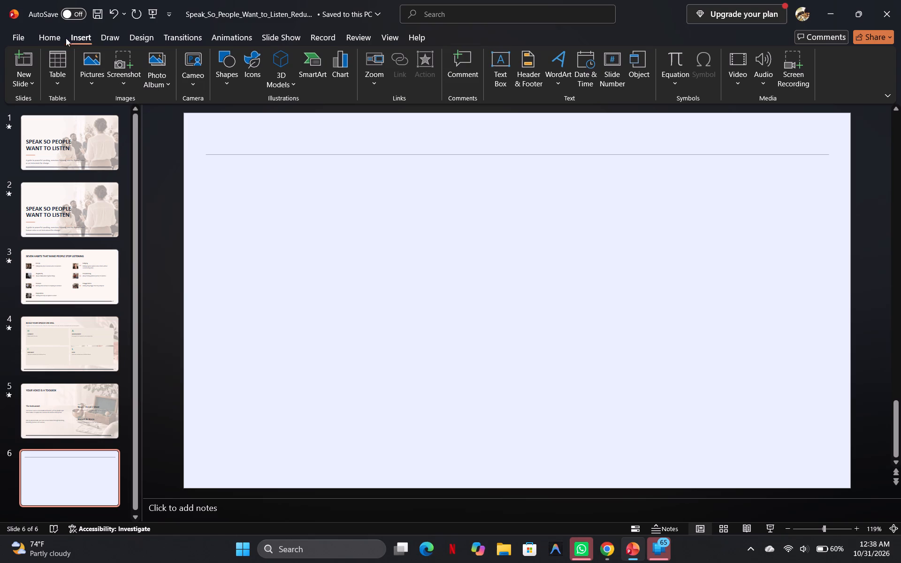
{"action": "left_click", "coordinate": [95, 77]}
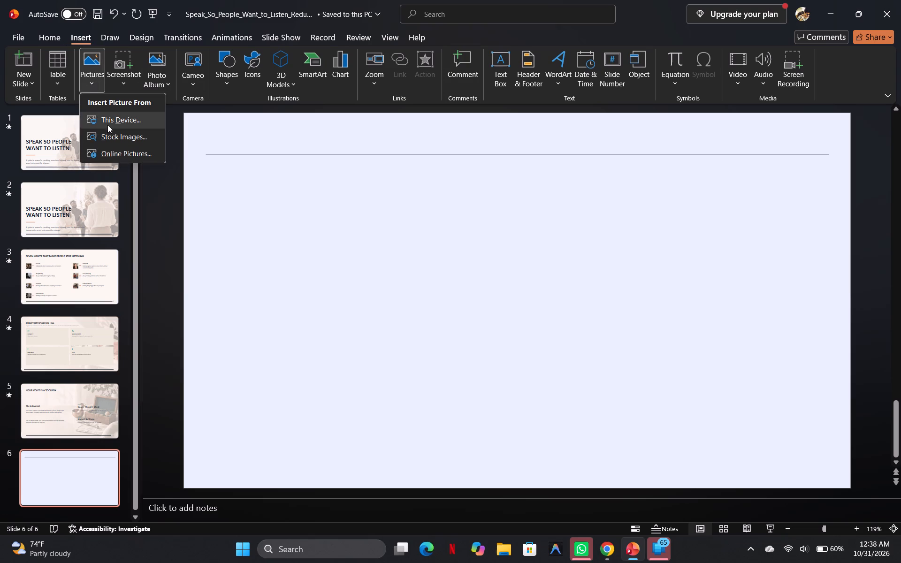
{"action": "left_click", "coordinate": [107, 125]}
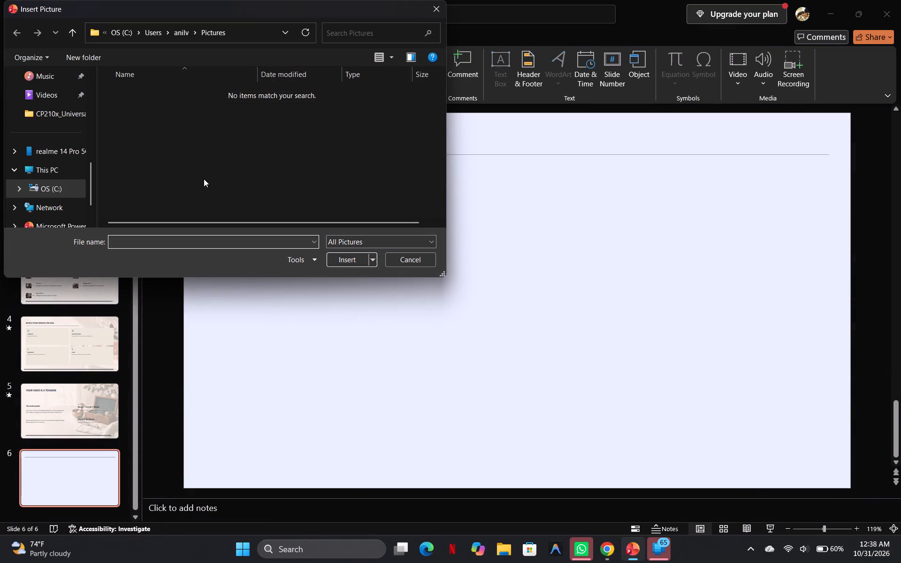
{"action": "scroll", "coordinate": [60, 175], "scroll_direction": "down", "scroll_amount": 1}
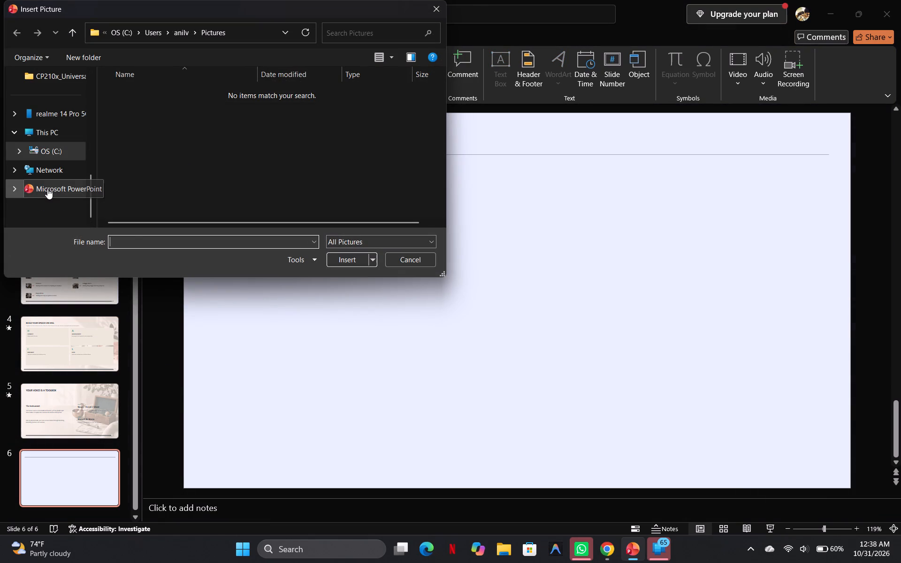
{"action": "scroll", "coordinate": [47, 189], "scroll_direction": "up", "scroll_amount": 1}
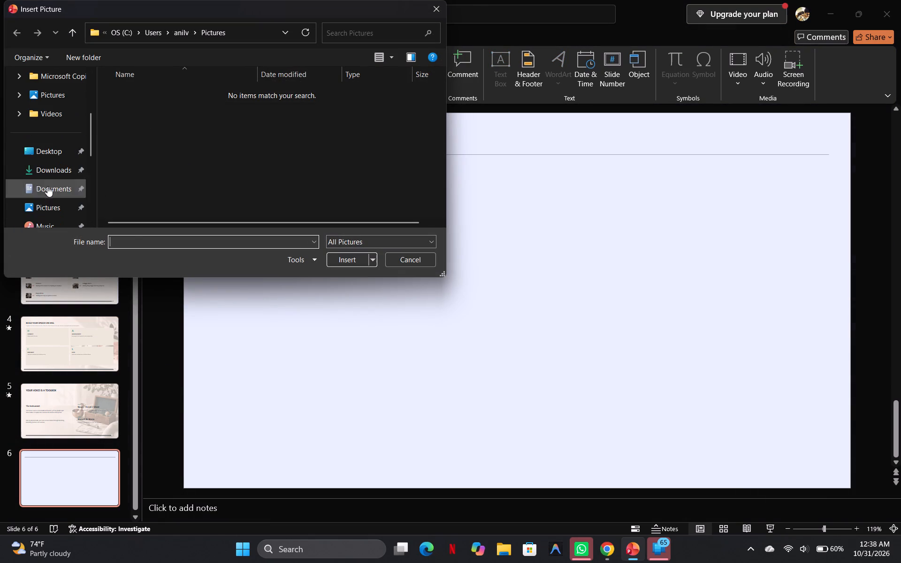
{"action": "left_click", "coordinate": [54, 179]}
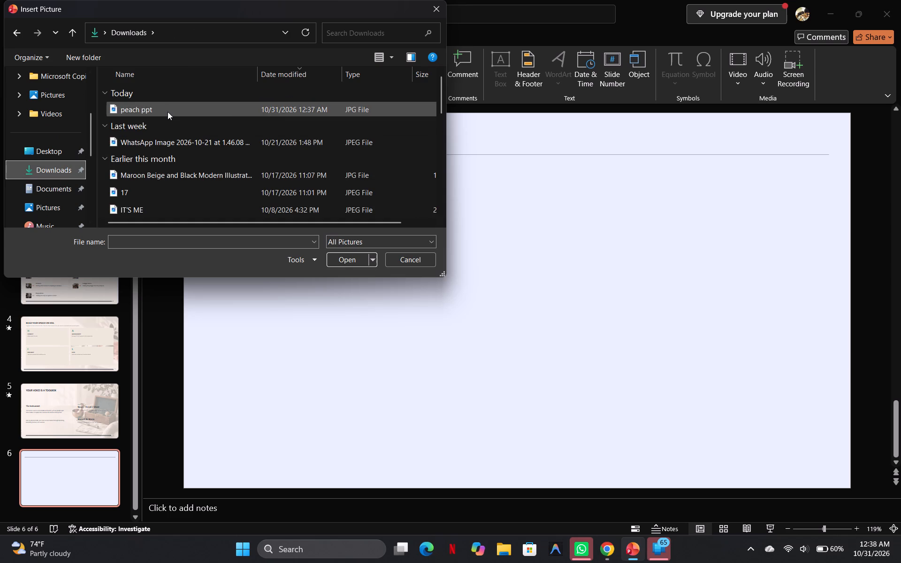
{"action": "left_click", "coordinate": [168, 112]}
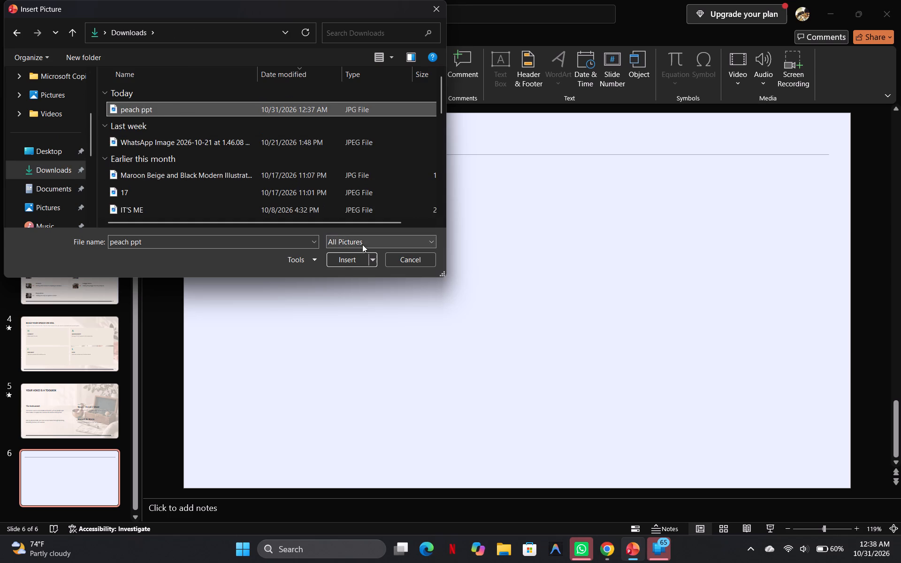
{"action": "left_click", "coordinate": [356, 252]}
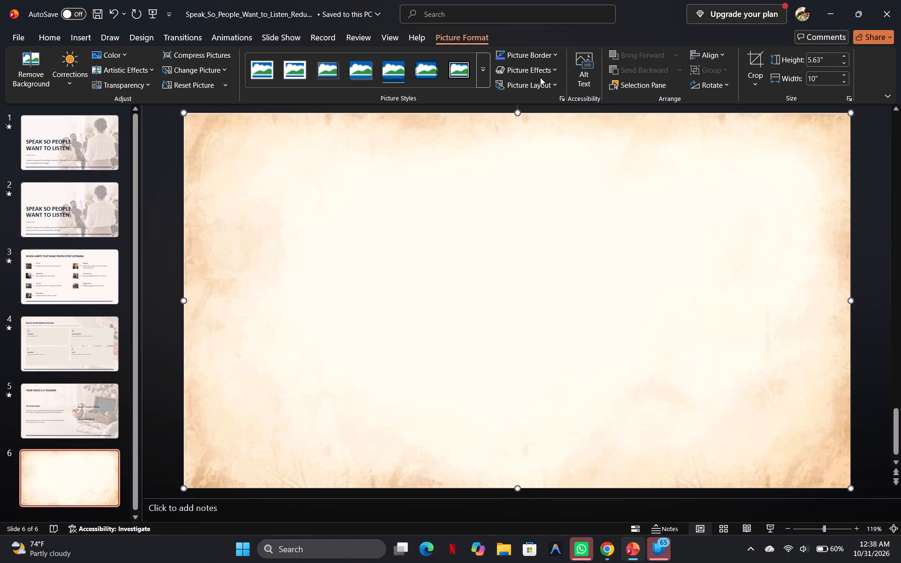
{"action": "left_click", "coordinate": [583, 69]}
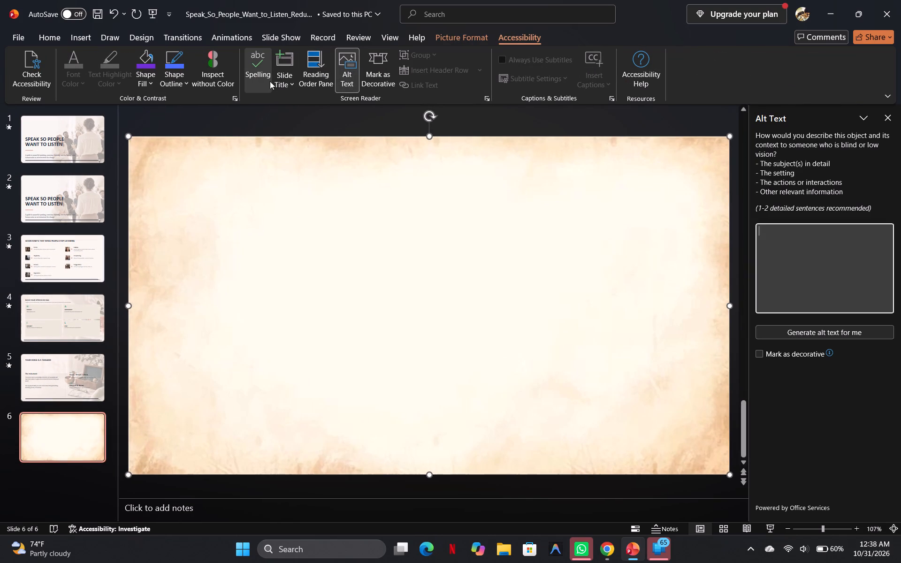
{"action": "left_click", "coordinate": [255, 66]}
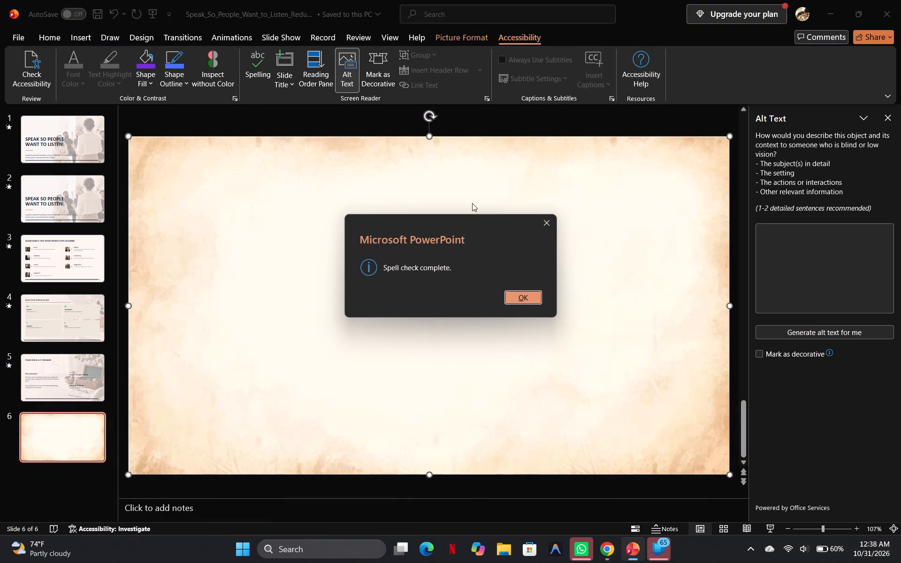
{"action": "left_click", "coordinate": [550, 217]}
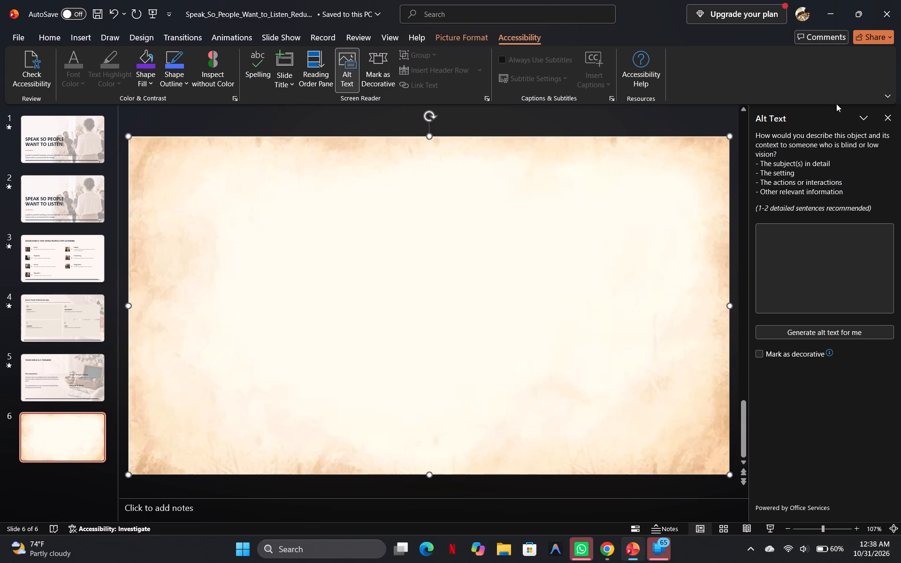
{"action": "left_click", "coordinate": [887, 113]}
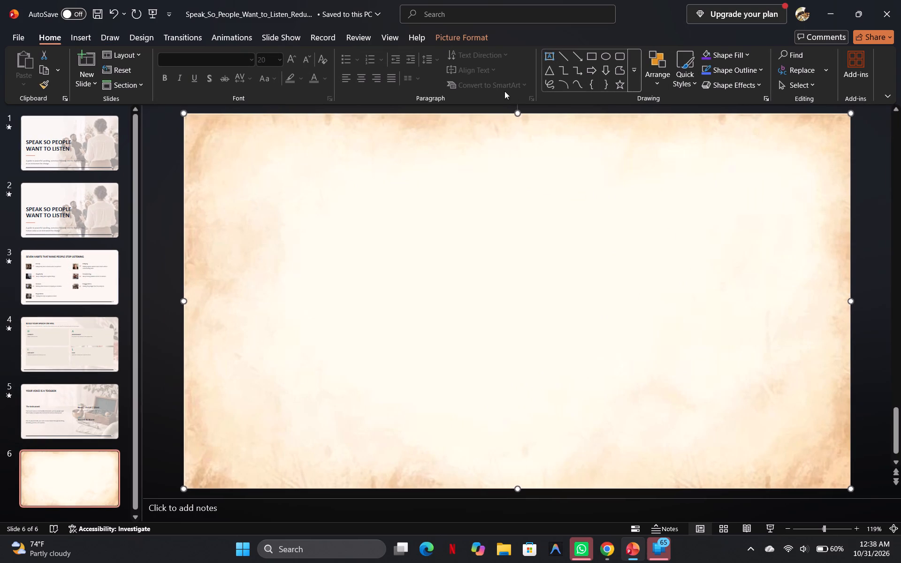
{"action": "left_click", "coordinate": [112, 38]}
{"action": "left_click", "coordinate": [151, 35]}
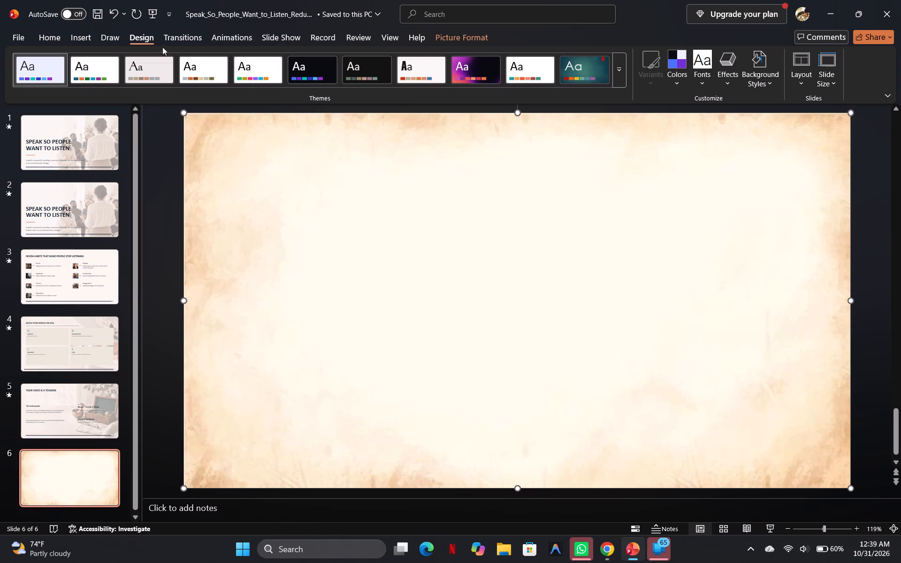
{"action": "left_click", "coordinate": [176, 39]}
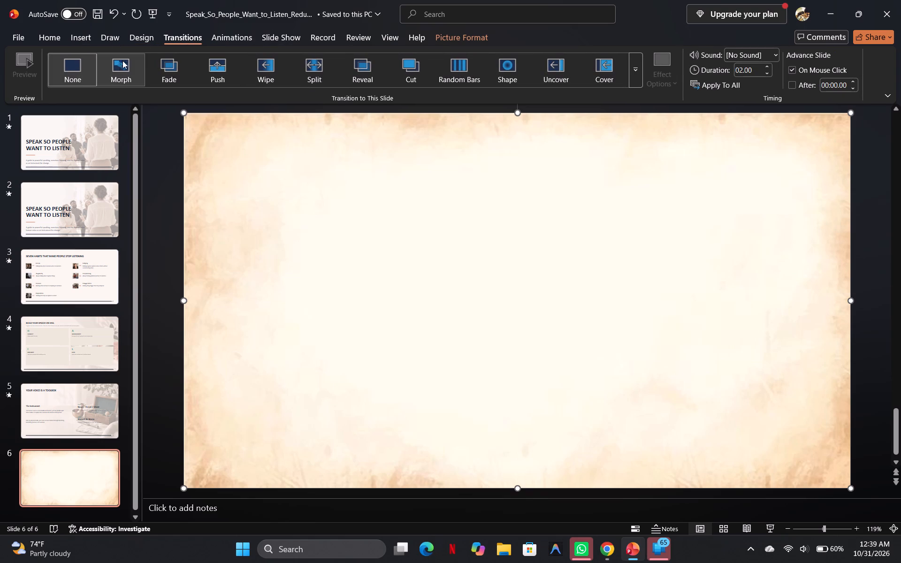
Insert a WordArt text object on slide 6 in the black style with a hard offset shadow.
{"action": "left_click_drag", "start_coordinate": [84, 36], "coordinate": [118, 38]}
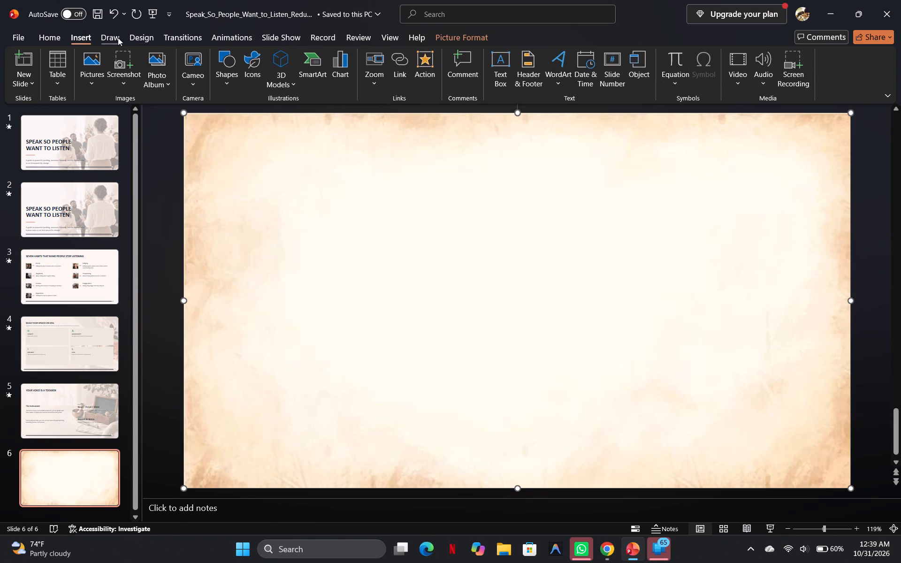
{"action": "left_click_drag", "start_coordinate": [118, 38], "coordinate": [121, 52]}
{"action": "left_click", "coordinate": [501, 81]}
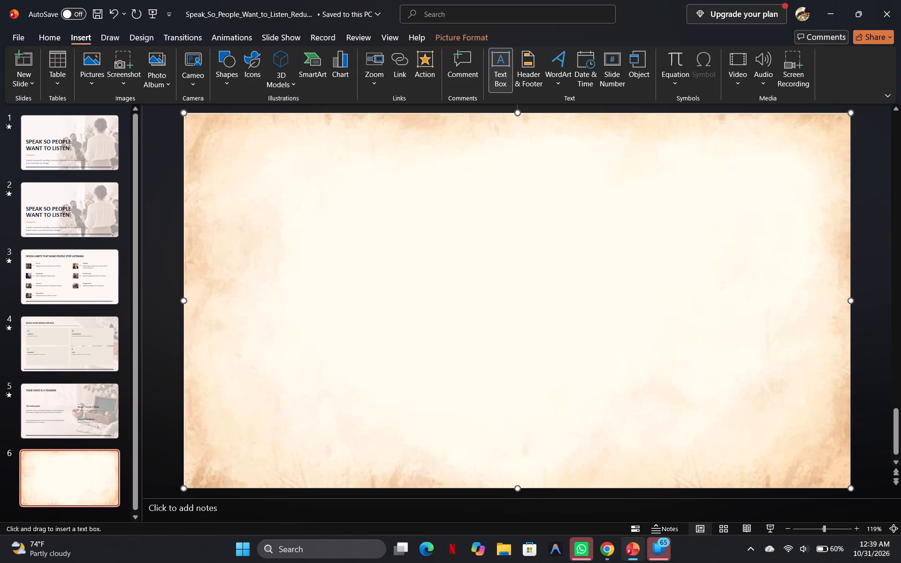
{"action": "left_click", "coordinate": [558, 86]}
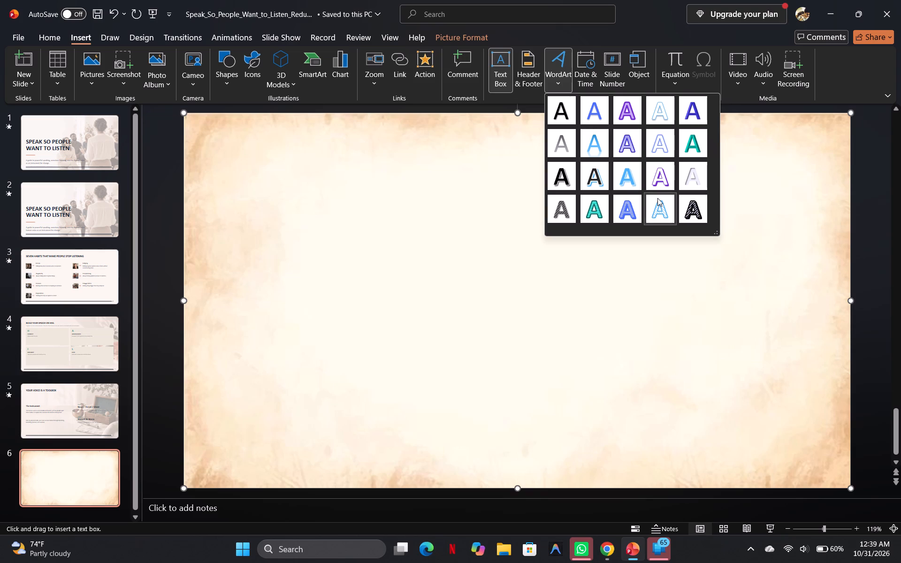
{"action": "left_click", "coordinate": [560, 177]}
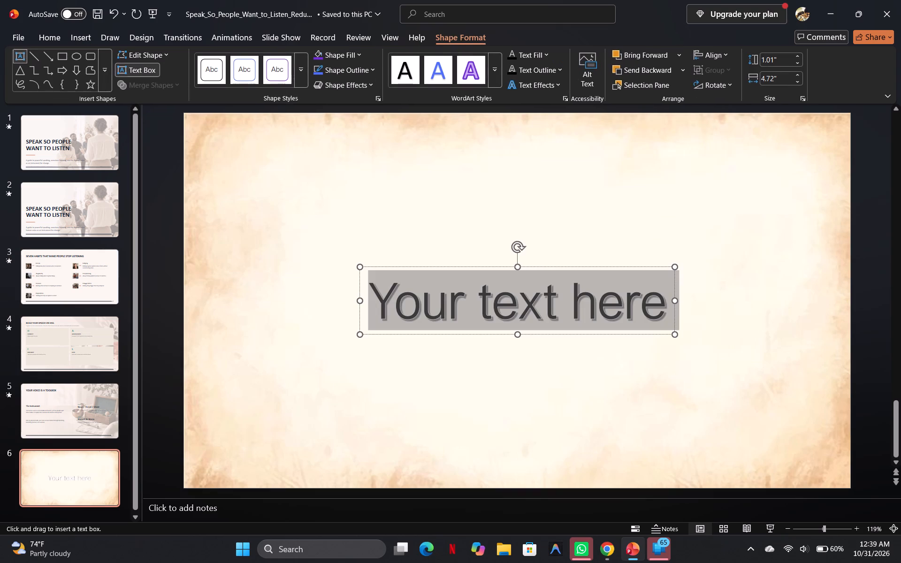
Replace the WordArt's placeholder text with "Thank you".
{"action": "left_click", "coordinate": [501, 301]}
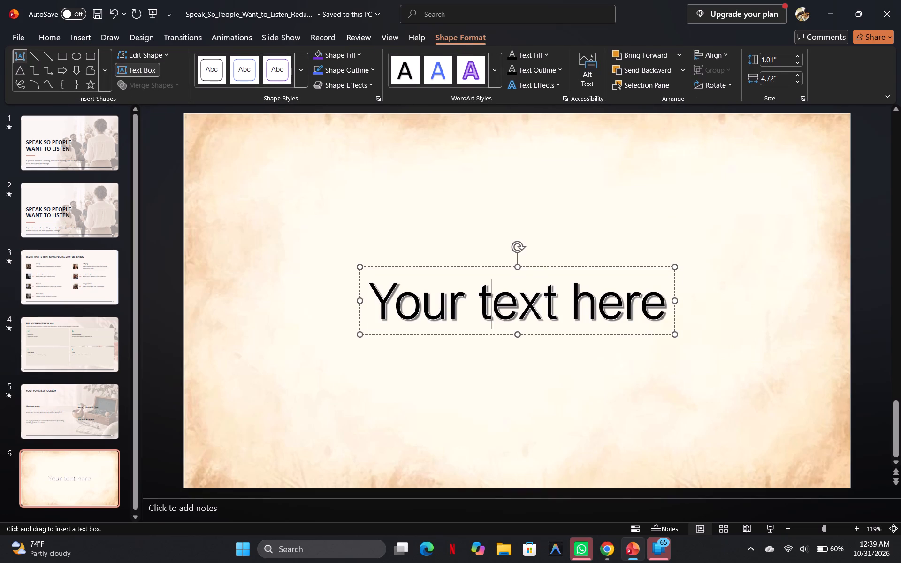
{"action": "left_click", "coordinate": [667, 312]}
{"action": "left_click", "coordinate": [659, 301]}
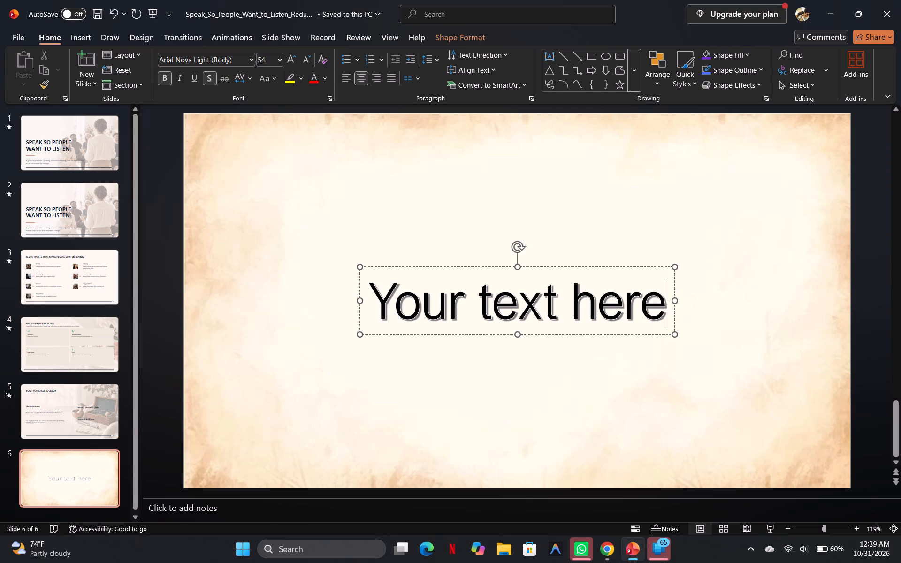
{"action": "key", "text": "BackSpace"}
{"action": "key", "text": "BackSpace"}
{"action": "key", "text": "BackSpace"}
{"action": "key", "text": "BackSpace"}
{"action": "key", "text": "BackSpace"}
{"action": "key", "text": "BackSpace"}
{"action": "key", "text": "BackSpace"}
{"action": "key", "text": "BackSpace"}
{"action": "key", "text": "BackSpace"}
{"action": "key", "text": "BackSpace"}
{"action": "key", "text": "BackSpace"}
{"action": "key", "text": "BackSpace"}
{"action": "key", "text": "BackSpace"}
{"action": "key", "text": "BackSpace"}
{"action": "key", "text": "BackSpace"}
{"action": "key", "text": "BackSpace"}
{"action": "key", "text": "BackSpace"}
{"action": "key", "text": "BackSpace"}
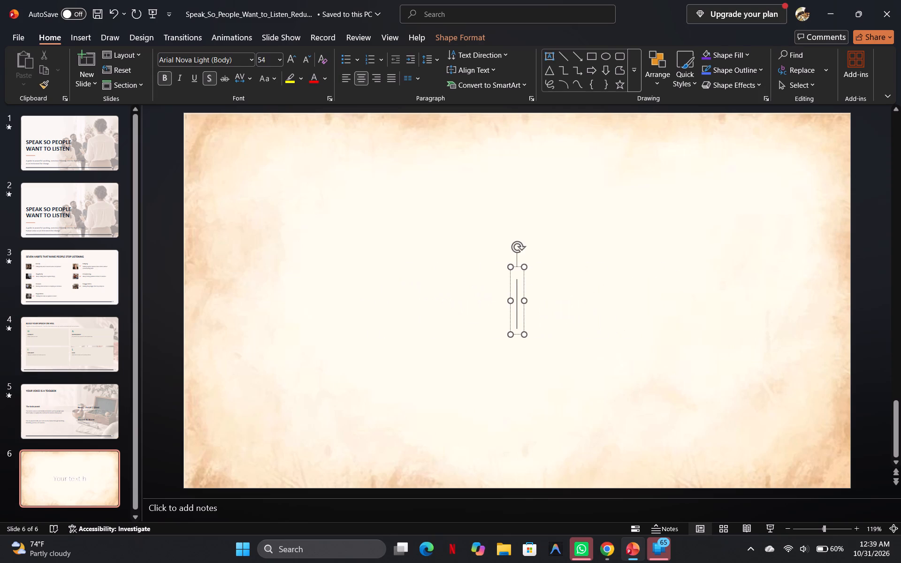
{"action": "type", "text": "Tha"}
{"action": "key", "text": "n"}
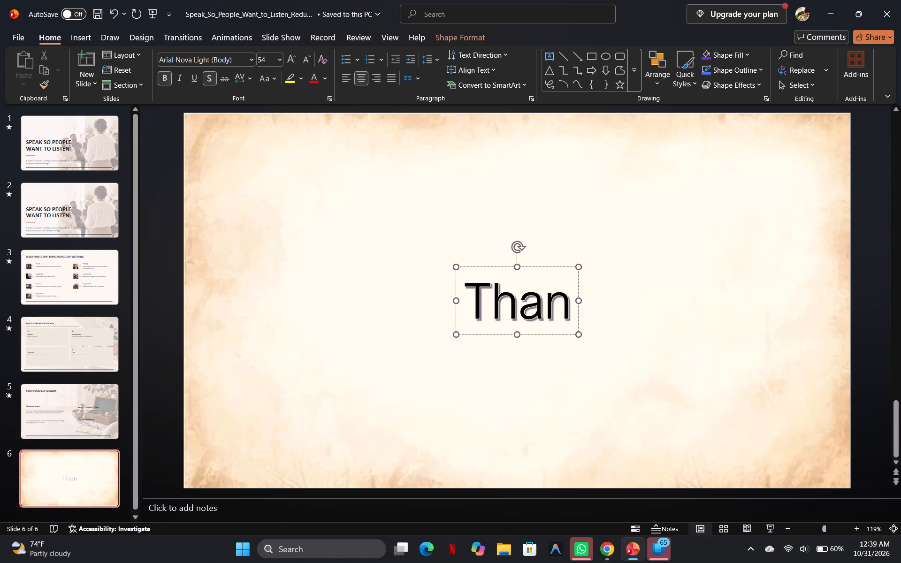
{"action": "key", "text": "k"}
{"action": "key", "text": "space"}
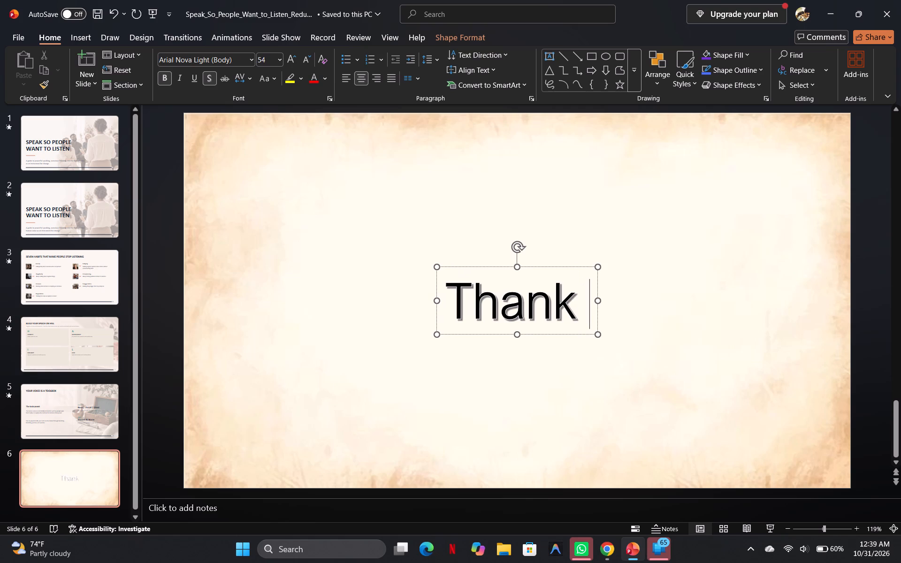
{"action": "type", "text": "you"}
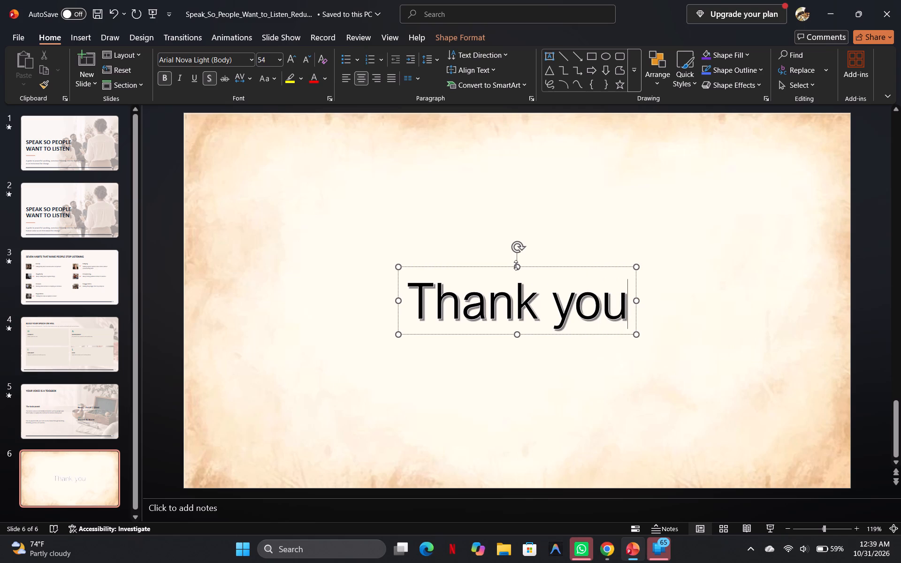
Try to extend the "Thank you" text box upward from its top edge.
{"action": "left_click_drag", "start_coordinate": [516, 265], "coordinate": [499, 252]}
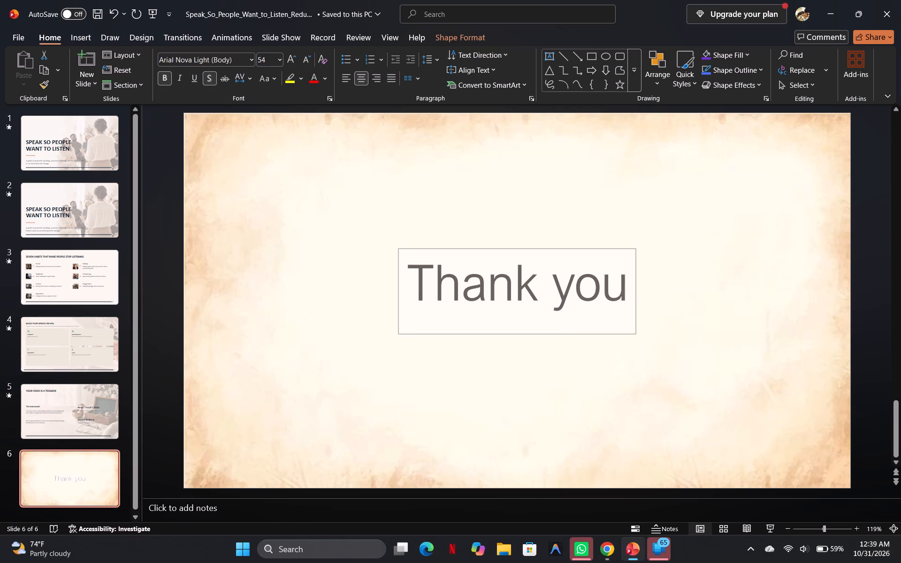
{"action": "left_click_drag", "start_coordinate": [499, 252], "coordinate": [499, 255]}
Set the font colour of the "Thank you" text on slide 6 to black.
{"action": "left_click_drag", "start_coordinate": [497, 285], "coordinate": [611, 310]}
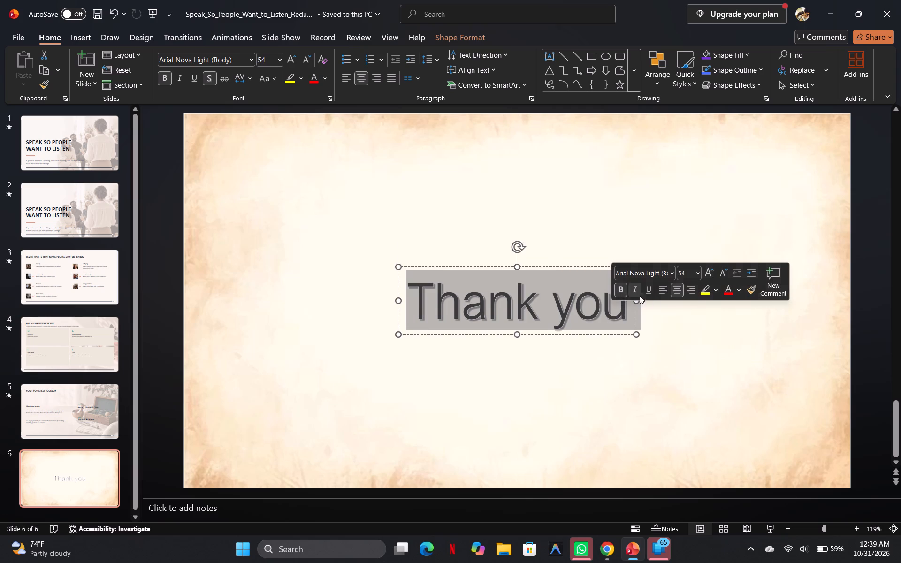
{"action": "left_click", "coordinate": [751, 291]}
{"action": "left_click", "coordinate": [730, 291]}
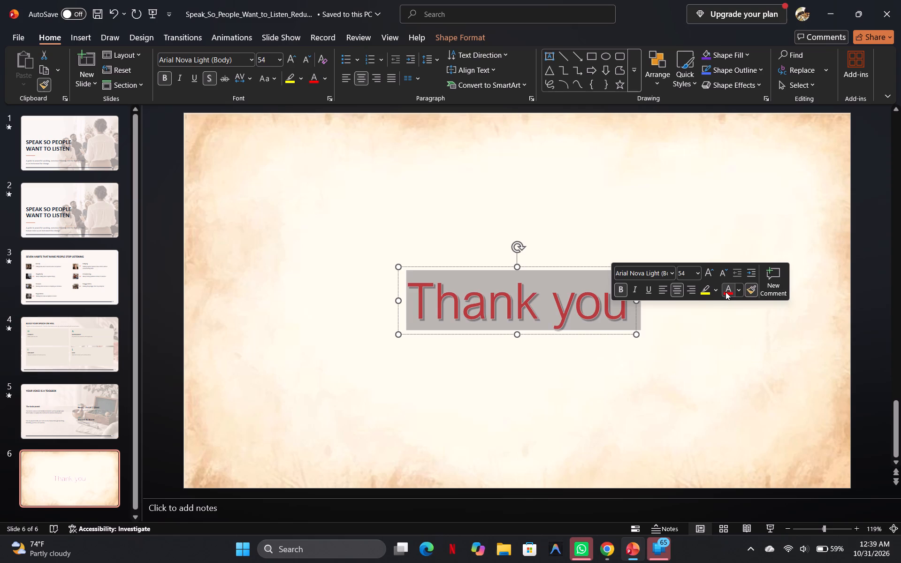
{"action": "left_click", "coordinate": [729, 290]}
{"action": "left_click", "coordinate": [738, 289]}
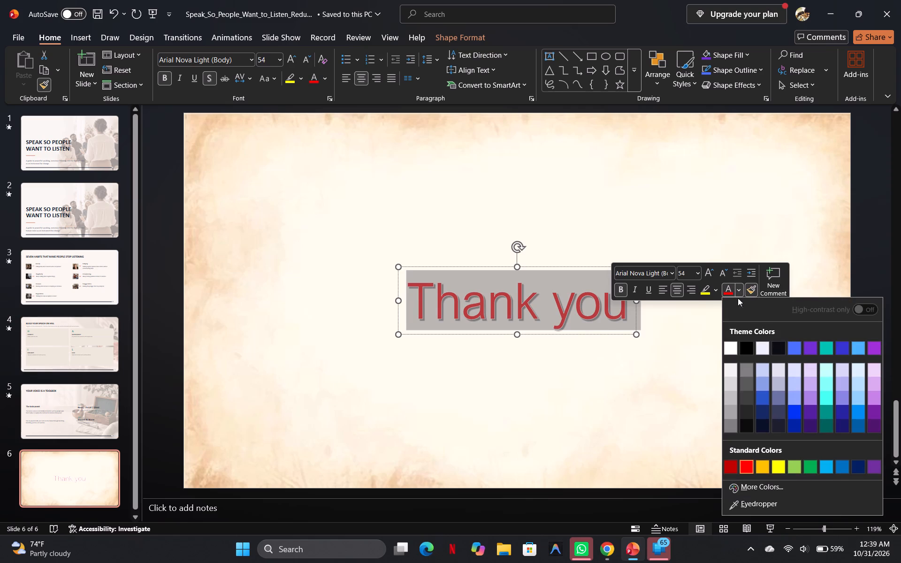
{"action": "left_click", "coordinate": [745, 345]}
{"action": "left_click", "coordinate": [735, 356]}
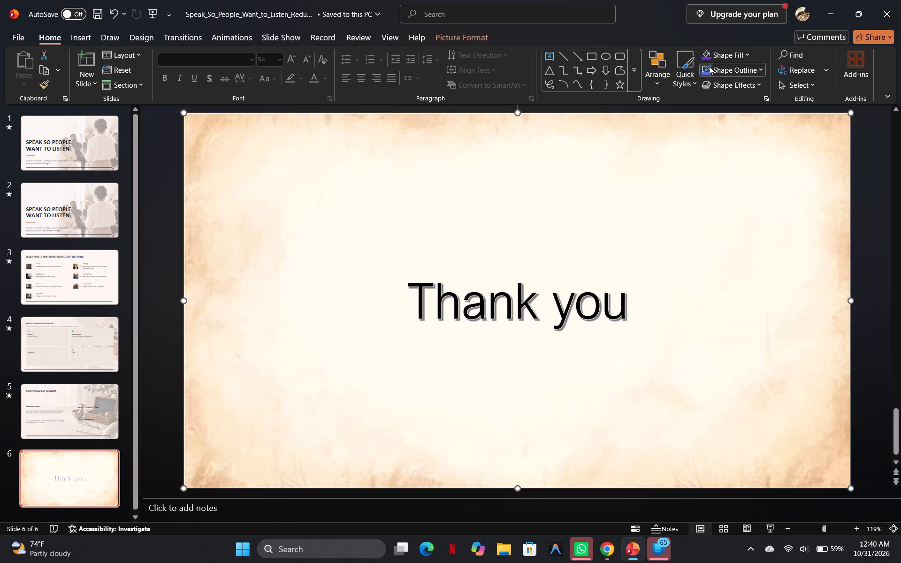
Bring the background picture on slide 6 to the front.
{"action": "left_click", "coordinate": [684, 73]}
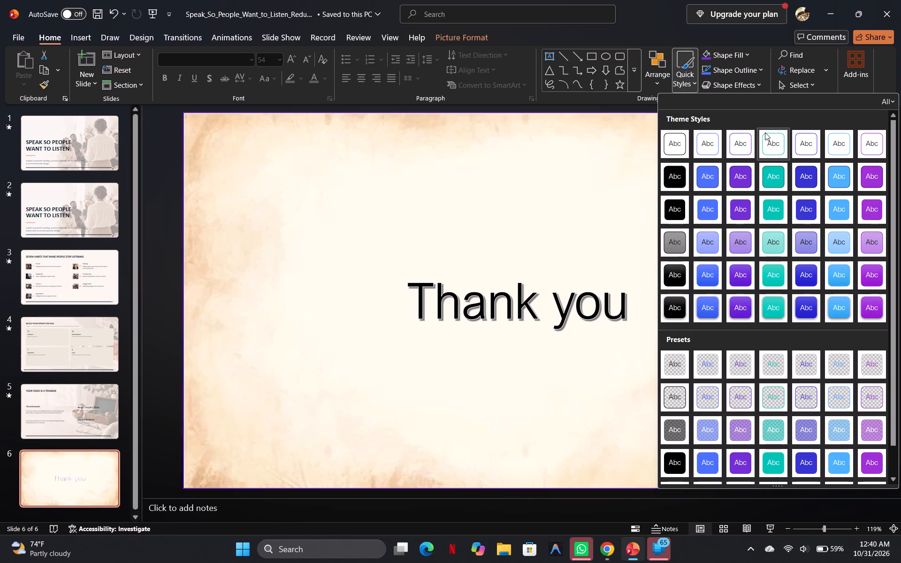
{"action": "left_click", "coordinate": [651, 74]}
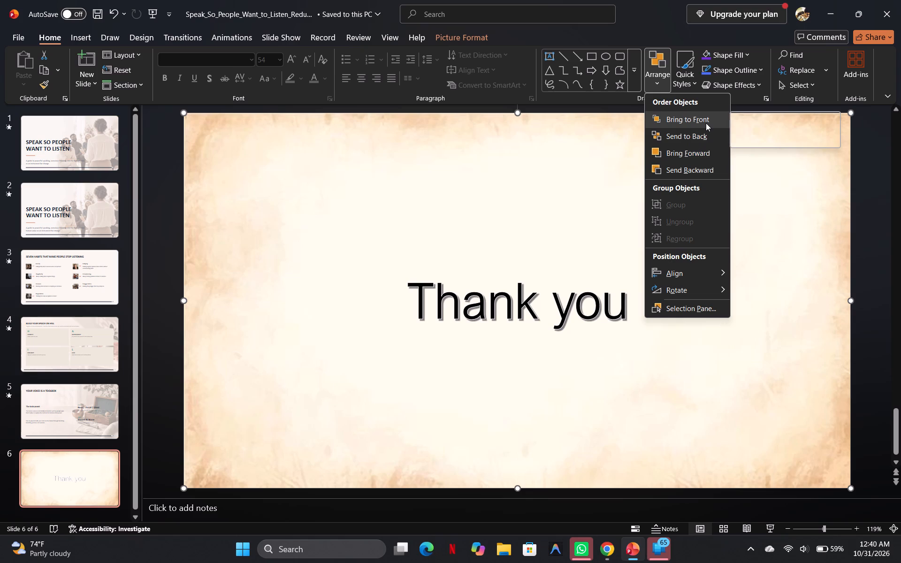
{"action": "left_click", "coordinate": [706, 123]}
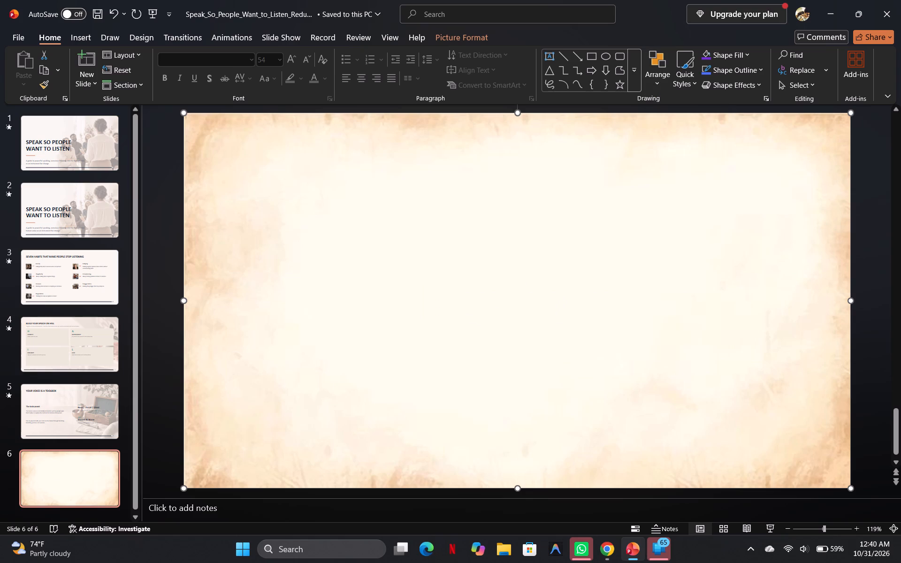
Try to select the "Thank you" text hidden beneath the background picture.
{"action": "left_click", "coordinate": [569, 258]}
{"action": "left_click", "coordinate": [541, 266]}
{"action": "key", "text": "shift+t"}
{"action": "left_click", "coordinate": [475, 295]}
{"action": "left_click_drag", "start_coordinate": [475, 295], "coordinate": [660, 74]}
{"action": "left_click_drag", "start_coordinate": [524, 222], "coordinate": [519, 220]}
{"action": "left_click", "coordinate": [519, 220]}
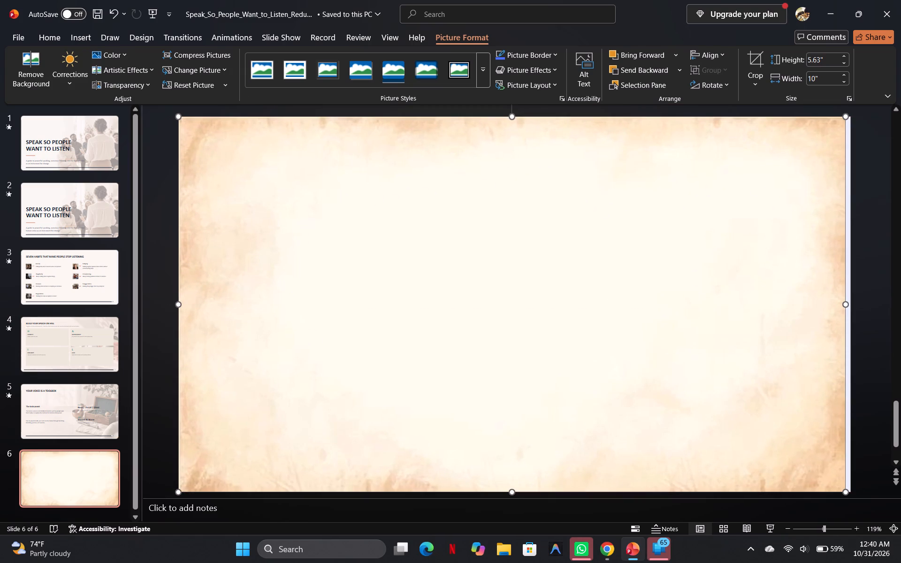
Send the background picture to the back, behind the "Thank you" text.
{"action": "left_click", "coordinate": [672, 57]}
{"action": "left_click", "coordinate": [667, 65]}
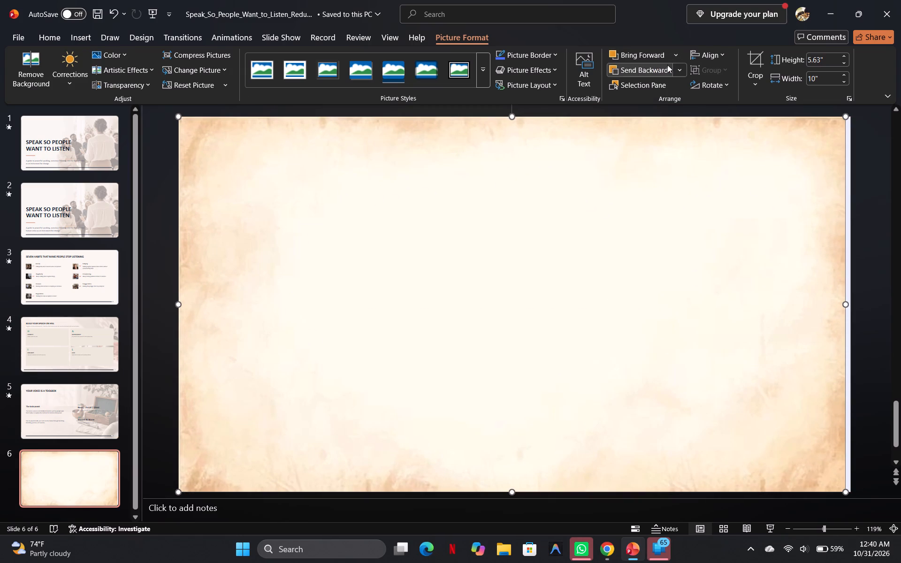
{"action": "left_click", "coordinate": [678, 65]}
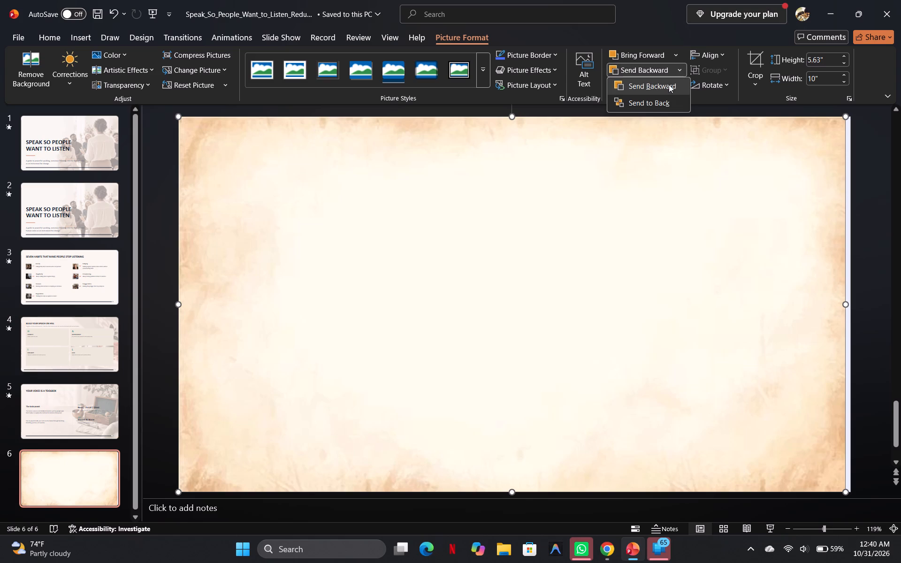
{"action": "left_click", "coordinate": [665, 97]}
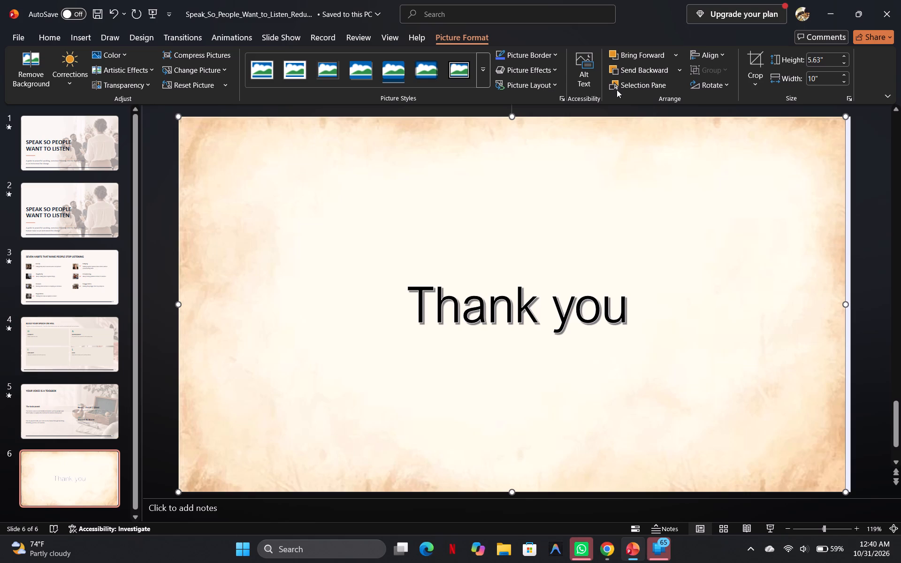
Align the background picture to the slide's centre and middle, and distribute it horizontally.
{"action": "left_click", "coordinate": [723, 57]}
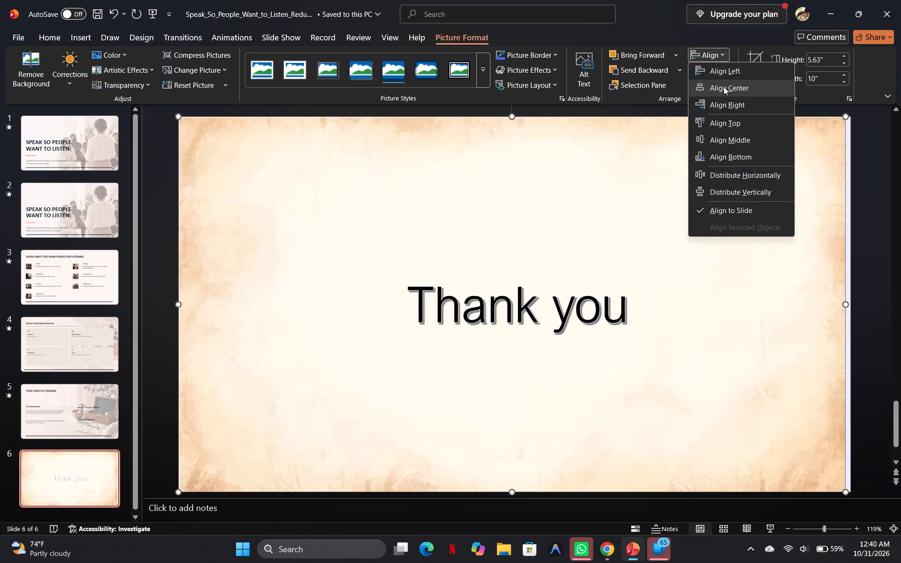
{"action": "left_click", "coordinate": [724, 87]}
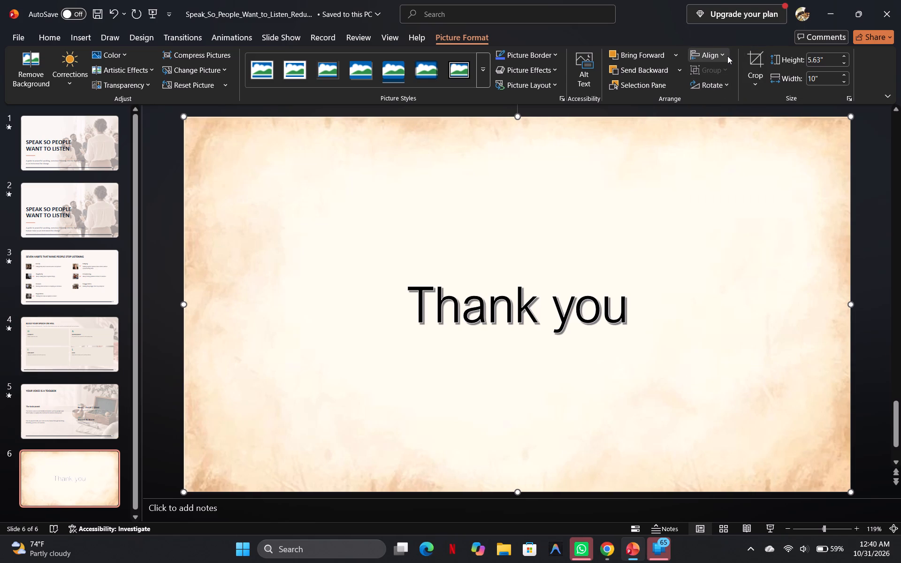
{"action": "left_click", "coordinate": [727, 56]}
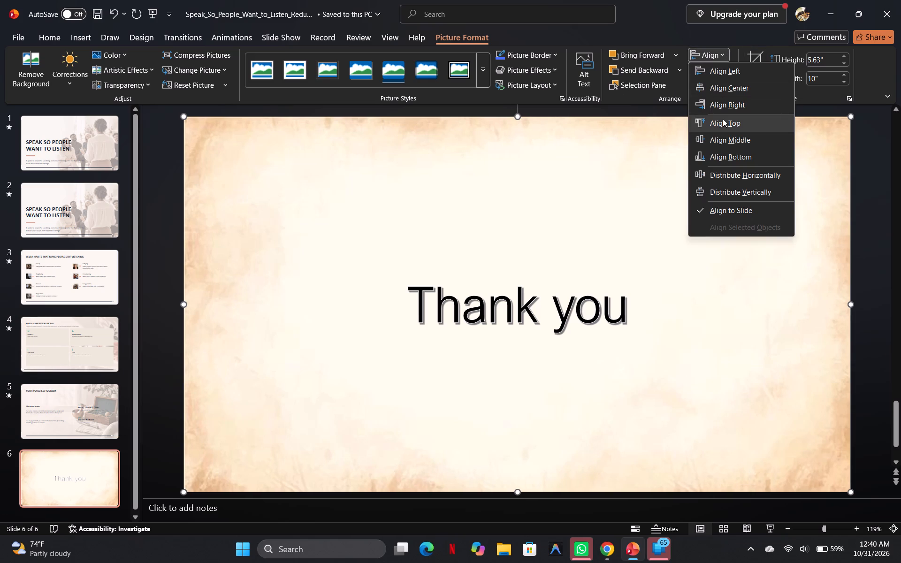
{"action": "left_click", "coordinate": [723, 172]}
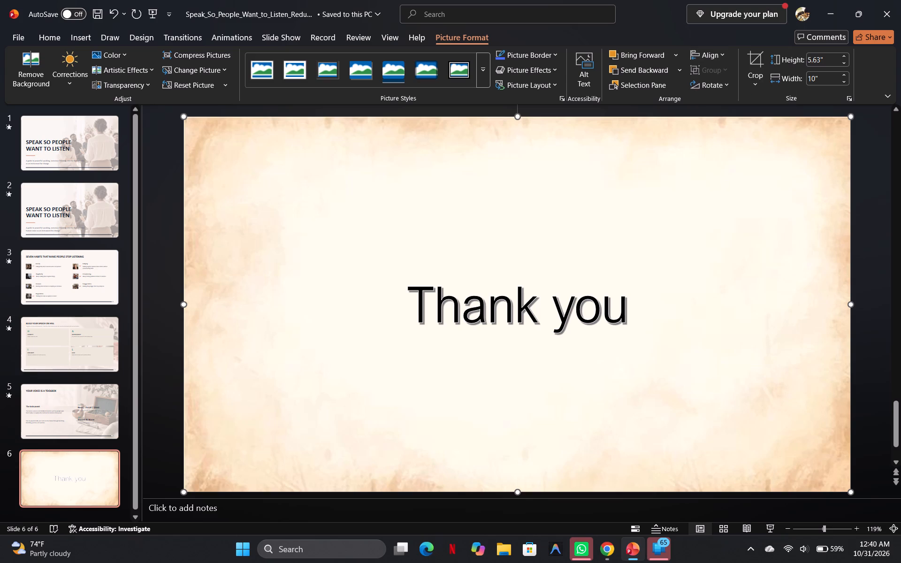
{"action": "left_click", "coordinate": [721, 54]}
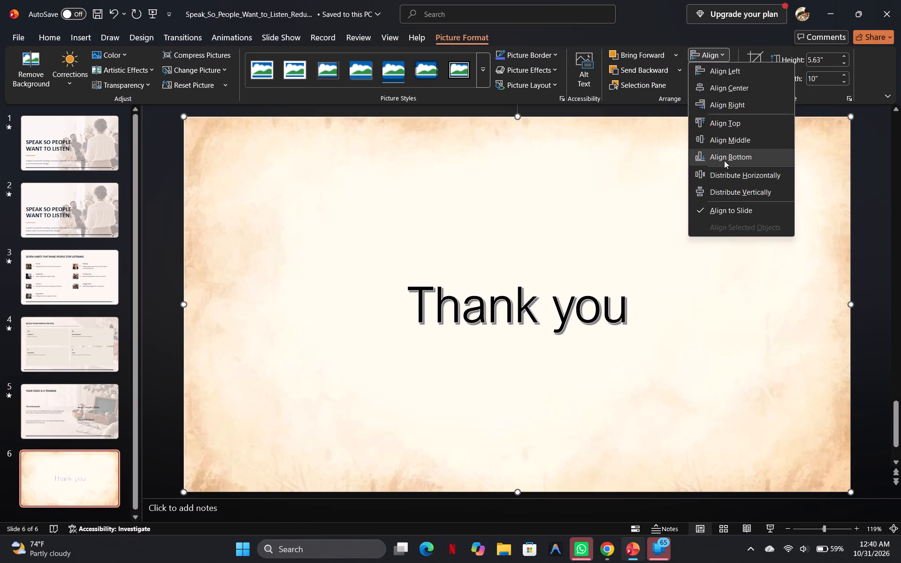
{"action": "left_click", "coordinate": [732, 146]}
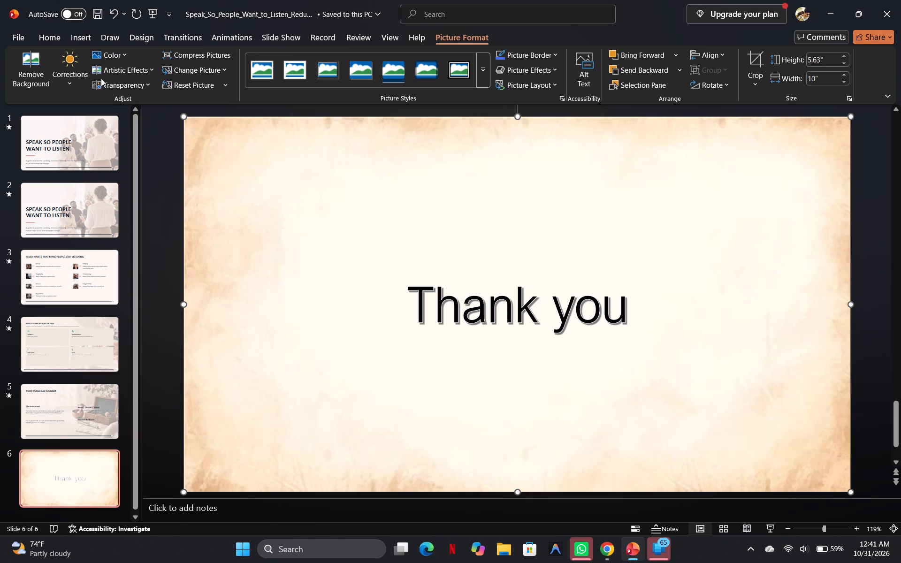
Set the background picture's colour tone to a temperature of 5300 K.
{"action": "left_click", "coordinate": [128, 53]}
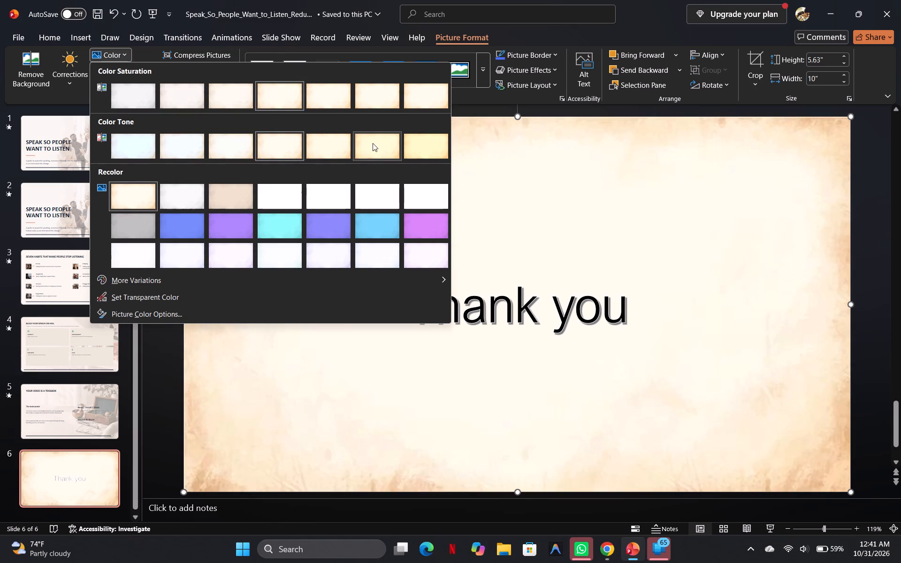
{"action": "left_click", "coordinate": [373, 143]}
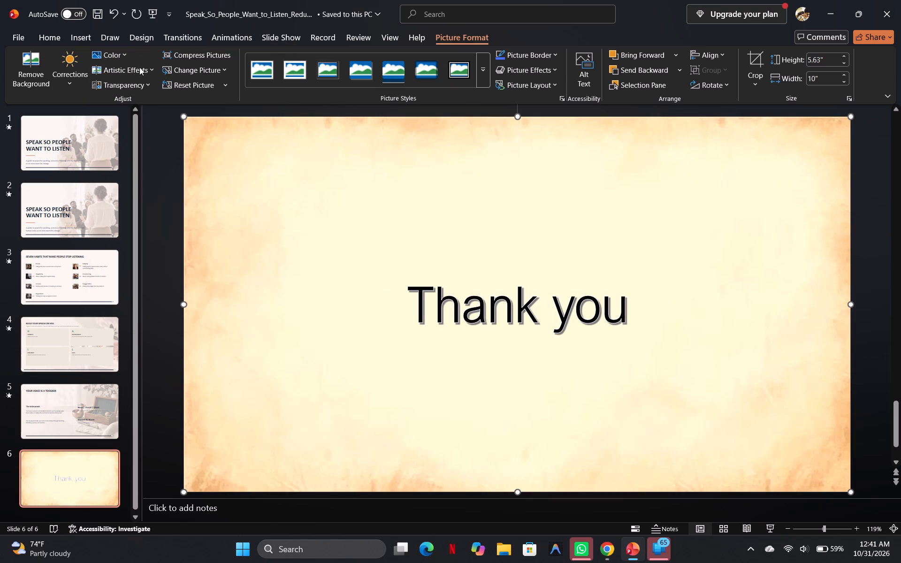
{"action": "left_click", "coordinate": [122, 53]}
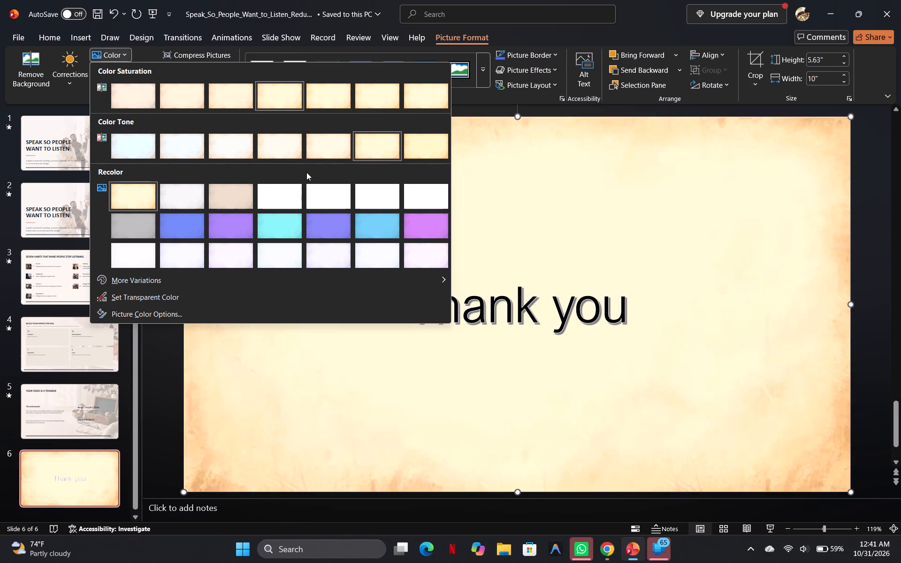
{"action": "left_click", "coordinate": [169, 147]}
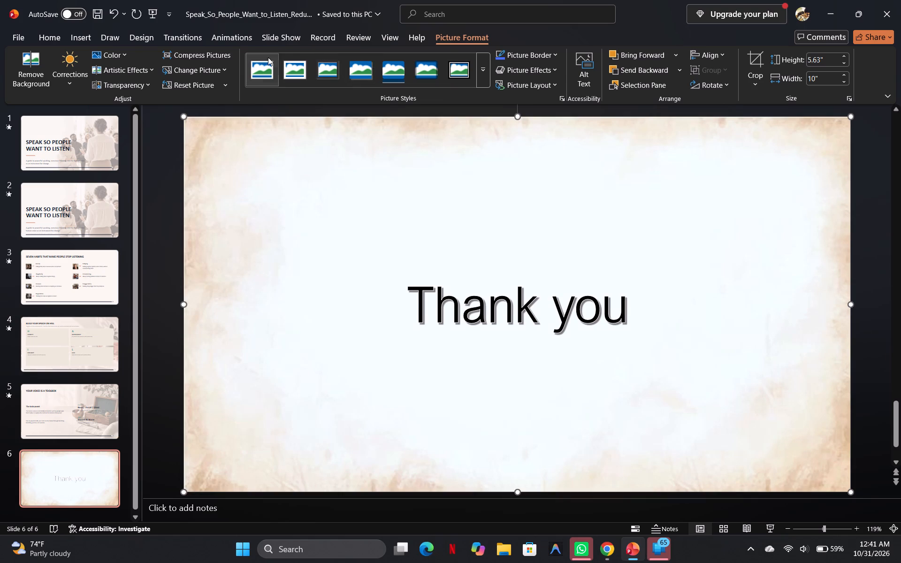
Apply the picture style with a grey metallic frame to the slide 6 background picture.
{"action": "left_click", "coordinate": [326, 76]}
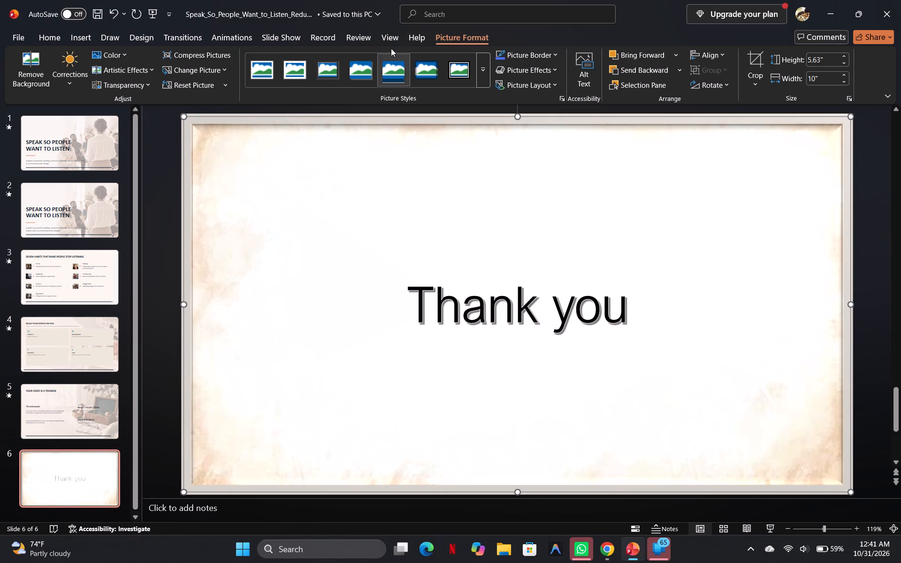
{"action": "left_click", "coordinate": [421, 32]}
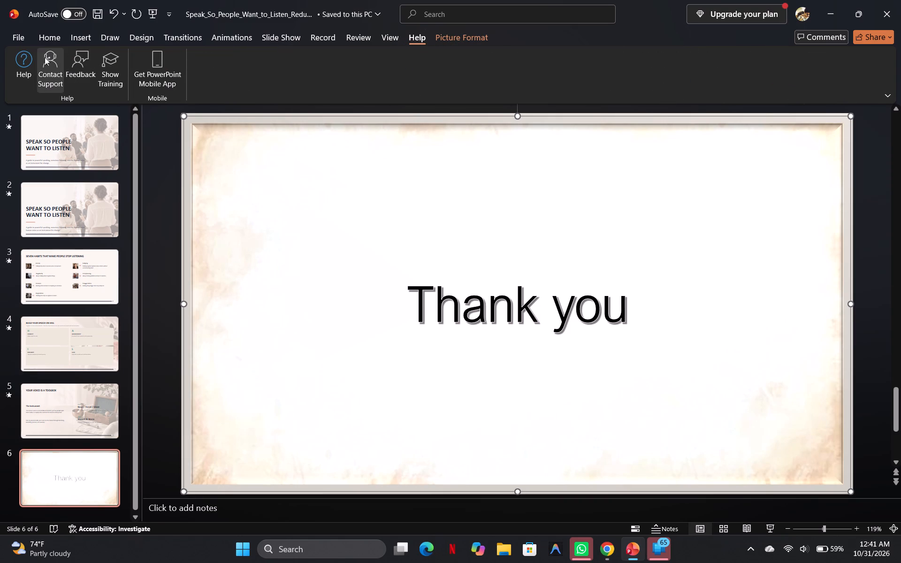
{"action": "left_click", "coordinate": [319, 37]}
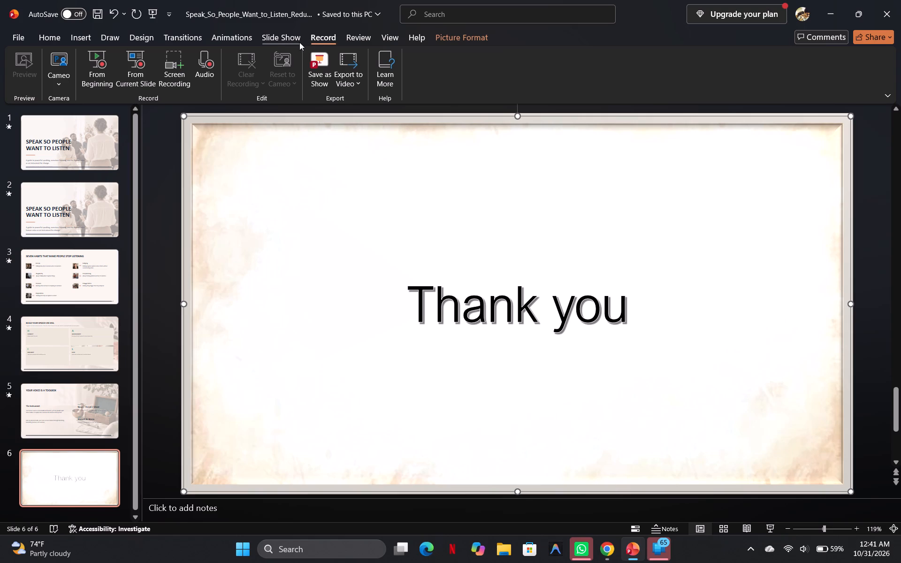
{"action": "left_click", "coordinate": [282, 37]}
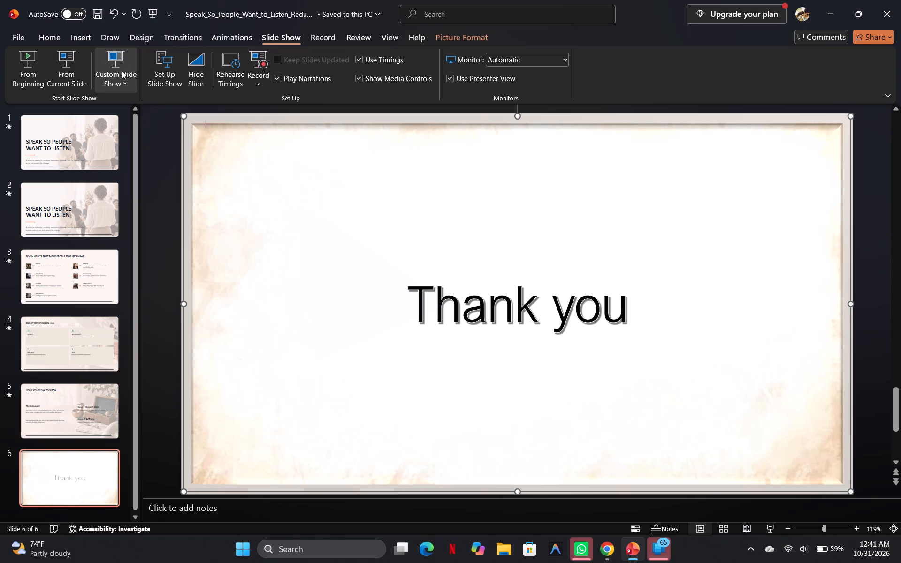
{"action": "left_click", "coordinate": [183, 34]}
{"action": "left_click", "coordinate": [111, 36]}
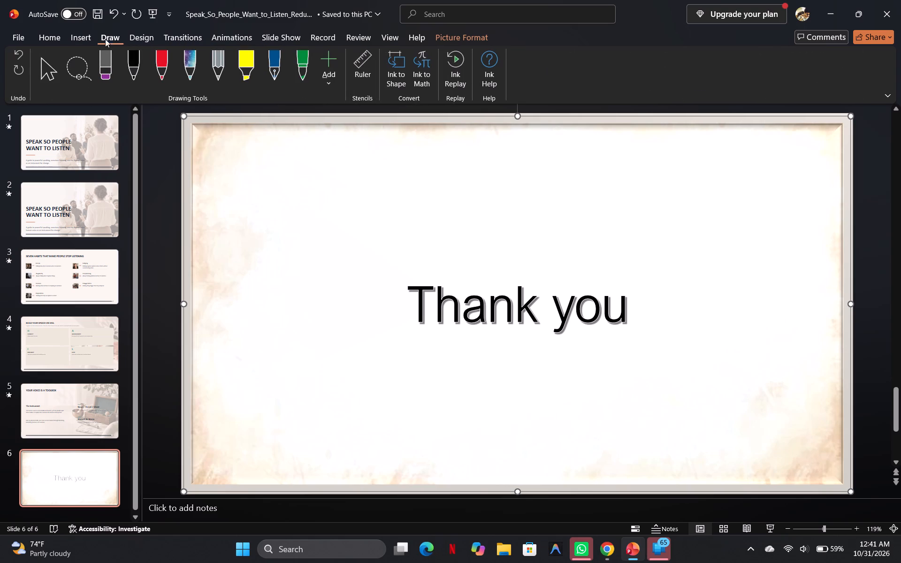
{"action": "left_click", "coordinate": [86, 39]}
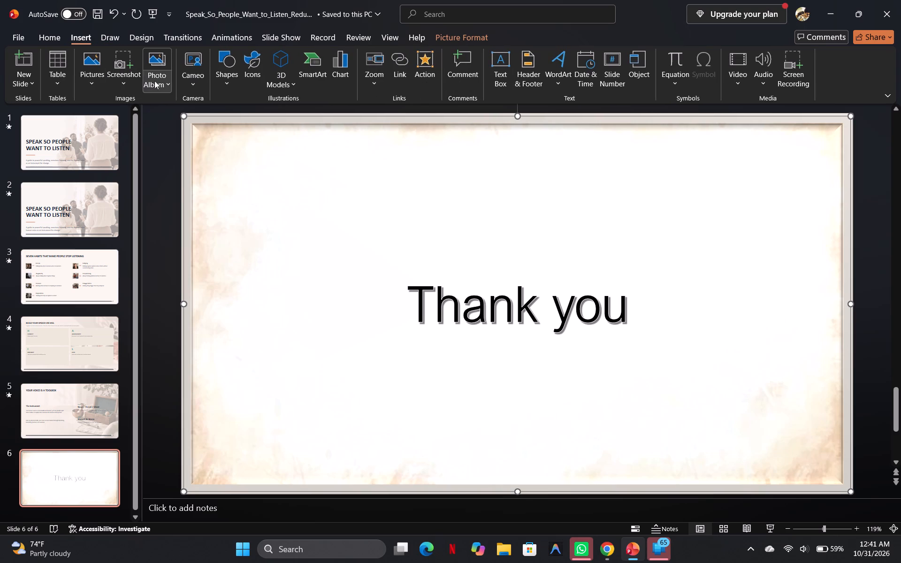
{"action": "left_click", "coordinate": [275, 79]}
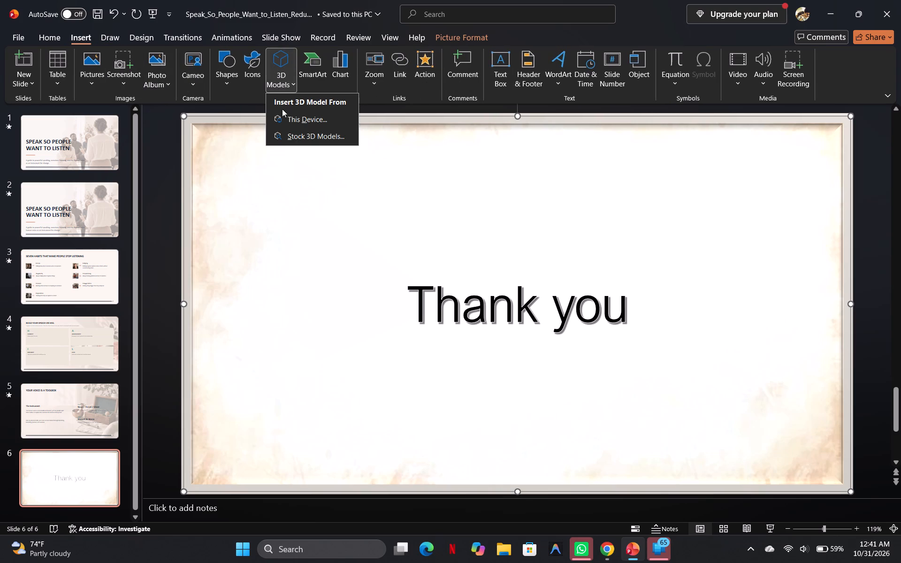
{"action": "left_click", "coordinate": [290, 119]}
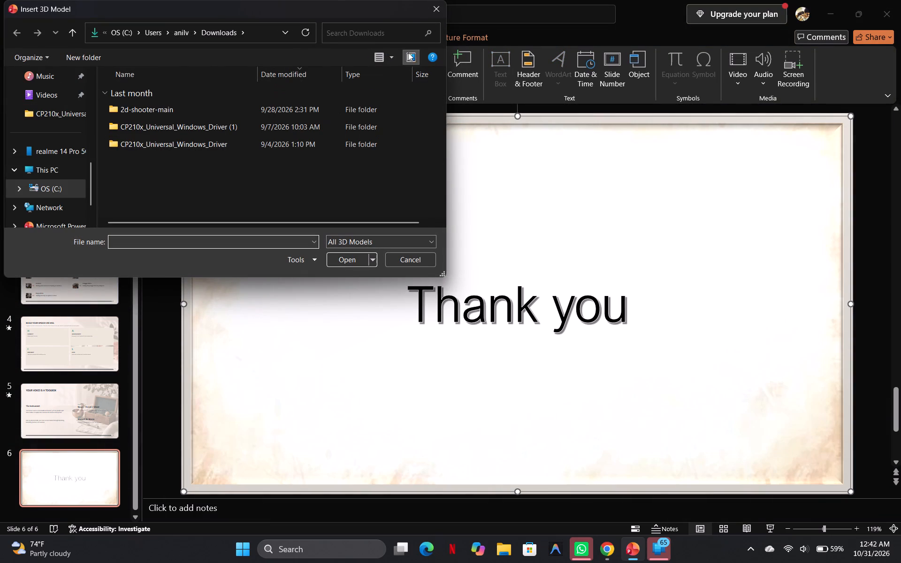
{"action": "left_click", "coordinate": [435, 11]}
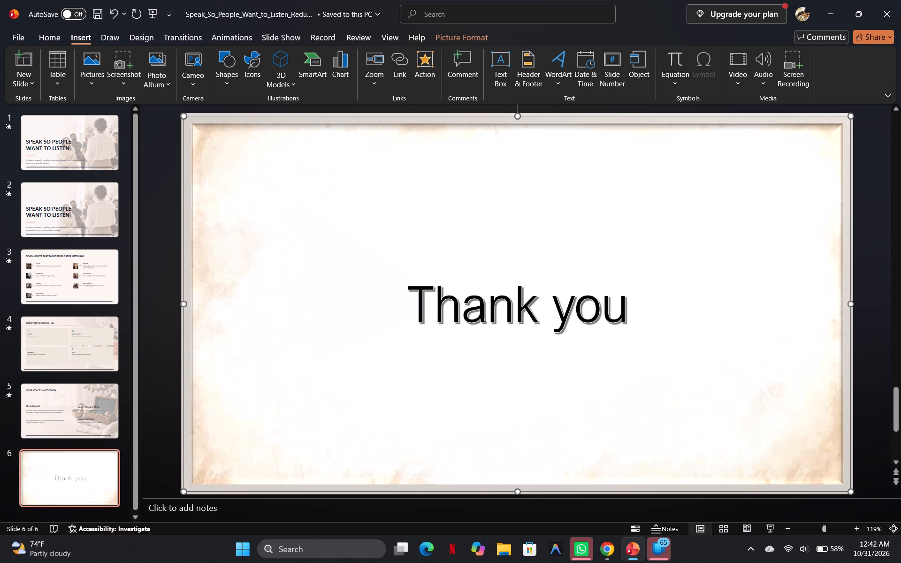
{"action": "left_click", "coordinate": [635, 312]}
Delete all of the "Thank you" text from the WordArt on slide 6.
{"action": "left_click", "coordinate": [608, 307]}
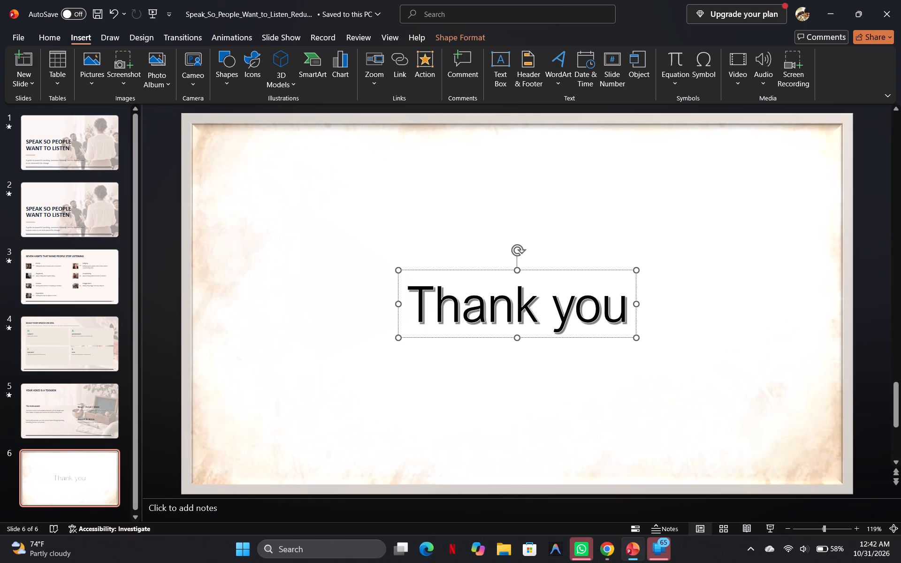
{"action": "key", "text": "BackSpace"}
{"action": "key", "text": "BackSpace"}
{"action": "key", "text": "BackSpace"}
{"action": "key", "text": "BackSpace"}
{"action": "key", "text": "BackSpace"}
{"action": "key", "text": "BackSpace"}
{"action": "key", "text": "BackSpace"}
{"action": "key", "text": "BackSpace"}
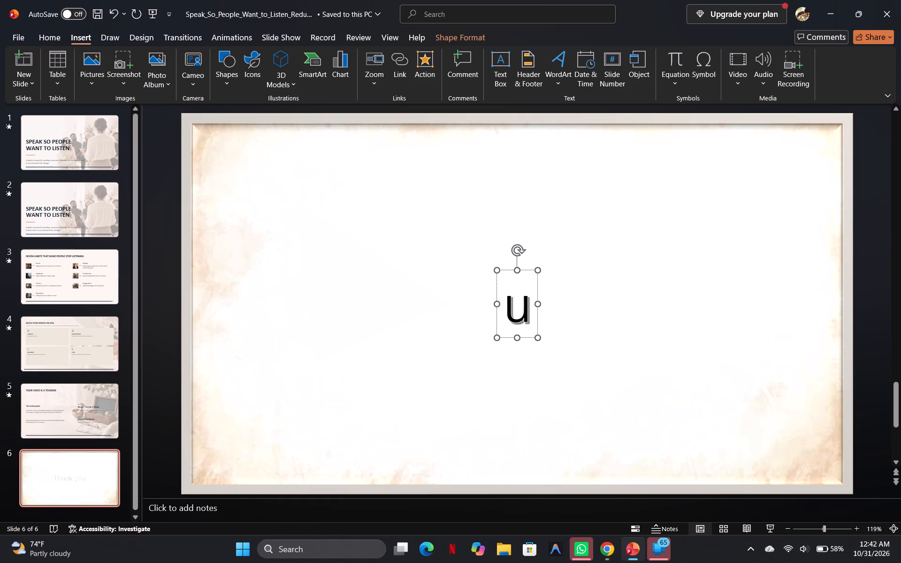
{"action": "key", "text": "Right"}
{"action": "key", "text": "BackSpace"}
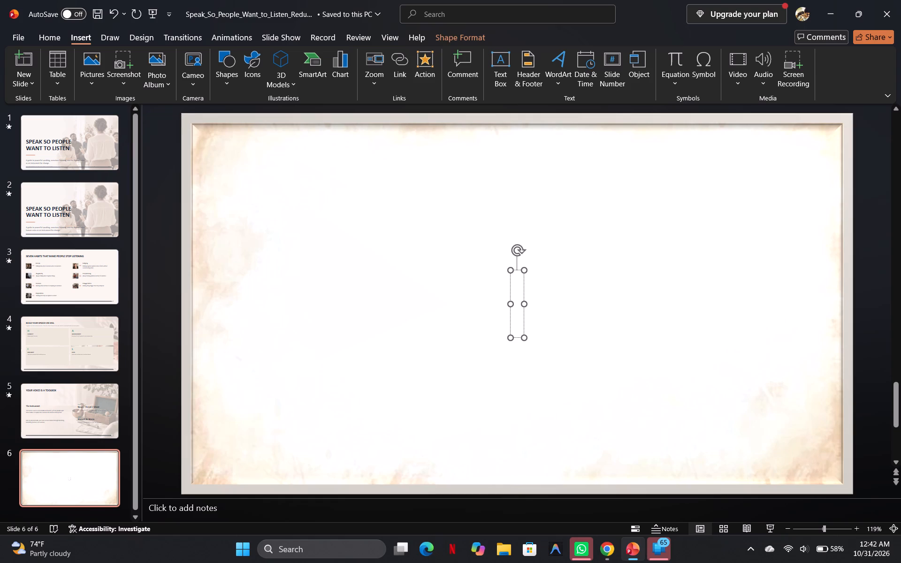
Switch to Chrome, close the Pinterest page and search Google for "thank you ppt template", looking over the results.
{"action": "left_click", "coordinate": [606, 546]}
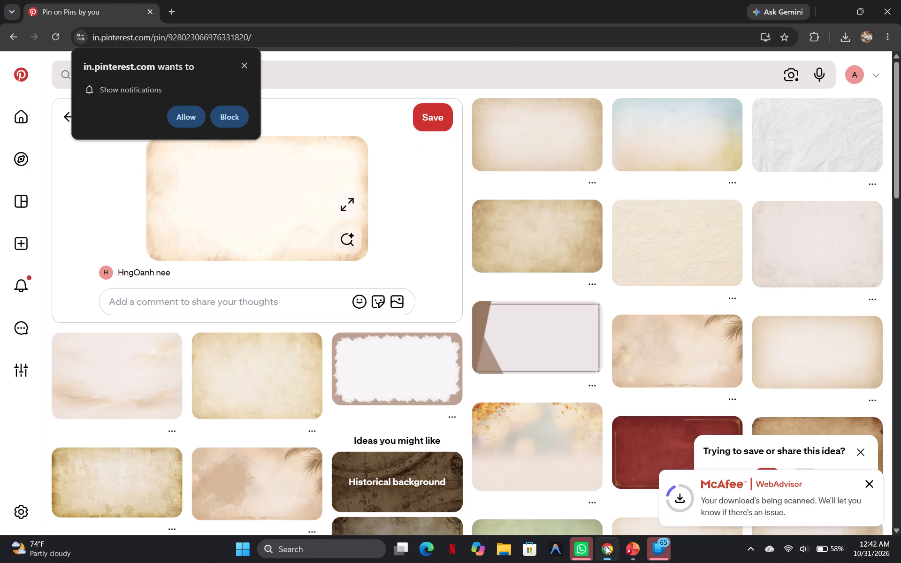
{"action": "left_click", "coordinate": [152, 8]}
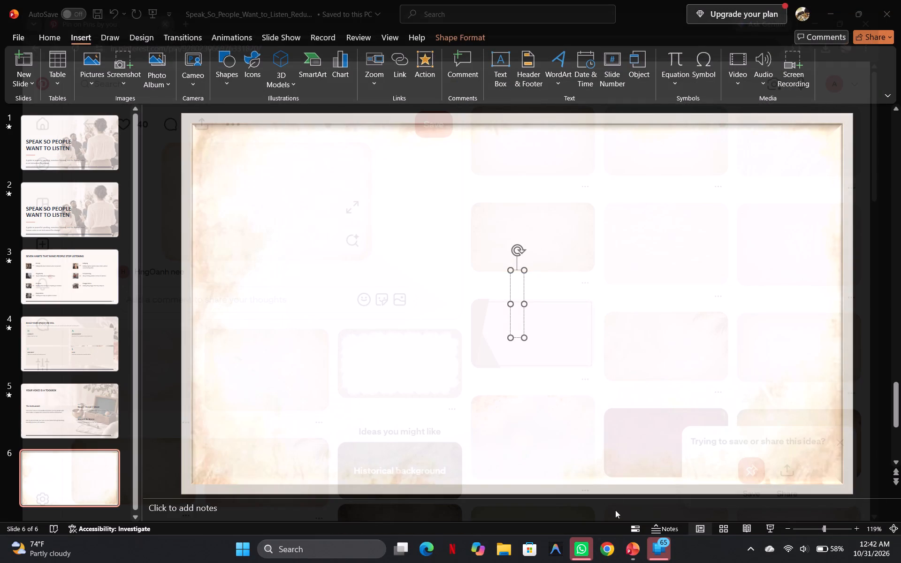
{"action": "left_click", "coordinate": [610, 544]}
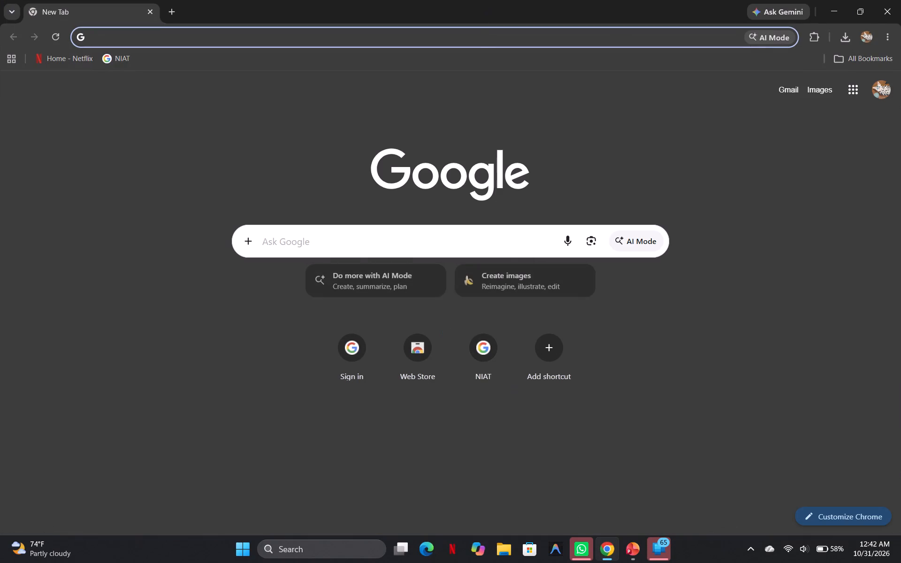
{"action": "left_click", "coordinate": [483, 42]}
{"action": "key", "text": "shift+t"}
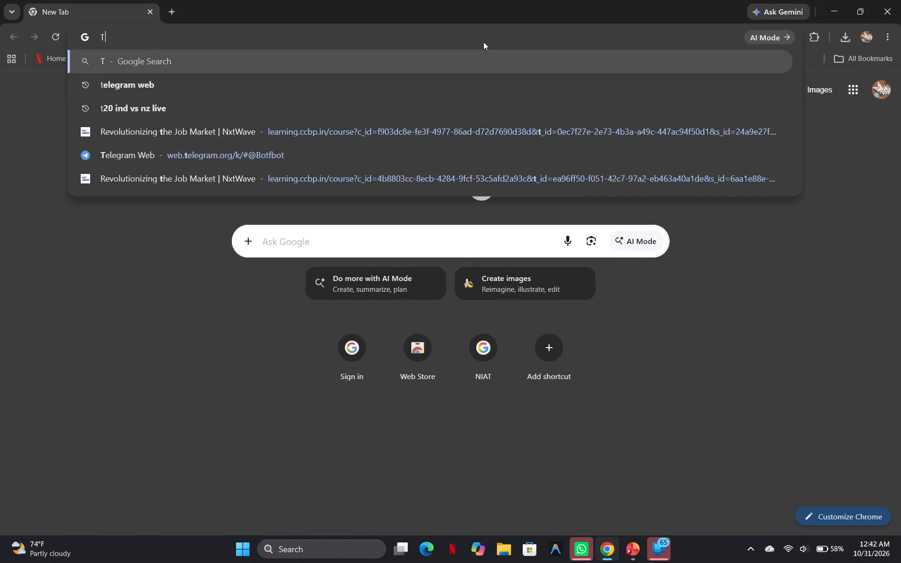
{"action": "type", "text": "hanku"}
{"action": "key", "text": "space"}
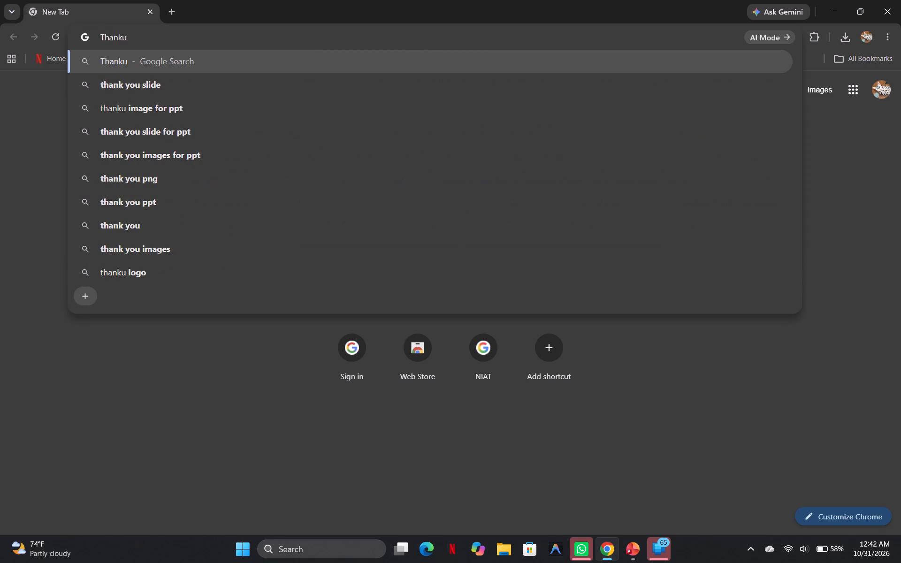
{"action": "key", "text": "BackSpace"}
{"action": "key", "text": "BackSpace"}
{"action": "key", "text": "space"}
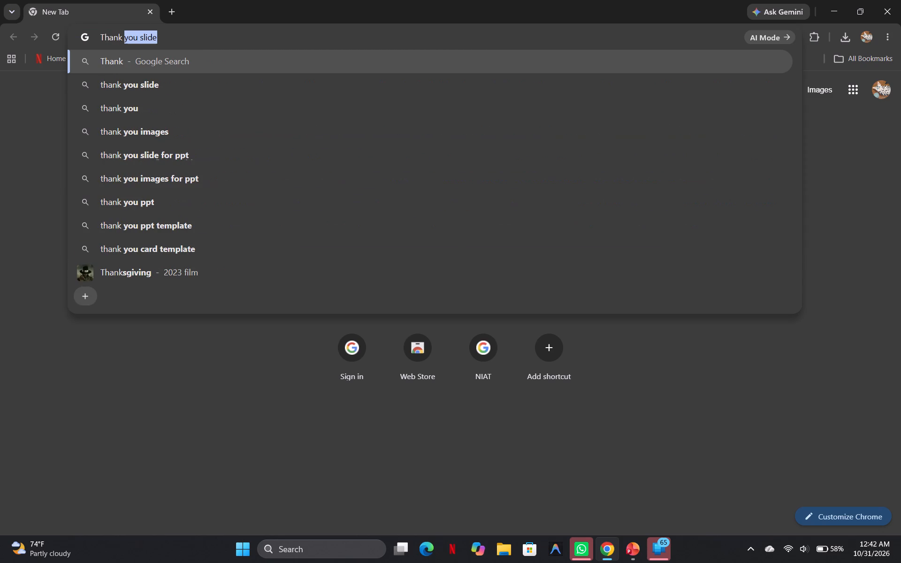
{"action": "type", "text": "you"}
{"action": "key", "text": "space"}
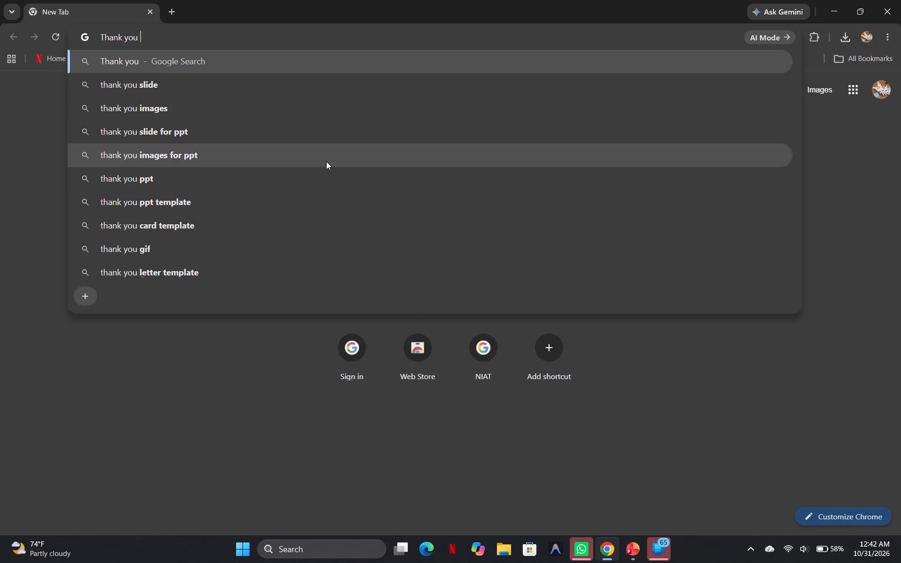
{"action": "left_click", "coordinate": [304, 193]}
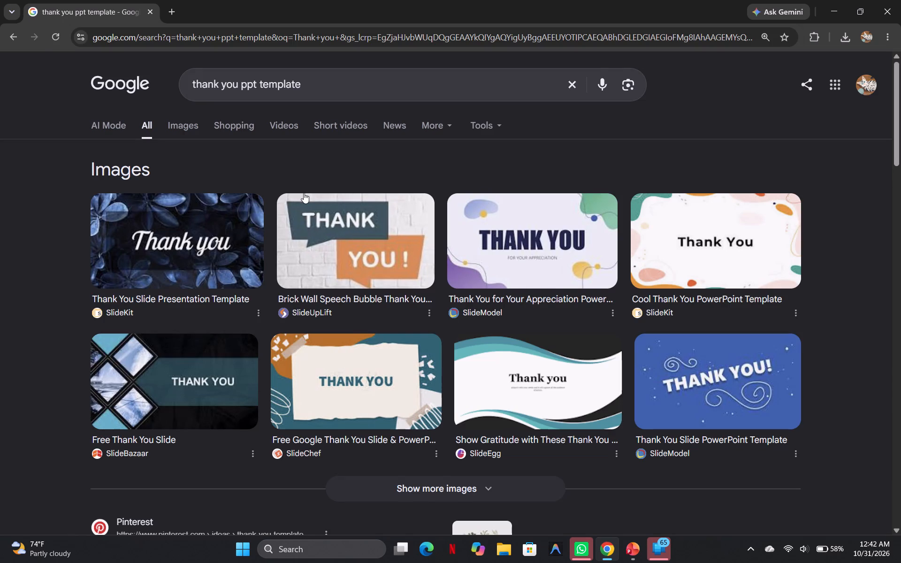
{"action": "scroll", "coordinate": [304, 193], "scroll_direction": "down", "scroll_amount": 5}
{"action": "scroll", "coordinate": [304, 193], "scroll_direction": "up", "scroll_amount": 1}
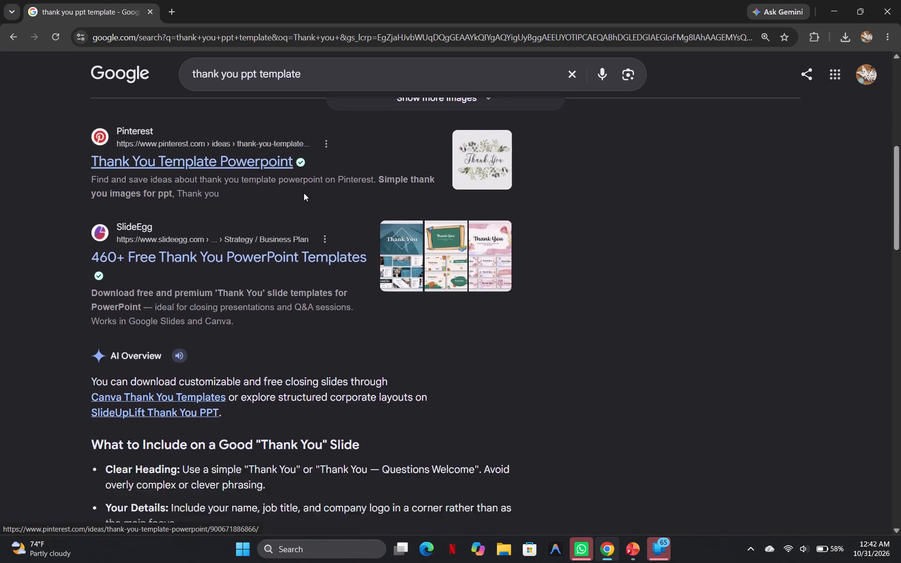
{"action": "scroll", "coordinate": [304, 193], "scroll_direction": "up", "scroll_amount": 1}
Refine the Google search to "thank you ppt template png".
{"action": "left_click", "coordinate": [309, 86]}
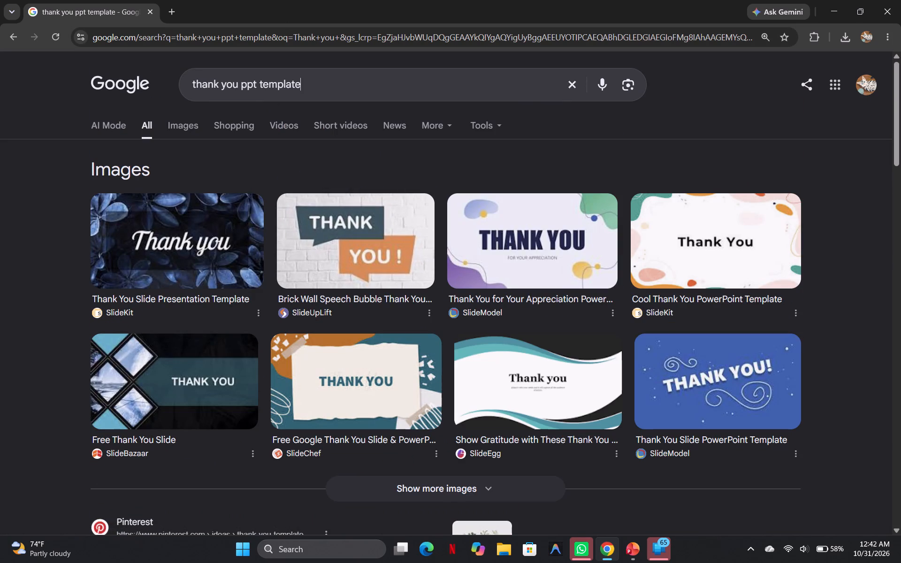
{"action": "key", "text": "space"}
{"action": "type", "text": "png"}
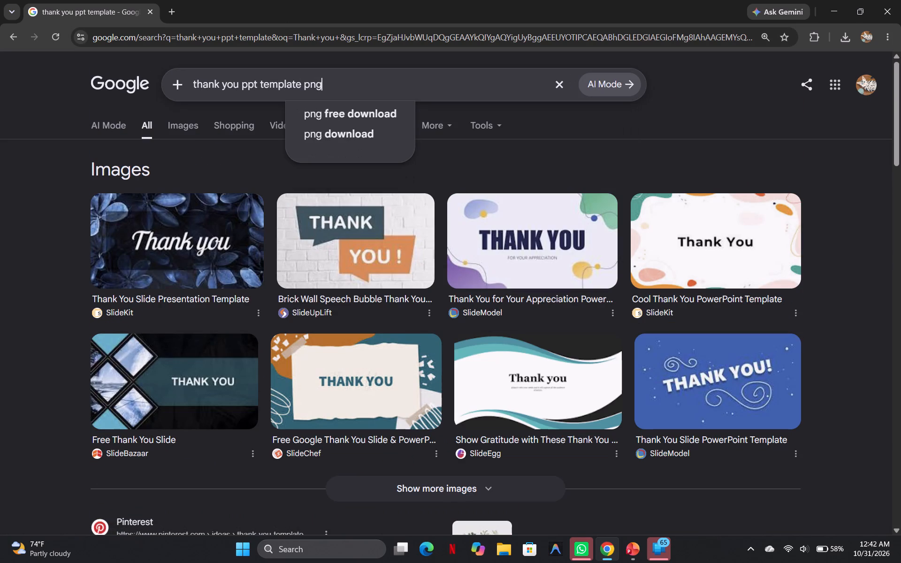
{"action": "key", "text": "Return"}
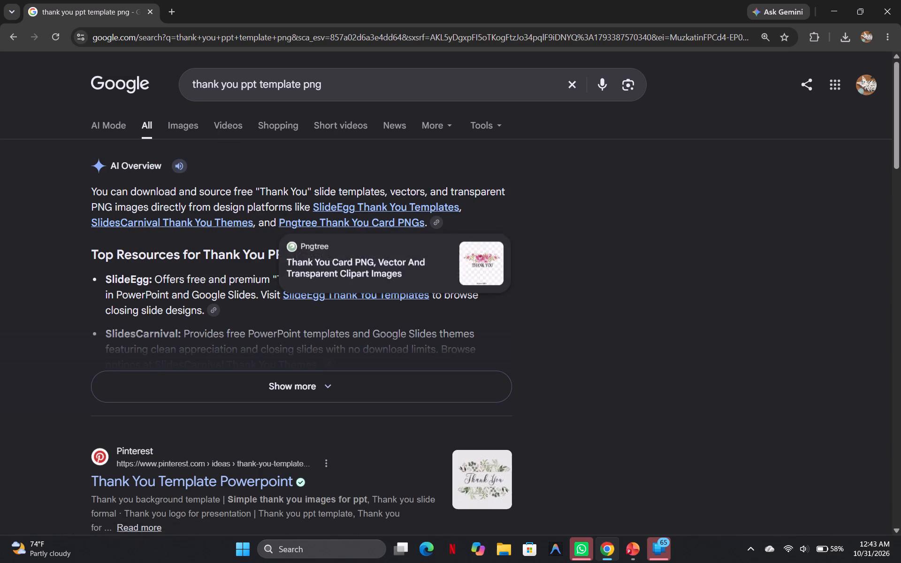
Open the SlideEgg Thank You Templates result, browse its thank-you slide designs, and close the page.
{"action": "left_click", "coordinate": [321, 211]}
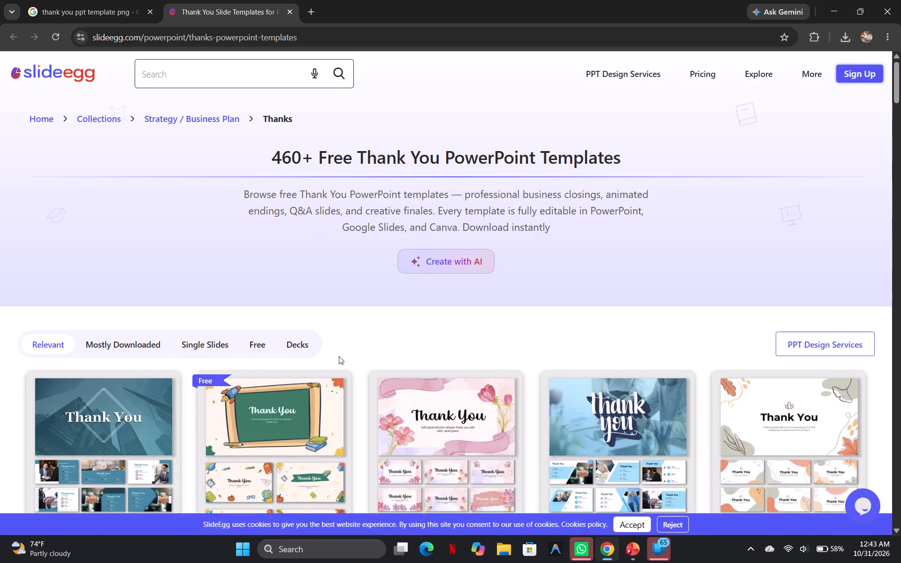
{"action": "scroll", "coordinate": [339, 356], "scroll_direction": "down", "scroll_amount": 7}
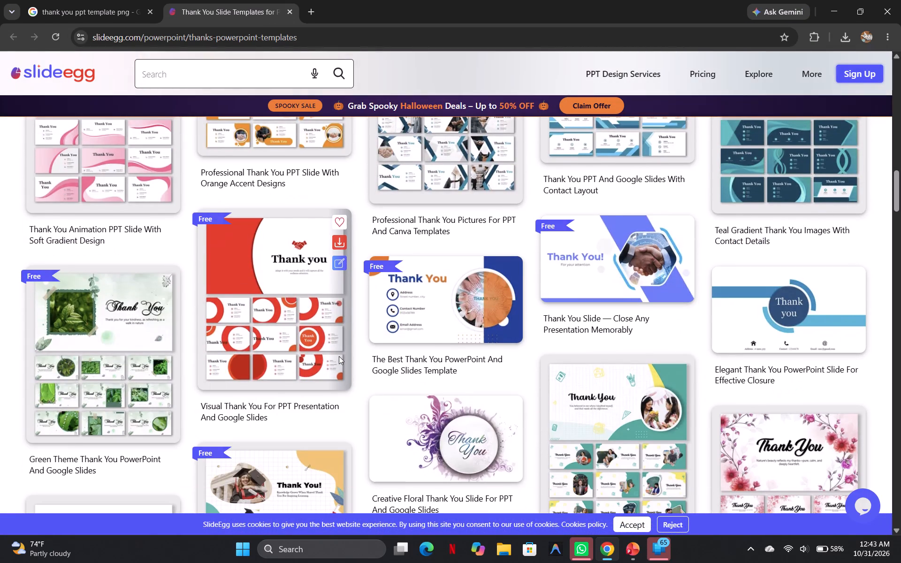
{"action": "scroll", "coordinate": [339, 356], "scroll_direction": "down", "scroll_amount": 4}
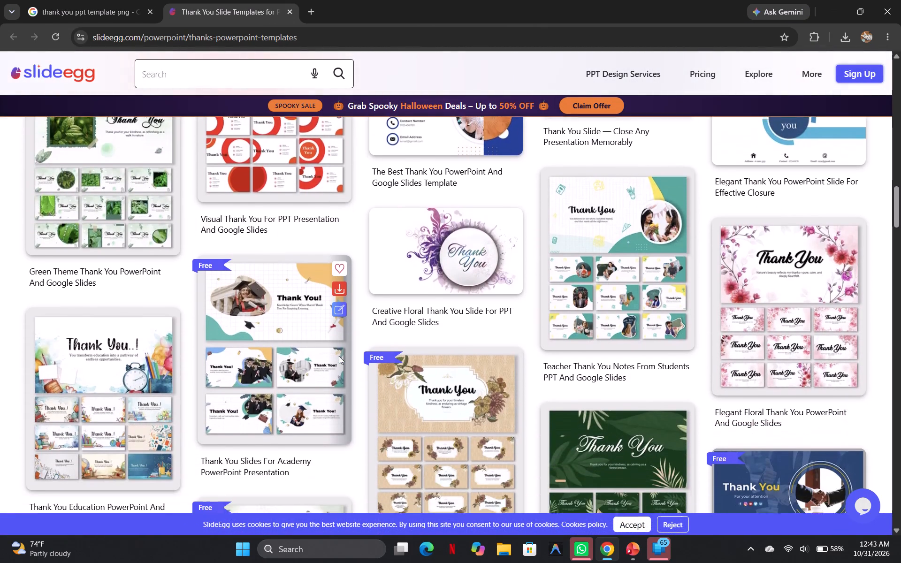
{"action": "scroll", "coordinate": [339, 356], "scroll_direction": "down", "scroll_amount": 9}
{"action": "scroll", "coordinate": [339, 356], "scroll_direction": "up", "scroll_amount": 2}
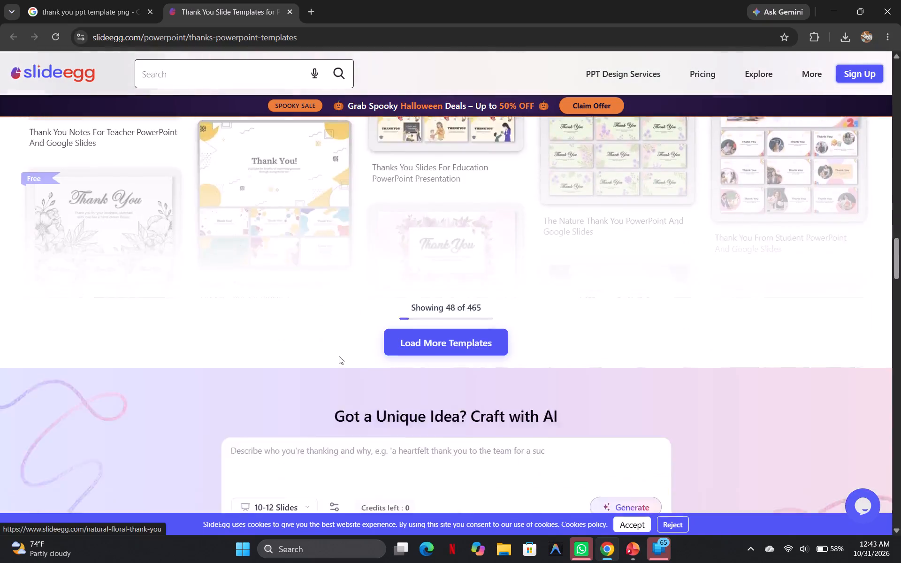
{"action": "scroll", "coordinate": [339, 356], "scroll_direction": "up", "scroll_amount": 5}
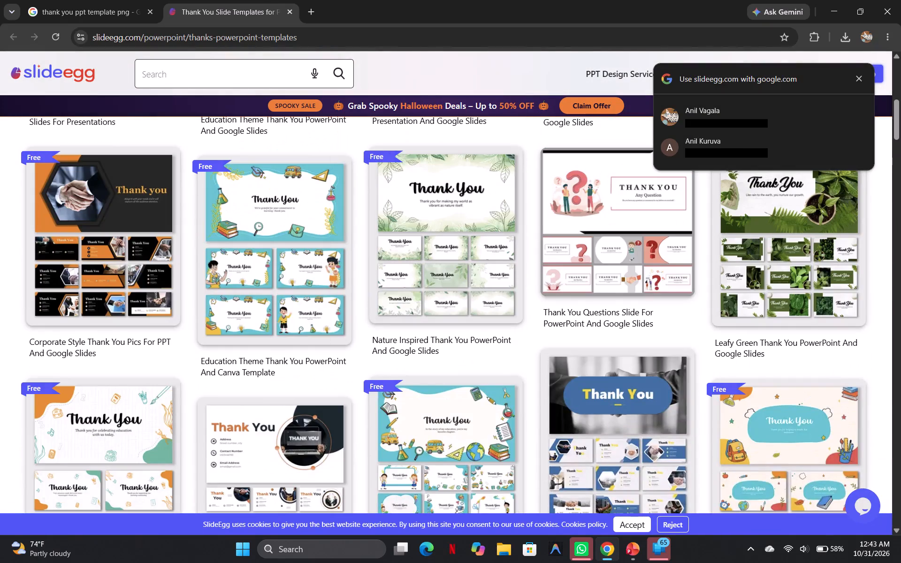
{"action": "left_click", "coordinate": [290, 6]}
{"action": "left_click", "coordinate": [288, 12]}
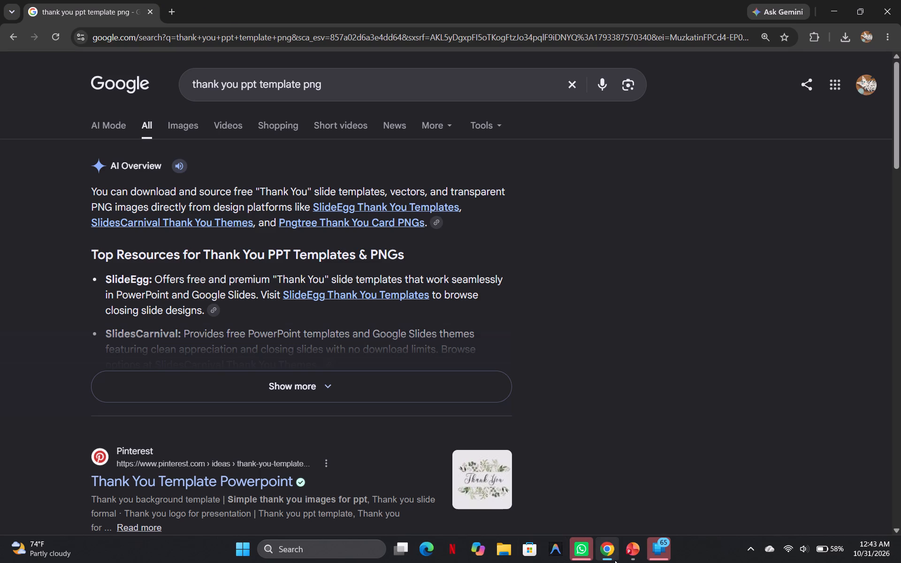
Return to PowerPoint and insert a new WordArt on slide 6 in the black-filled style with a hard shadow.
{"action": "left_click", "coordinate": [626, 551]}
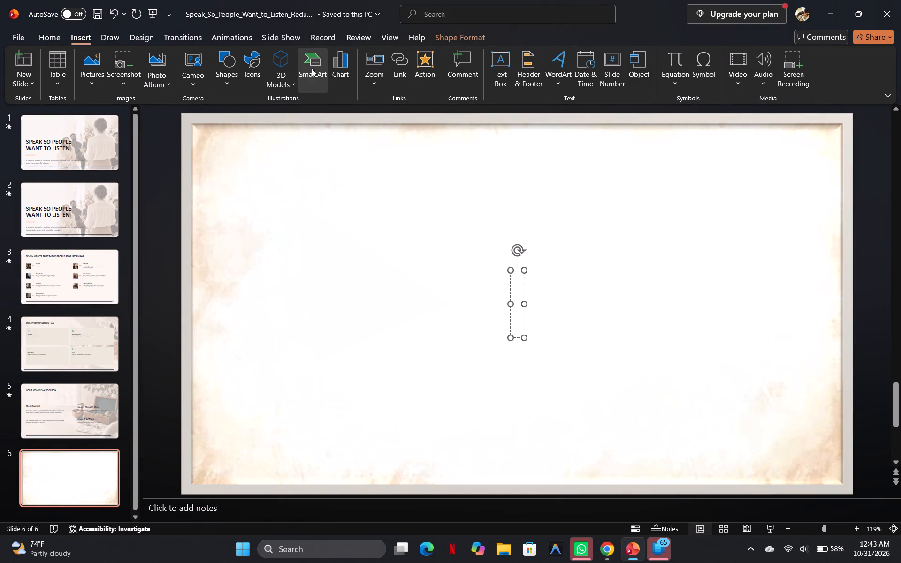
{"action": "left_click", "coordinate": [319, 68]}
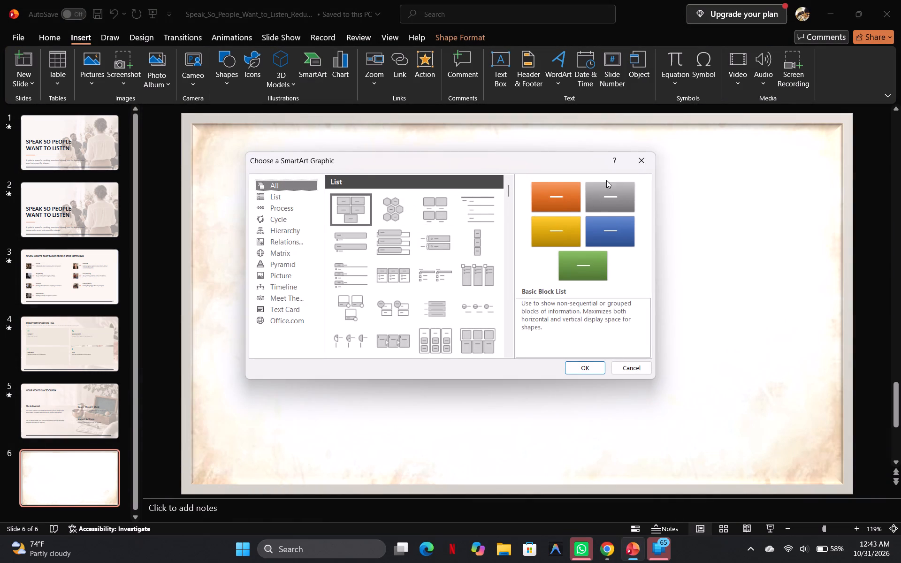
{"action": "double_click", "coordinate": [640, 164]}
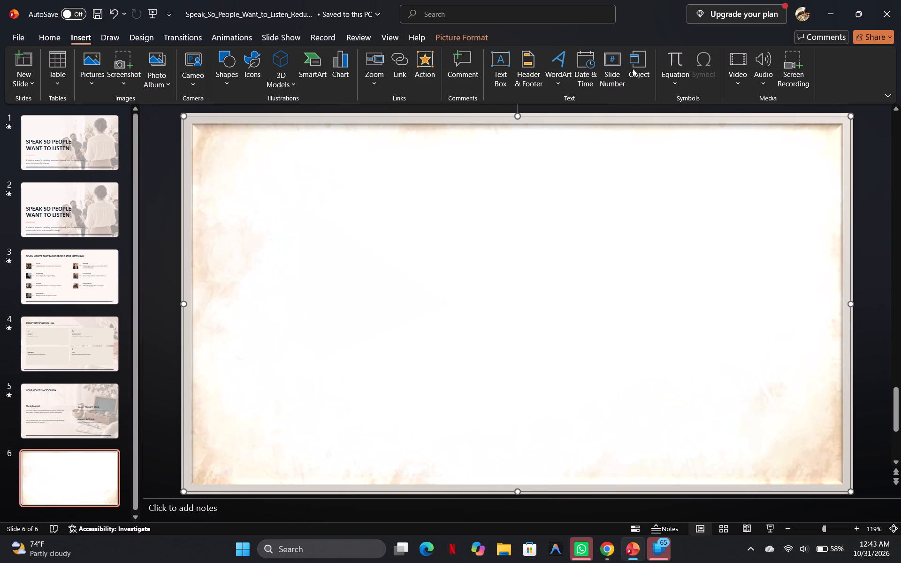
{"action": "left_click", "coordinate": [566, 60]}
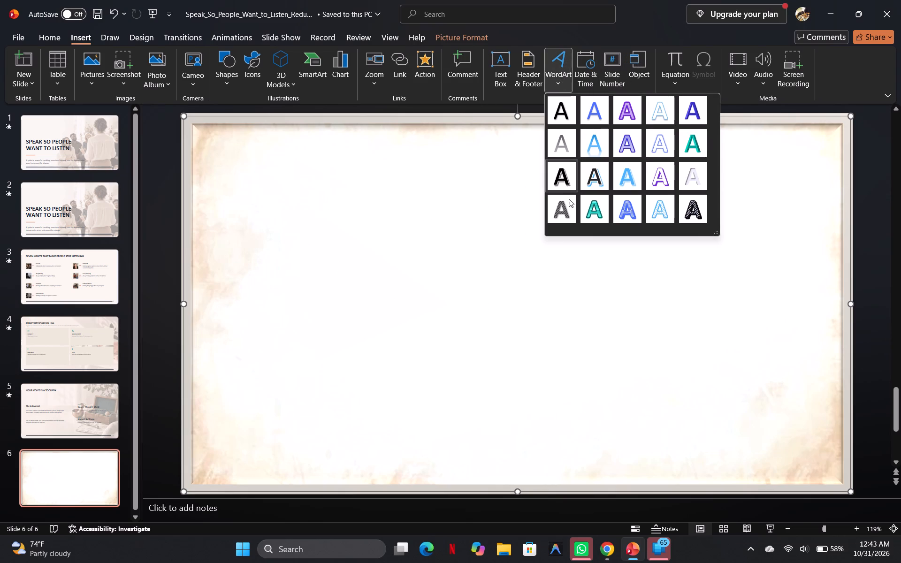
{"action": "left_click", "coordinate": [557, 176]}
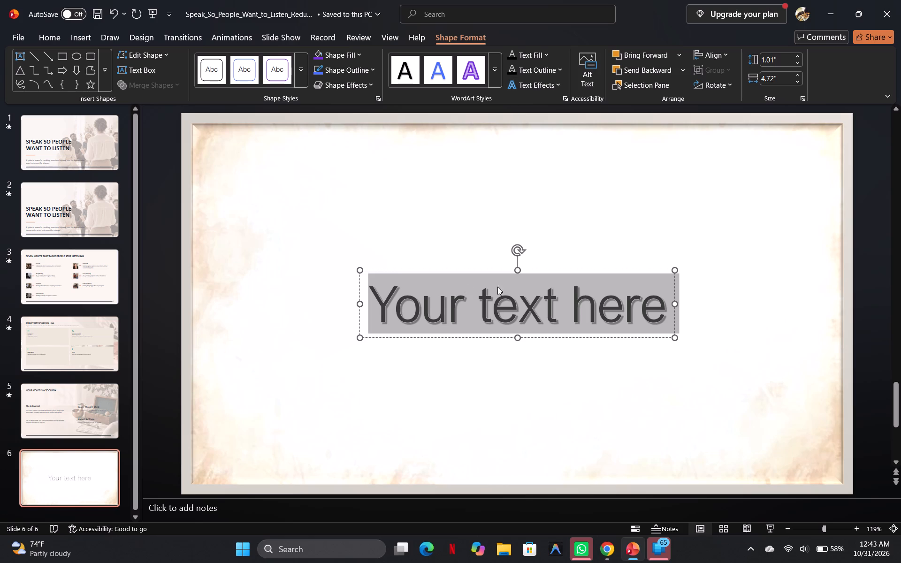
Clear the placeholder text "Your text here" from the new WordArt.
{"action": "left_click", "coordinate": [556, 299]}
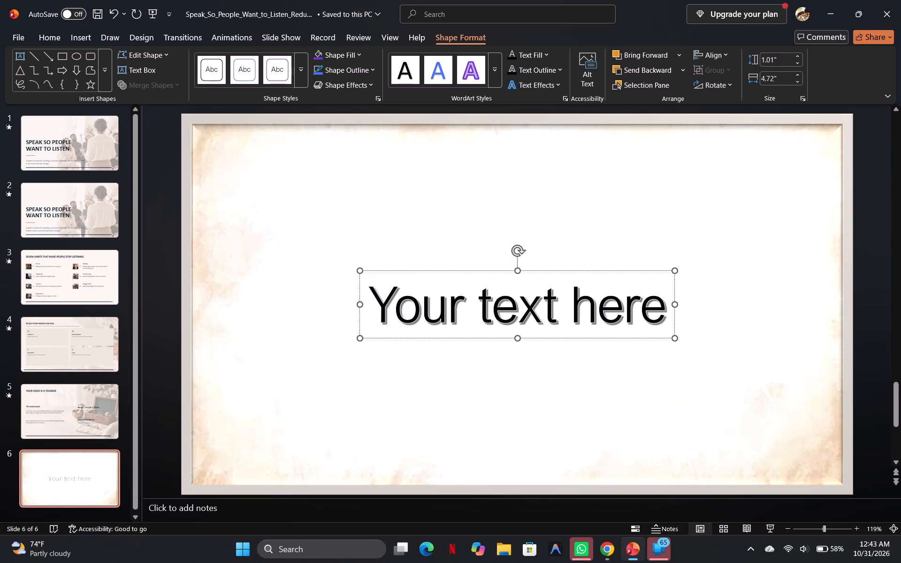
{"action": "left_click", "coordinate": [669, 304]}
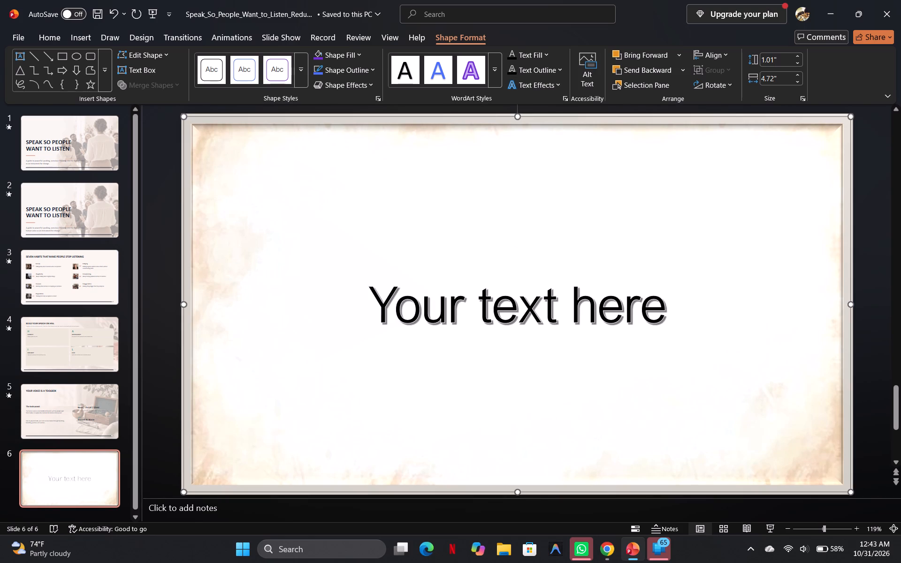
{"action": "left_click", "coordinate": [651, 310]}
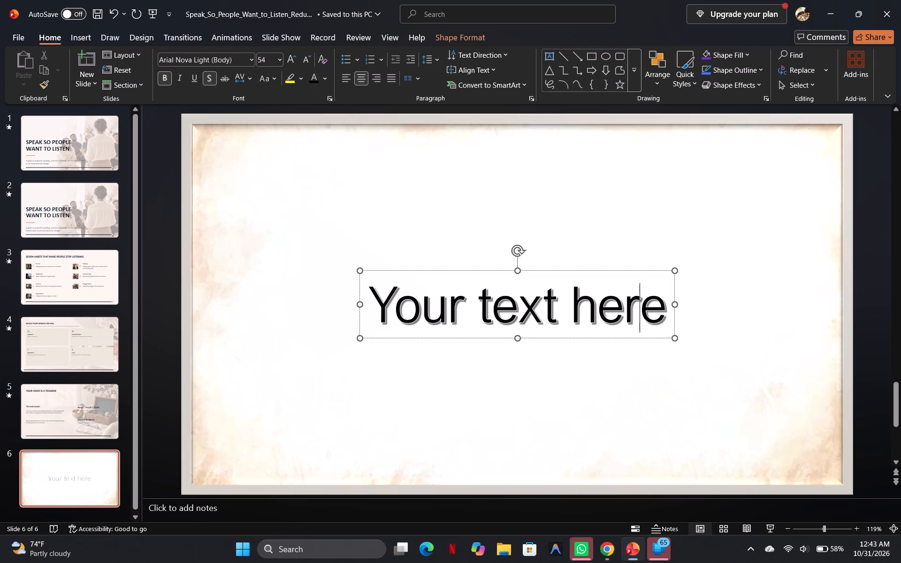
{"action": "key", "text": "BackSpace"}
{"action": "key", "text": "BackSpace"}
{"action": "key", "text": "BackSpace"}
{"action": "key", "text": "BackSpace"}
{"action": "key", "text": "BackSpace"}
{"action": "key", "text": "BackSpace"}
{"action": "key", "text": "BackSpace"}
{"action": "key", "text": "BackSpace"}
{"action": "key", "text": "BackSpace"}
{"action": "key", "text": "BackSpace"}
{"action": "key", "text": "BackSpace"}
{"action": "key", "text": "BackSpace"}
{"action": "key", "text": "BackSpace"}
{"action": "key", "text": "BackSpace"}
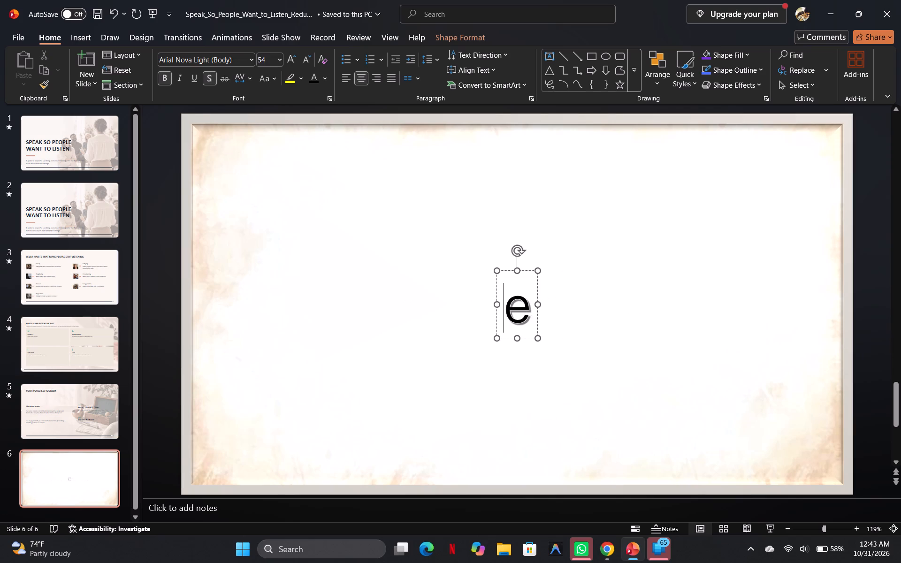
{"action": "key", "text": "Right"}
{"action": "key", "text": "BackSpace"}
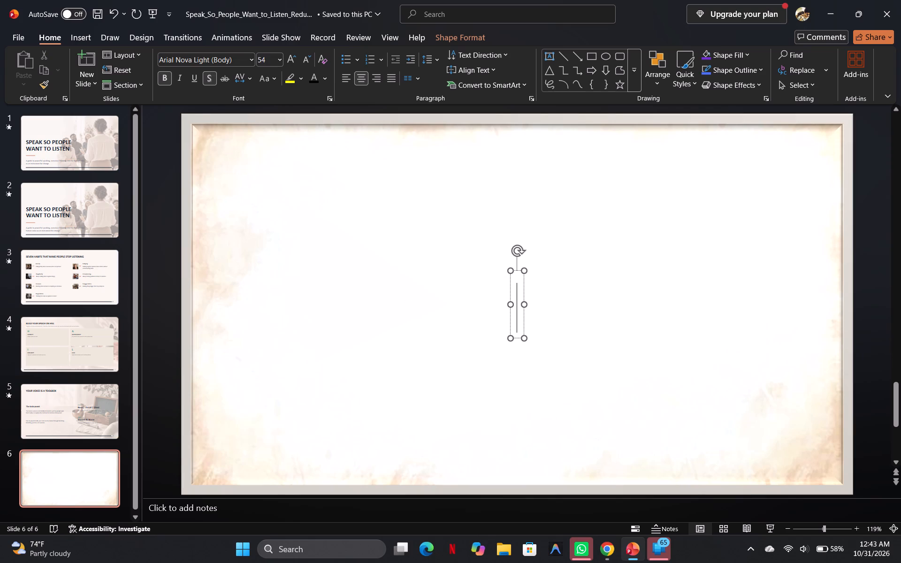
Turn off bold and enter "Thank You" as the text of the new WordArt on slide 6.
{"action": "key", "text": "ctrl+b"}
{"action": "key", "text": "shift+t"}
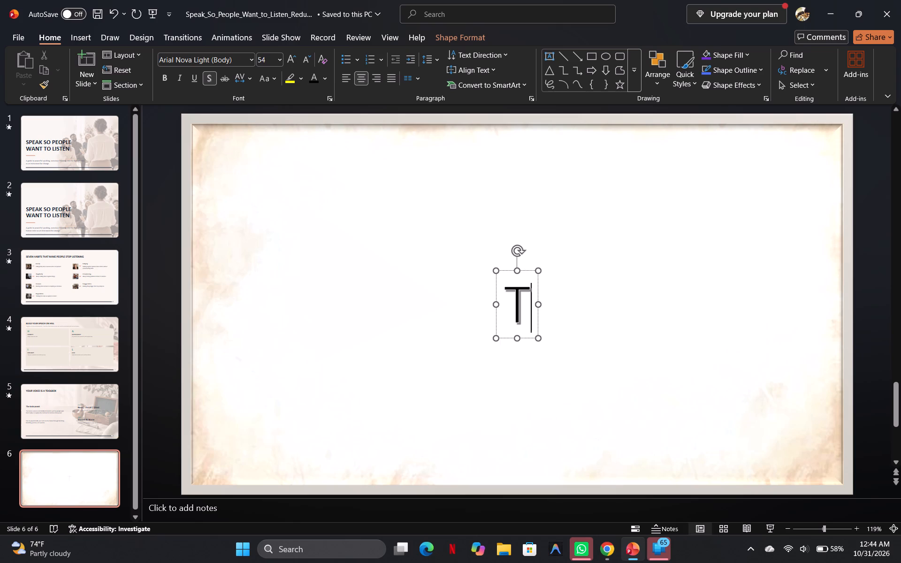
{"action": "key", "text": "h"}
{"action": "type", "text": "an"}
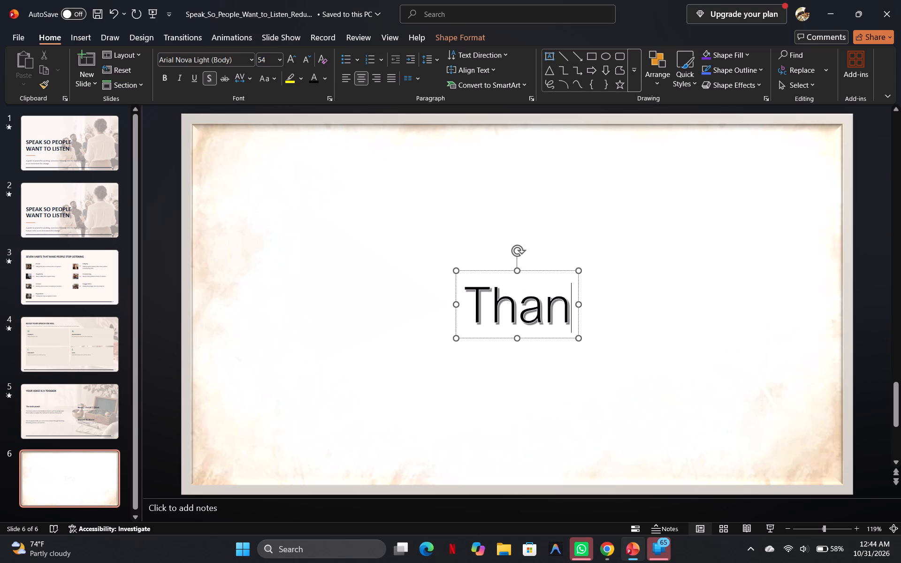
{"action": "type", "text": "k"}
{"action": "key", "text": "space"}
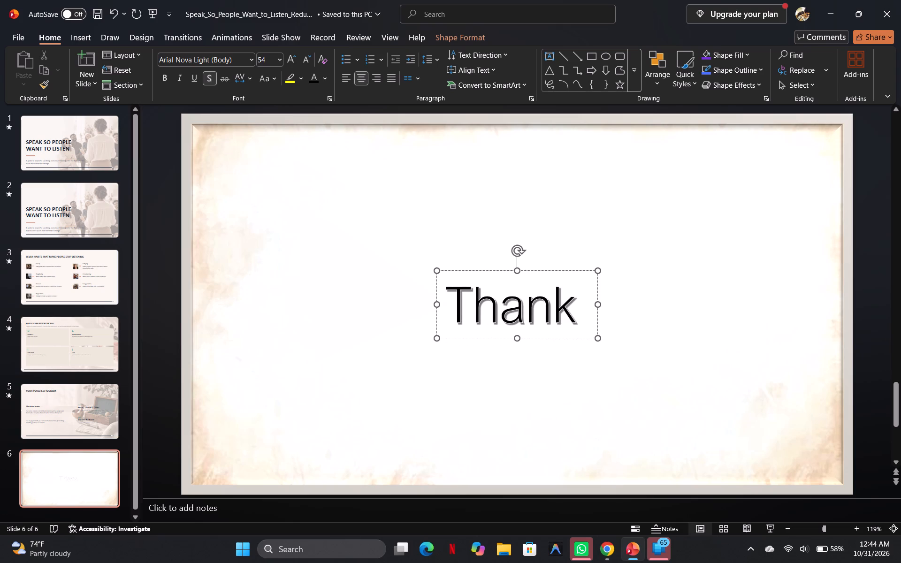
{"action": "type", "text": "You"}
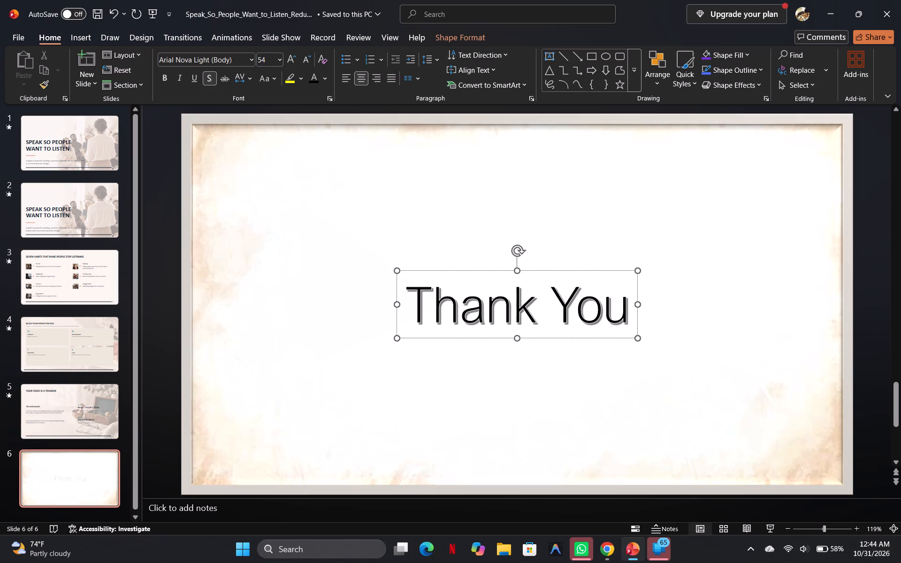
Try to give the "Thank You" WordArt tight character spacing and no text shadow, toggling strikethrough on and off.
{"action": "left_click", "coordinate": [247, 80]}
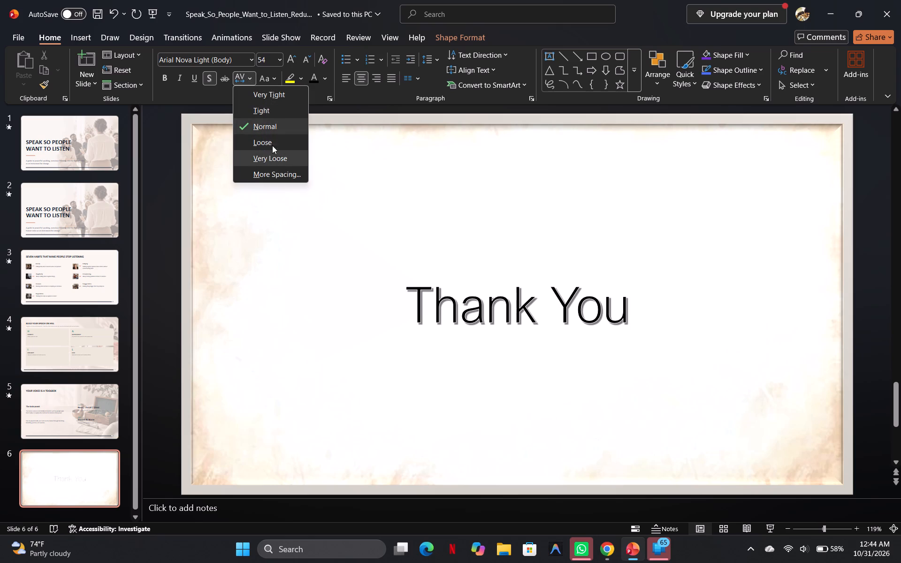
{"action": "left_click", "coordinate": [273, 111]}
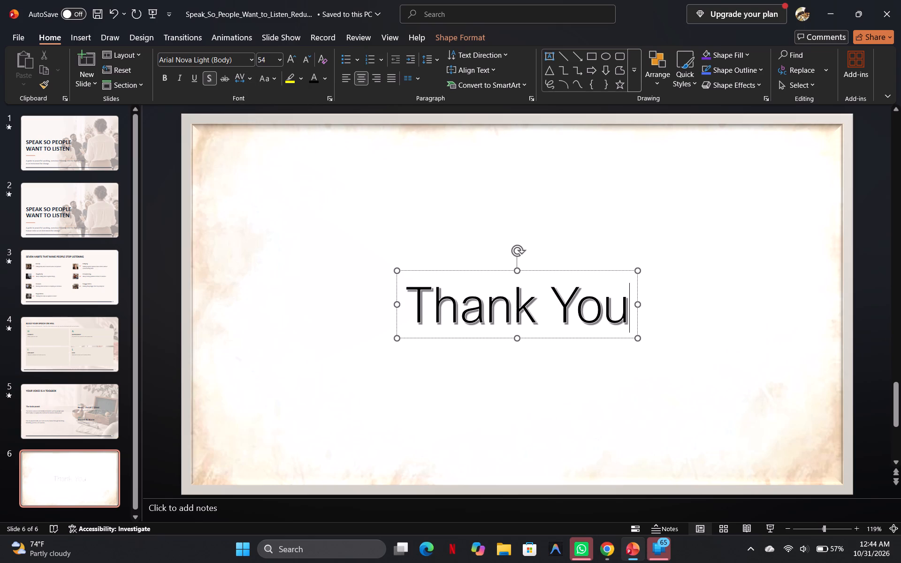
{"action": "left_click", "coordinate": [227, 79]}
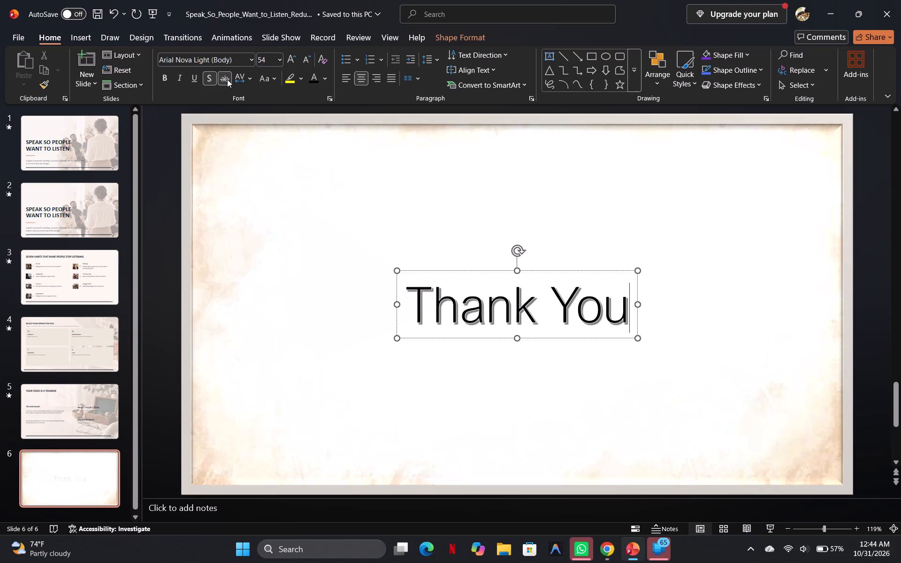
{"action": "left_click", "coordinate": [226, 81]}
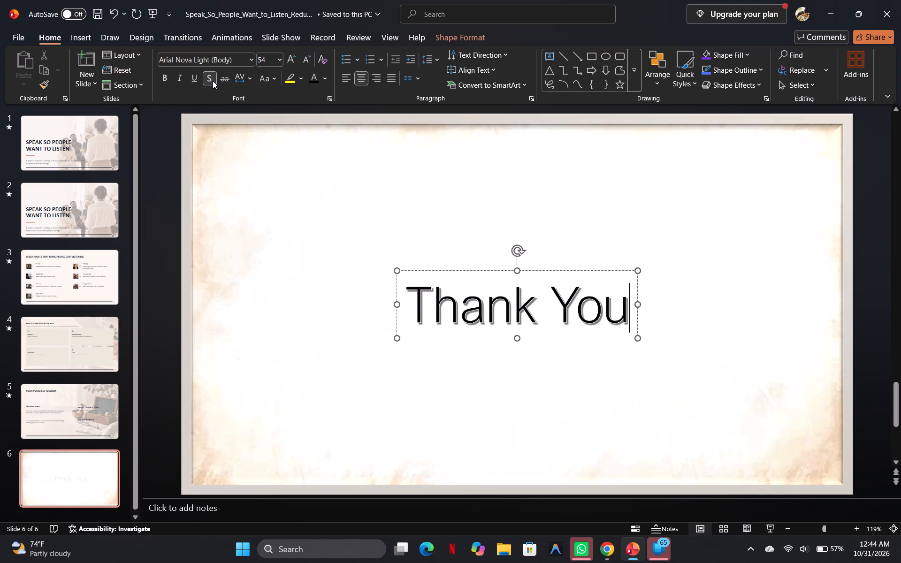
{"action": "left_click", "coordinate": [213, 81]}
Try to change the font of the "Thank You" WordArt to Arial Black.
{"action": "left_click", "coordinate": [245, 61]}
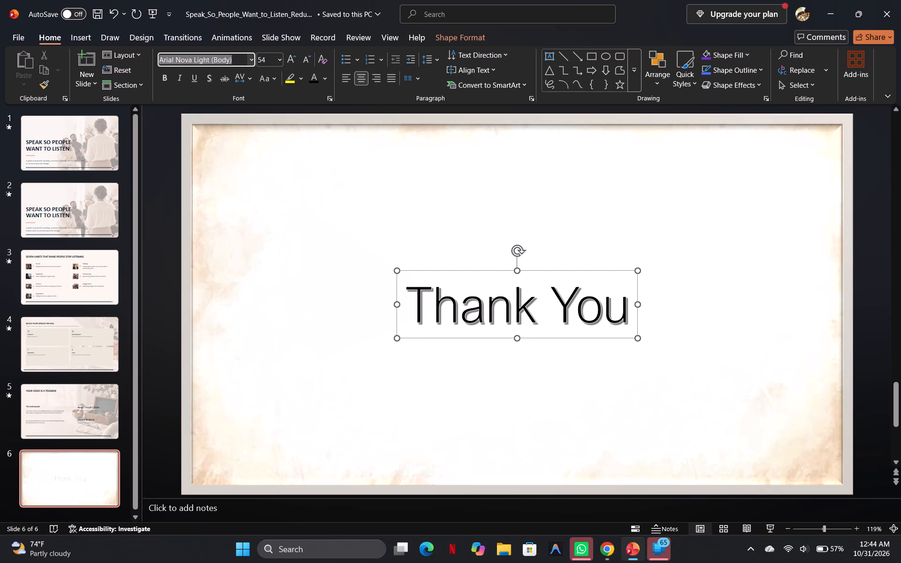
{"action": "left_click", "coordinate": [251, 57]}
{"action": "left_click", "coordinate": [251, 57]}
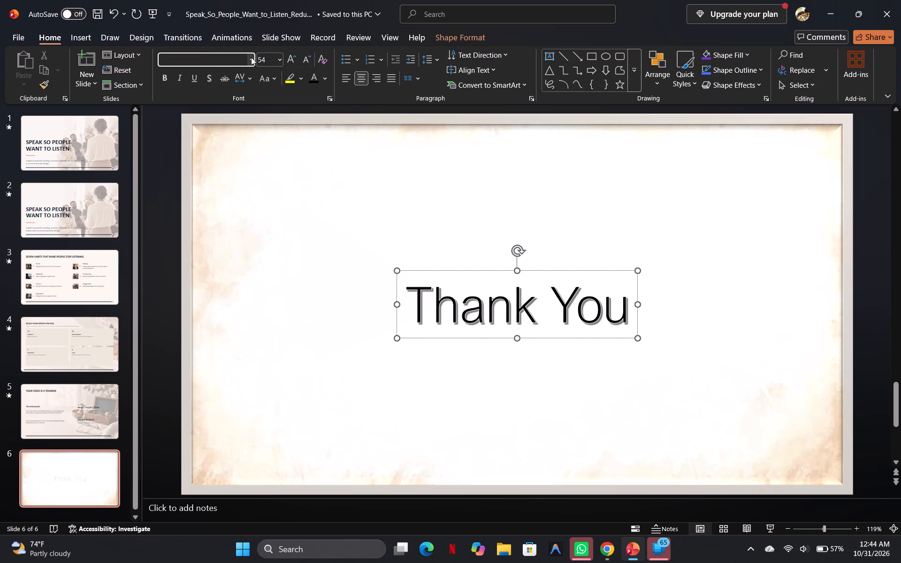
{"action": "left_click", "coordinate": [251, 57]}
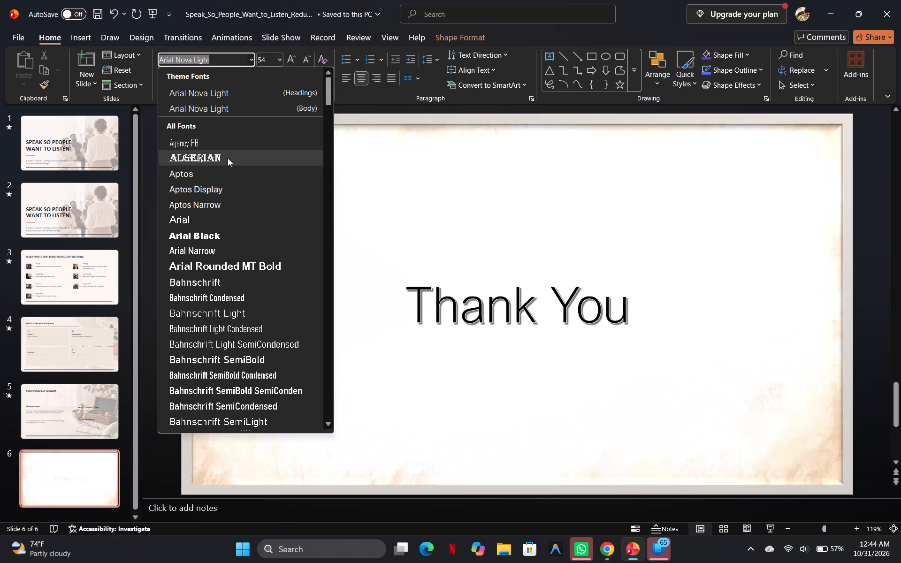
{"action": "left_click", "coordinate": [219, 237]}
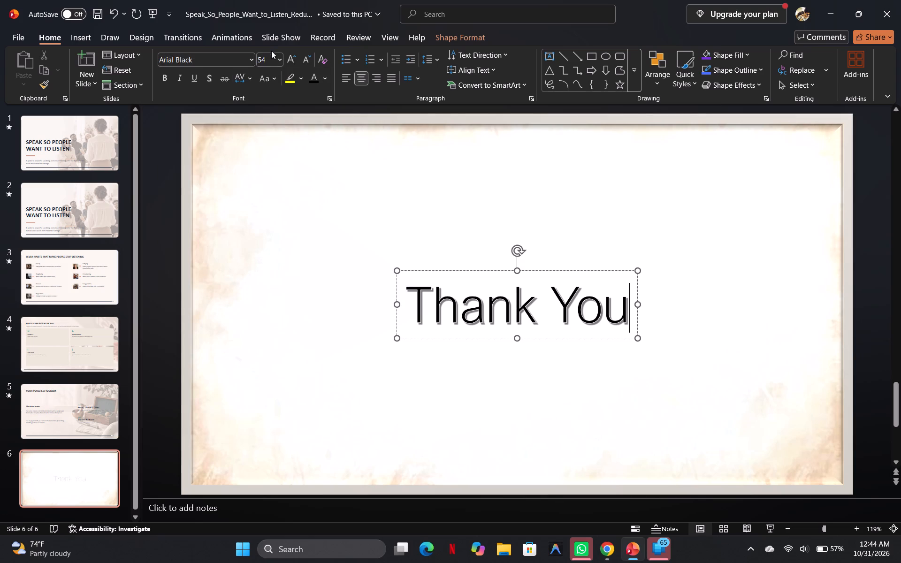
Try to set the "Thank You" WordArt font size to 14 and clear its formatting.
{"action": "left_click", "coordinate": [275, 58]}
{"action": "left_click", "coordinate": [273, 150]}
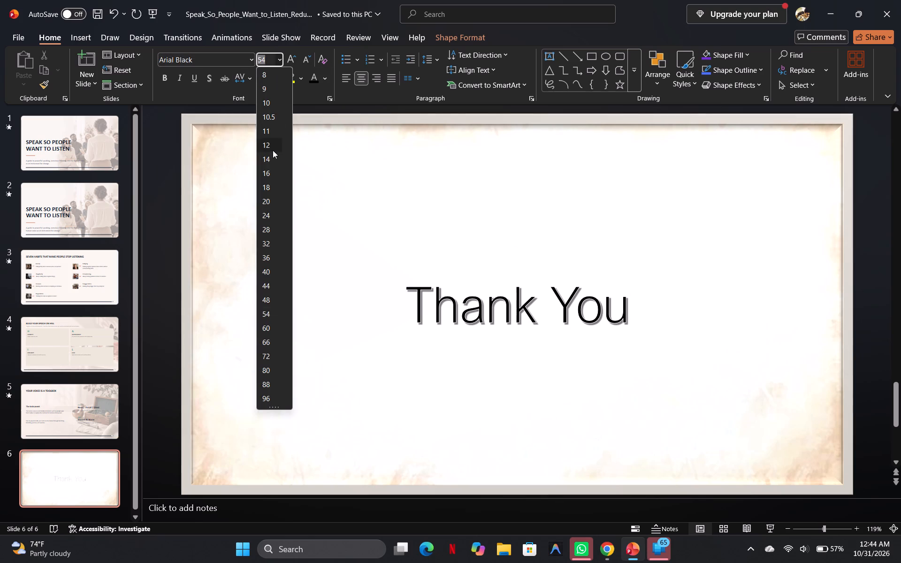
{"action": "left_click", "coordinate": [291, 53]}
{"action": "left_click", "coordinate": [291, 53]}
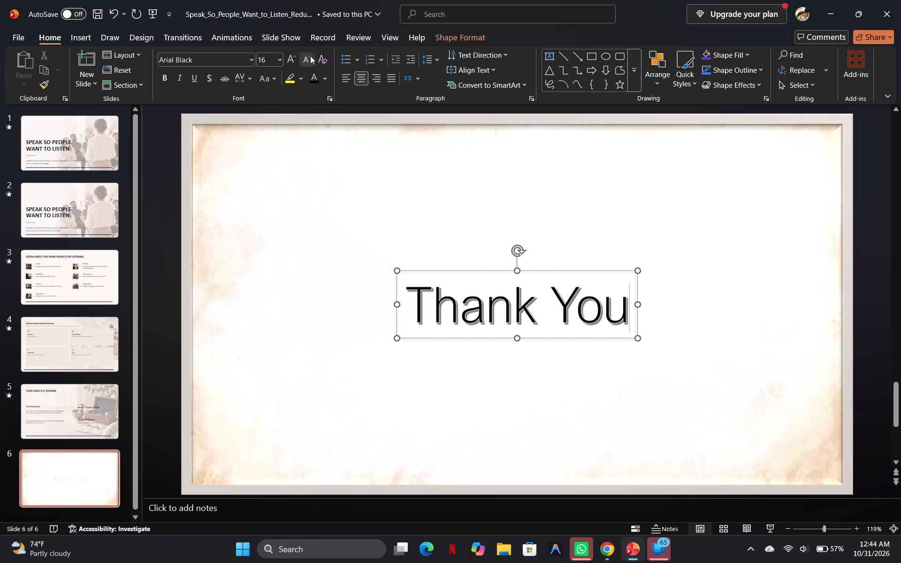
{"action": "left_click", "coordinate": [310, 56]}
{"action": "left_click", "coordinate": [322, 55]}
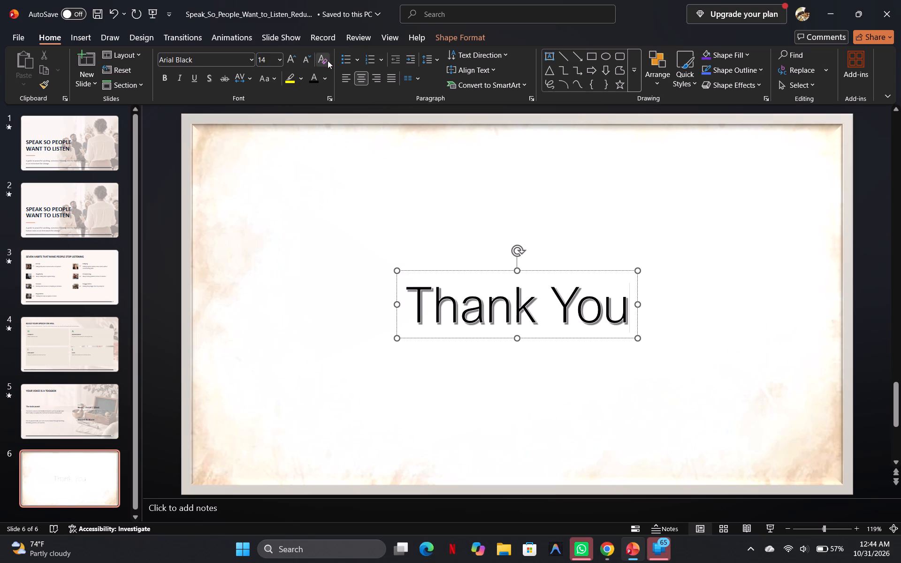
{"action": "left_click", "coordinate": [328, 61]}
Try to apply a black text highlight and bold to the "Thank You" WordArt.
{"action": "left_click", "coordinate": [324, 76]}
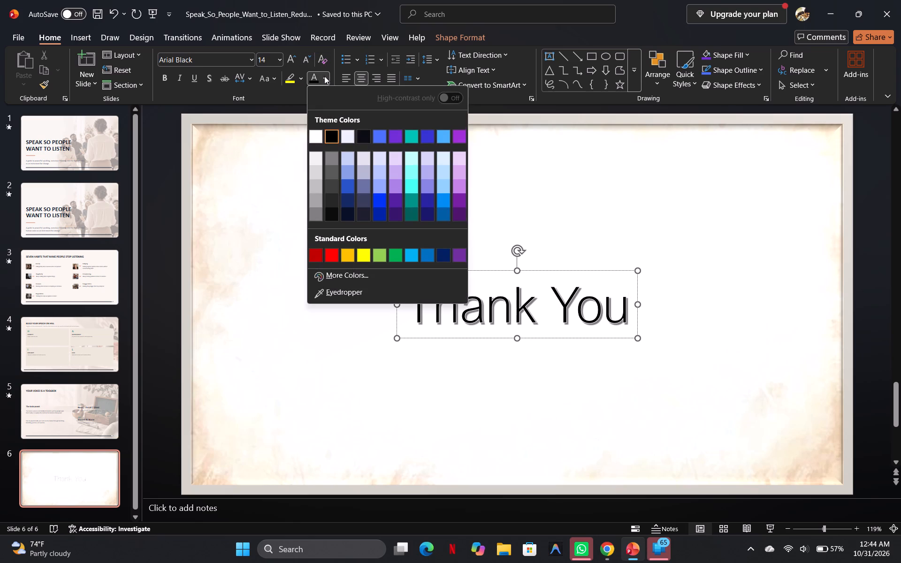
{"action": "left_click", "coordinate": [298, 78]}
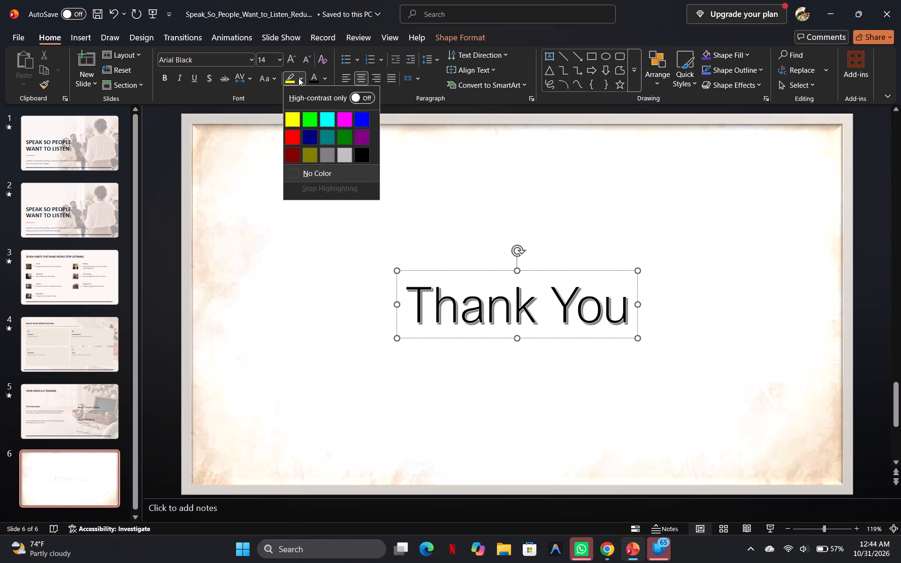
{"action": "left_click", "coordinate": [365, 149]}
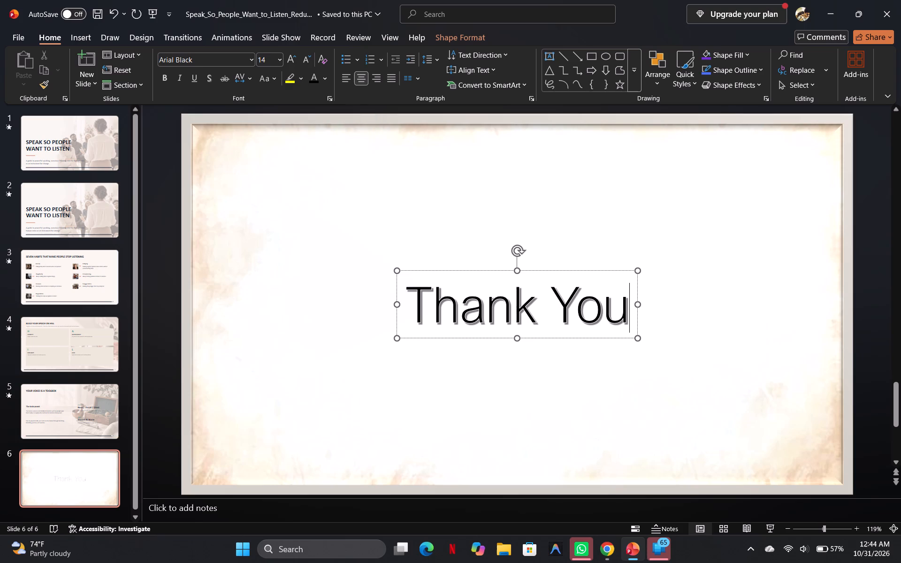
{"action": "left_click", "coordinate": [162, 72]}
Justify the "Thank You" paragraph and set its text box to one column.
{"action": "left_click", "coordinate": [358, 58]}
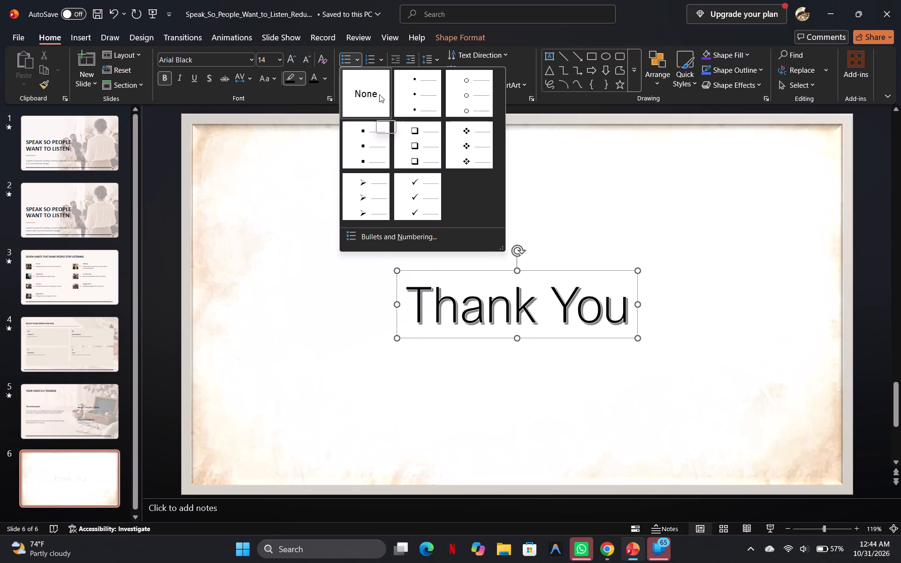
{"action": "left_click", "coordinate": [364, 81]}
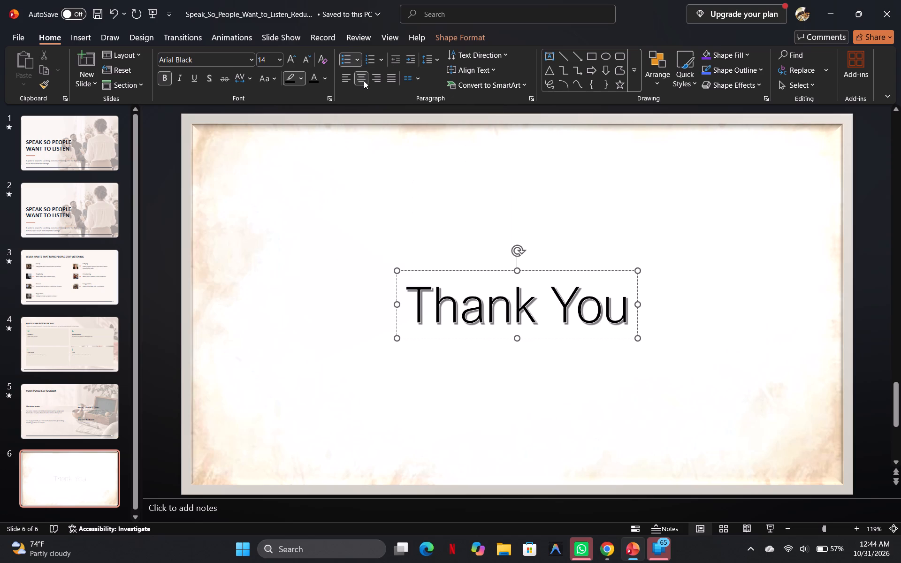
{"action": "left_click", "coordinate": [394, 76]}
{"action": "left_click", "coordinate": [418, 75]}
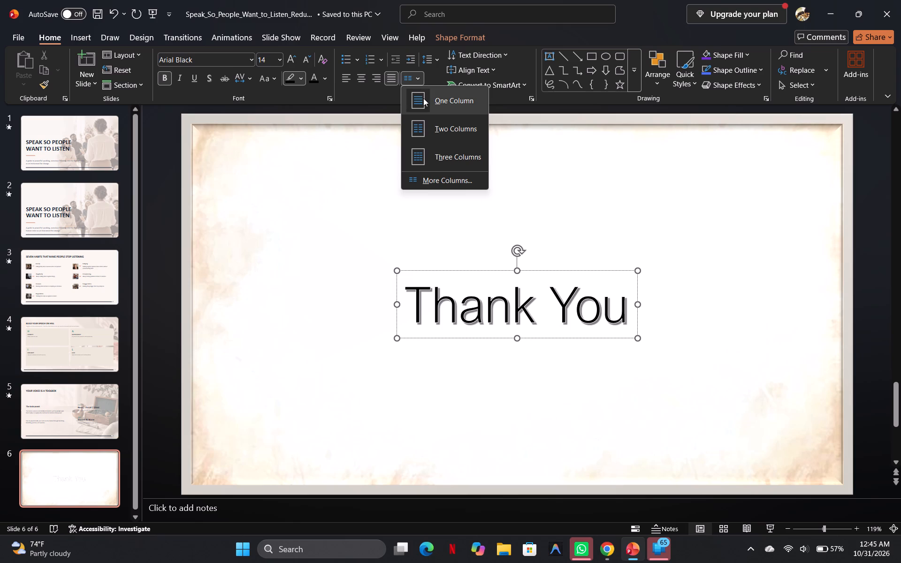
{"action": "double_click", "coordinate": [423, 99]}
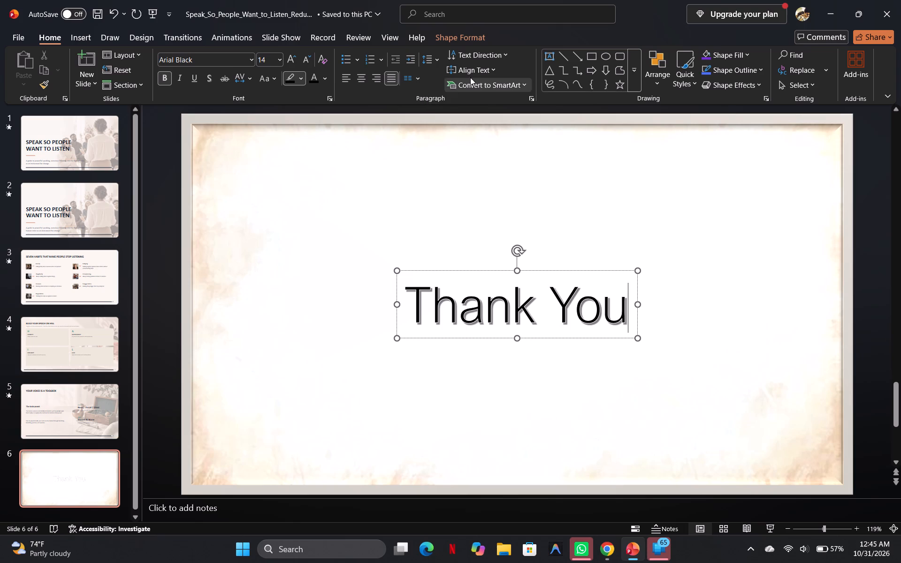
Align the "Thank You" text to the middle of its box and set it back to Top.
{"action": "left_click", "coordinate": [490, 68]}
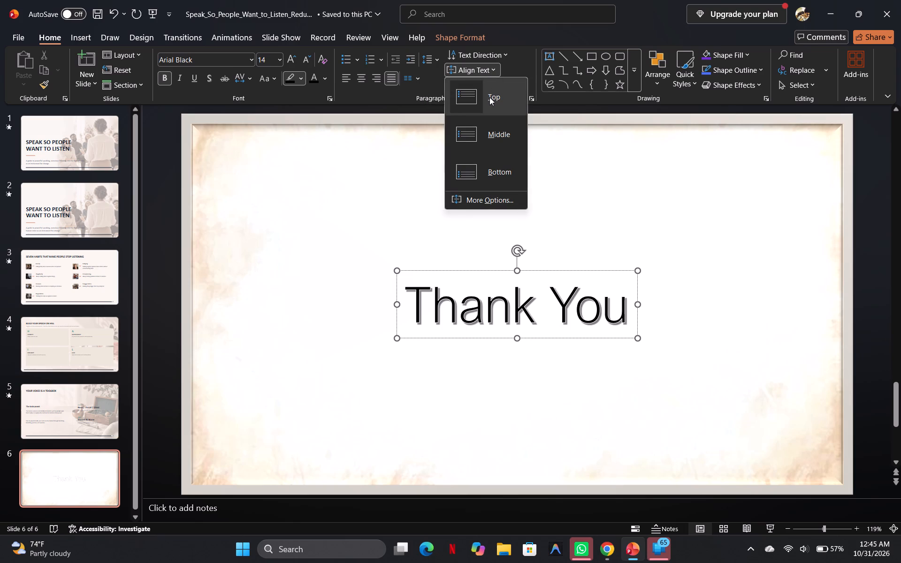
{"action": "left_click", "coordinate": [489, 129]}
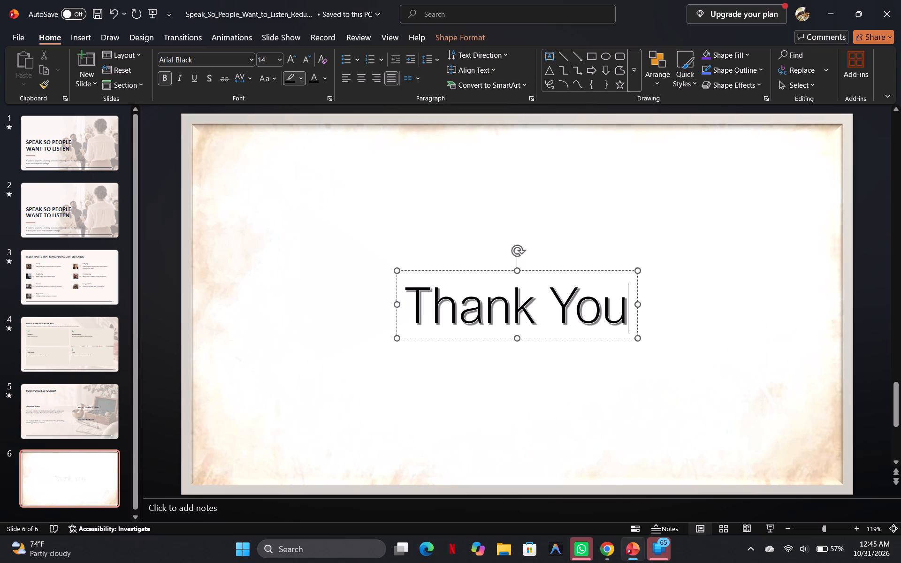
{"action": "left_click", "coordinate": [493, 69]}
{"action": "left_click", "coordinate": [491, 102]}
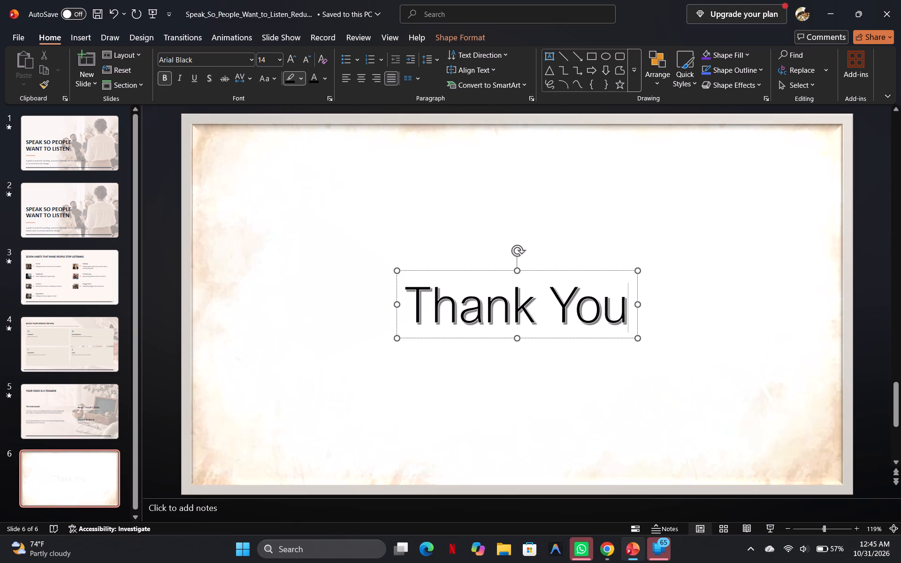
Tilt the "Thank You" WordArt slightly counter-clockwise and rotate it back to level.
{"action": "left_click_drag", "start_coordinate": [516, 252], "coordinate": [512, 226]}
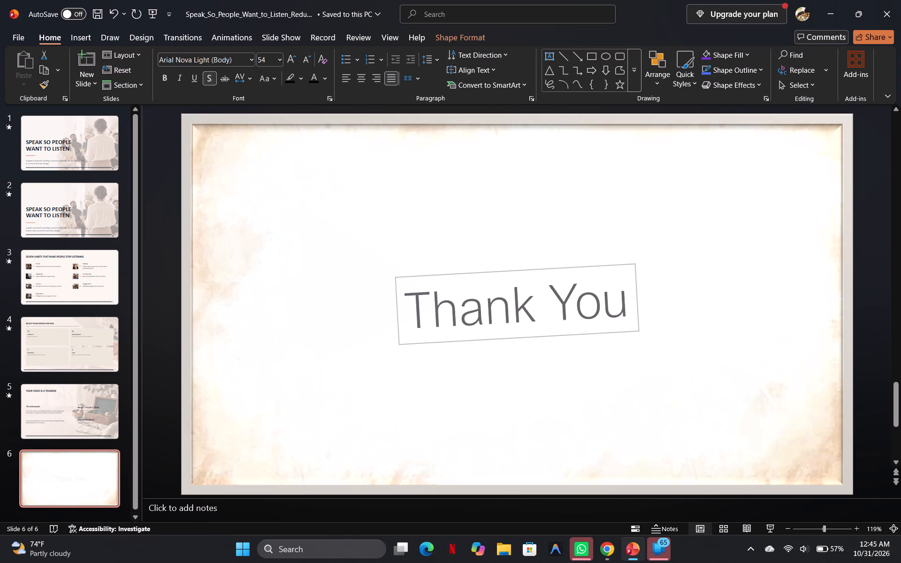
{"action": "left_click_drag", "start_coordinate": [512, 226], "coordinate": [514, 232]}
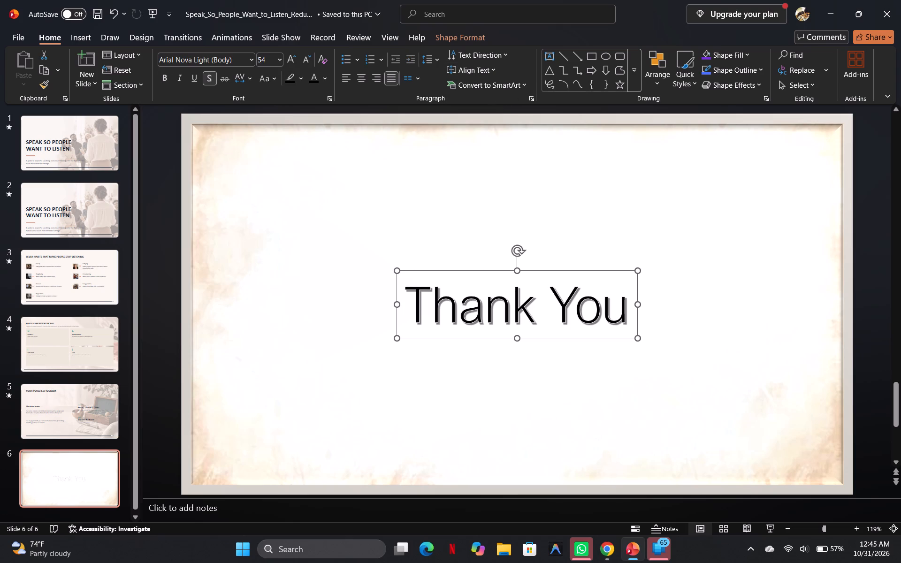
Move the "Thank You" WordArt to the upper part of slide 6, slightly left of the slide's centre.
{"action": "left_click_drag", "start_coordinate": [626, 269], "coordinate": [619, 246]}
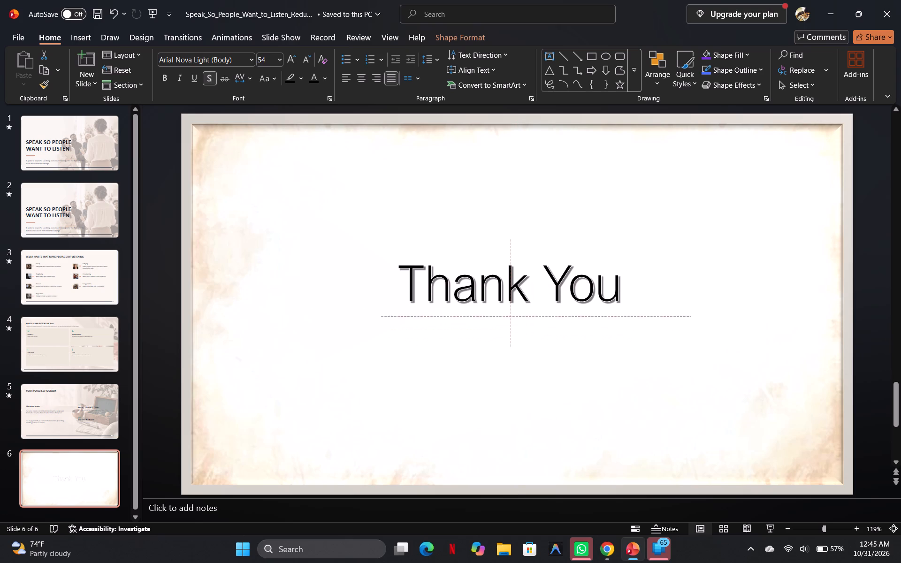
{"action": "left_click_drag", "start_coordinate": [619, 246], "coordinate": [576, 178]}
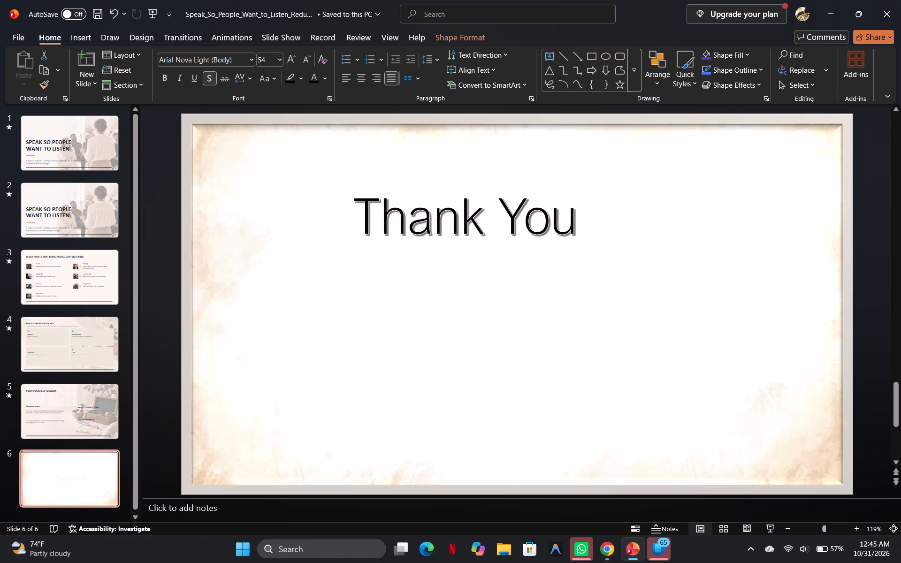
{"action": "left_click_drag", "start_coordinate": [576, 178], "coordinate": [587, 191]}
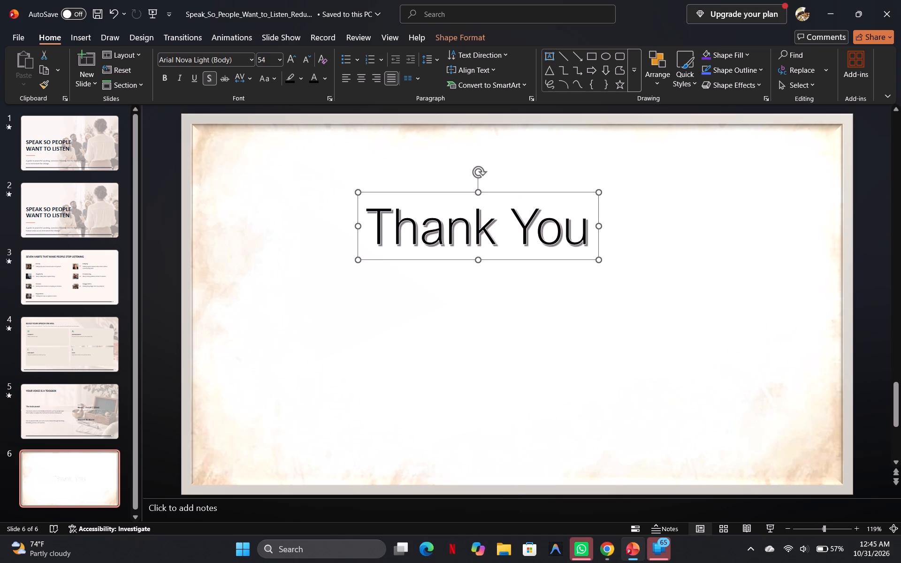
{"action": "left_click", "coordinate": [503, 54]}
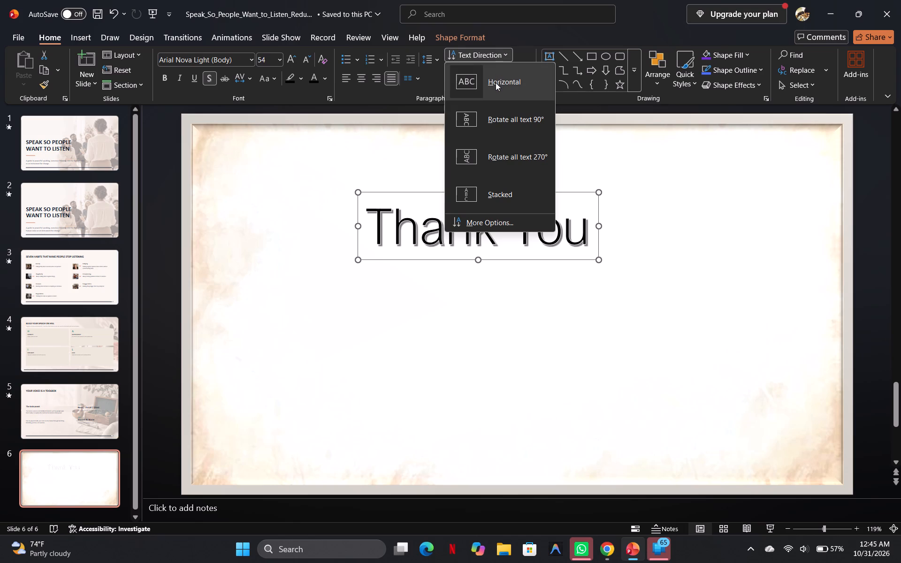
{"action": "left_click", "coordinate": [674, 182]}
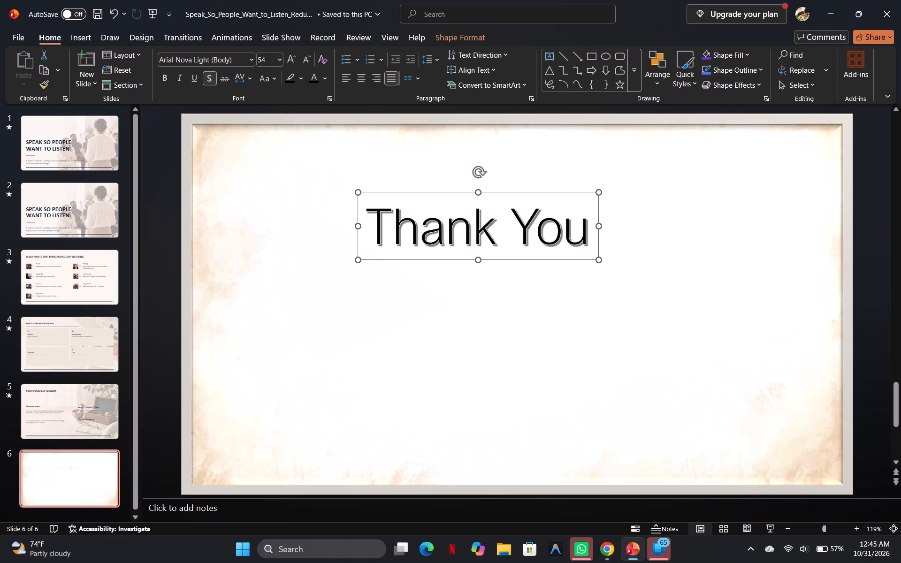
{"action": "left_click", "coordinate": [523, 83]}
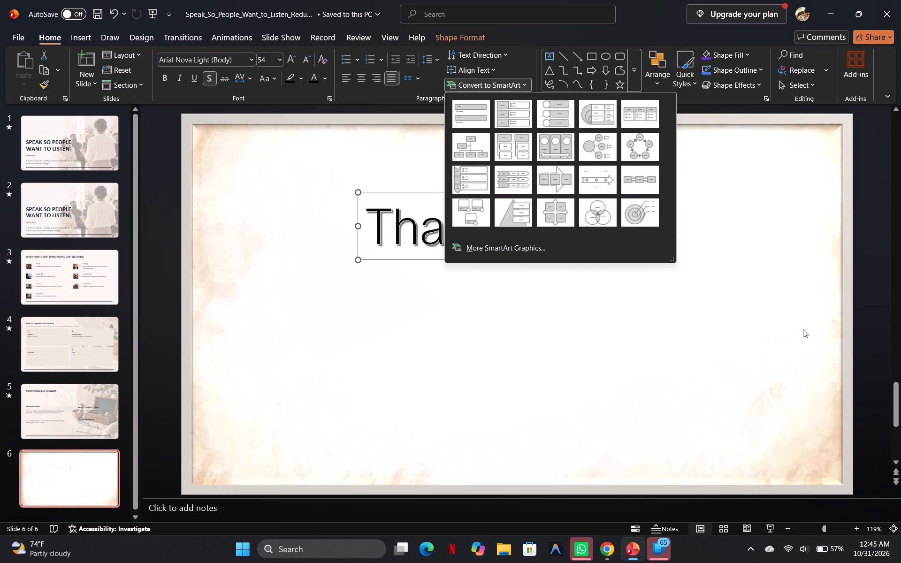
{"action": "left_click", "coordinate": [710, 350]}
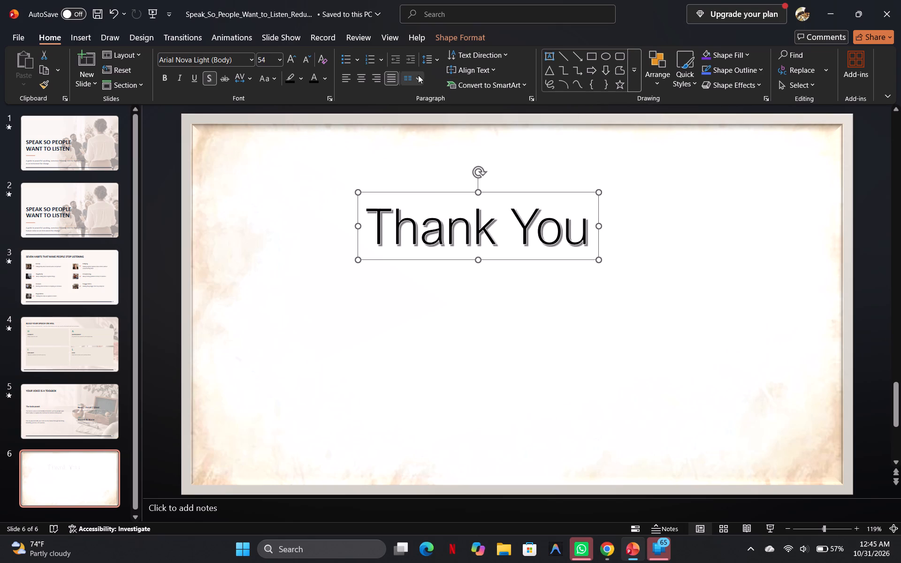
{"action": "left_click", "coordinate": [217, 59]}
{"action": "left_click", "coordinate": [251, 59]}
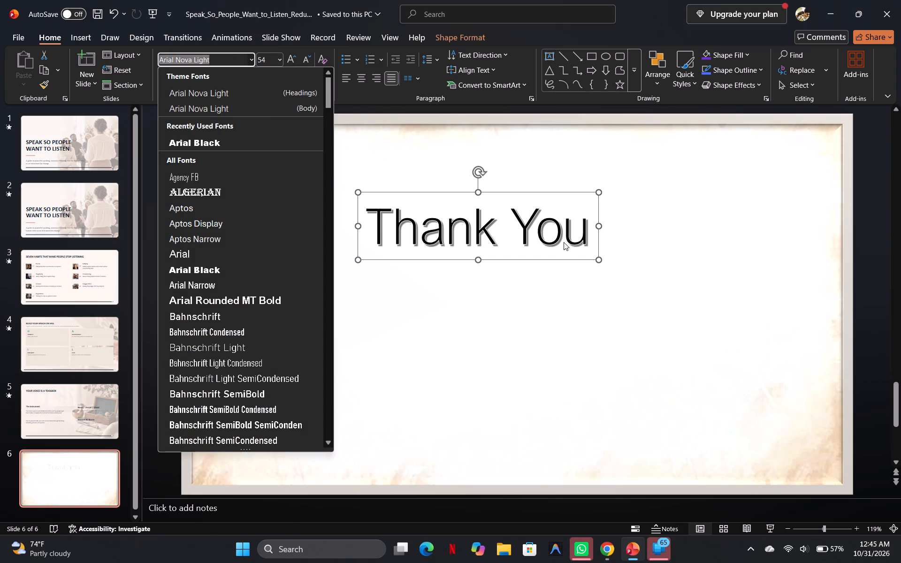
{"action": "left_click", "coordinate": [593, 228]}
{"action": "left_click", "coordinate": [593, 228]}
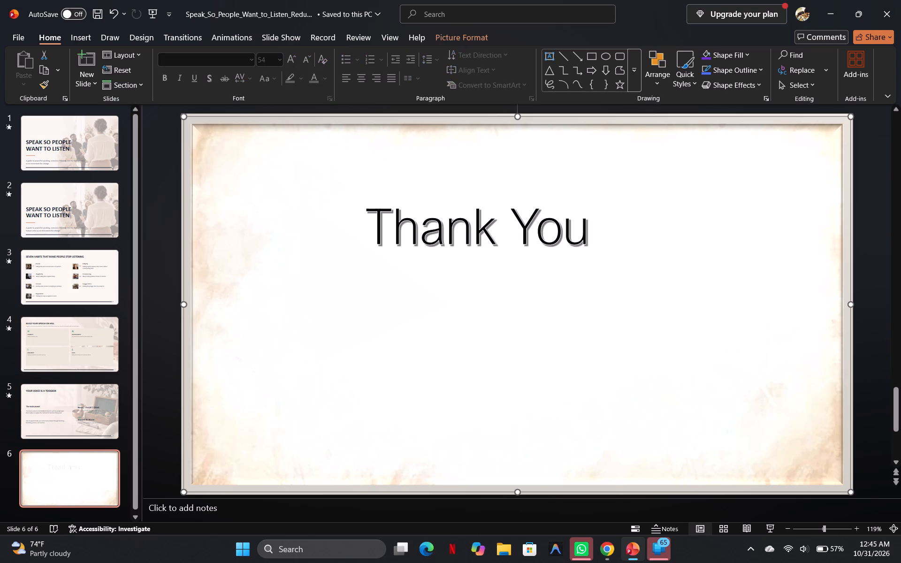
Delete all the text of the "Thank You" WordArt on slide 6, keeping its empty box.
{"action": "left_click", "coordinate": [577, 225]}
{"action": "key", "text": "BackSpace"}
{"action": "key", "text": "BackSpace"}
{"action": "key", "text": "BackSpace"}
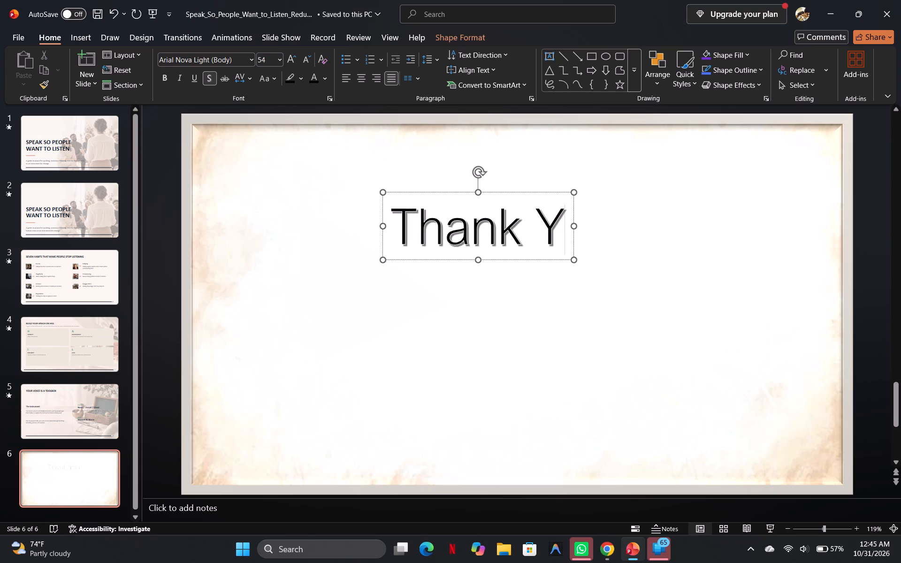
{"action": "key", "text": "BackSpace"}
{"action": "key", "text": "BackSpace"}
{"action": "key", "text": "BackSpace"}
{"action": "key", "text": "BackSpace"}
{"action": "key", "text": "BackSpace"}
{"action": "key", "text": "BackSpace"}
{"action": "key", "text": "BackSpace"}
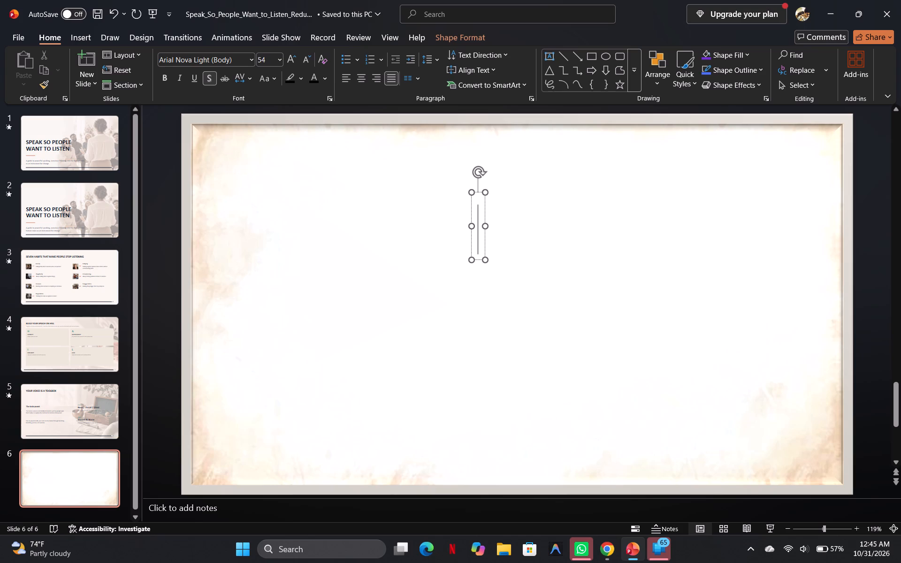
{"action": "key", "text": "shift+t"}
{"action": "key", "text": "BackSpace"}
Set the emptied WordArt box's font to Britannic Bold and enter "Thank You" in it.
{"action": "left_click", "coordinate": [251, 60]}
{"action": "scroll", "coordinate": [230, 193], "scroll_direction": "down", "scroll_amount": 3}
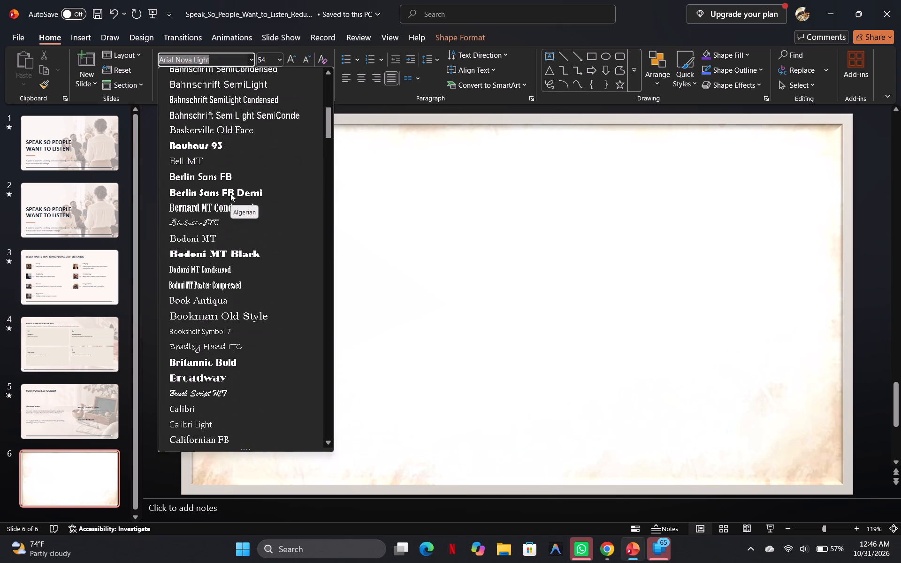
{"action": "scroll", "coordinate": [230, 193], "scroll_direction": "down", "scroll_amount": 1}
{"action": "scroll", "coordinate": [230, 193], "scroll_direction": "up", "scroll_amount": 1}
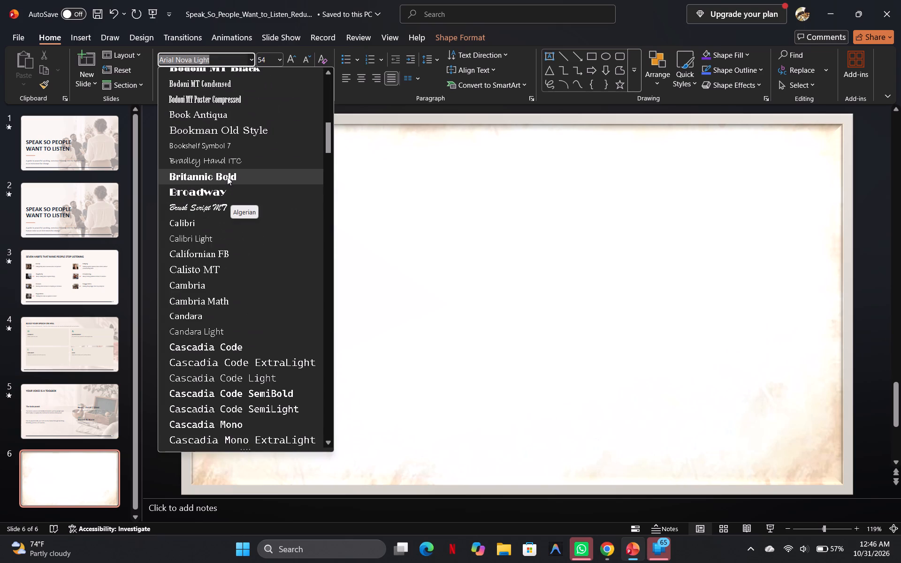
{"action": "left_click", "coordinate": [227, 177]}
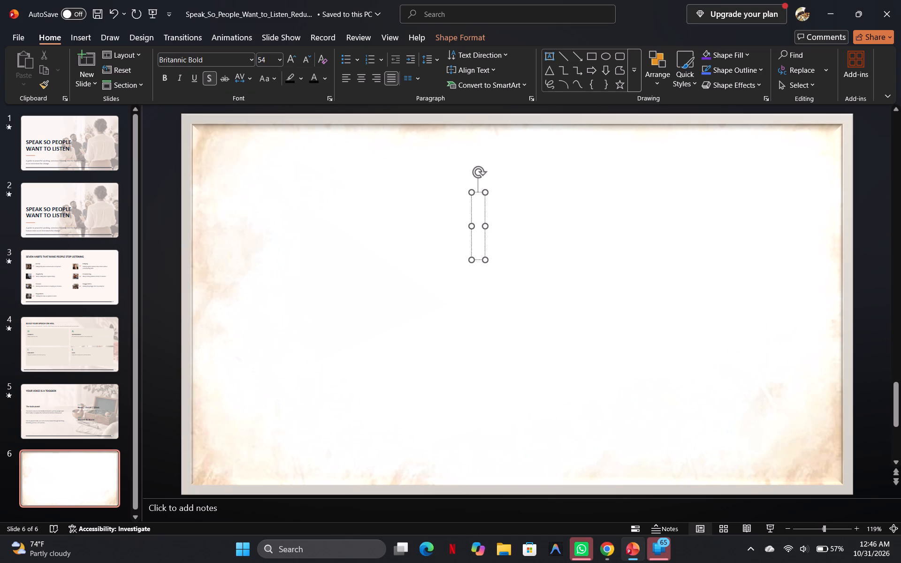
{"action": "key", "text": "shift+t"}
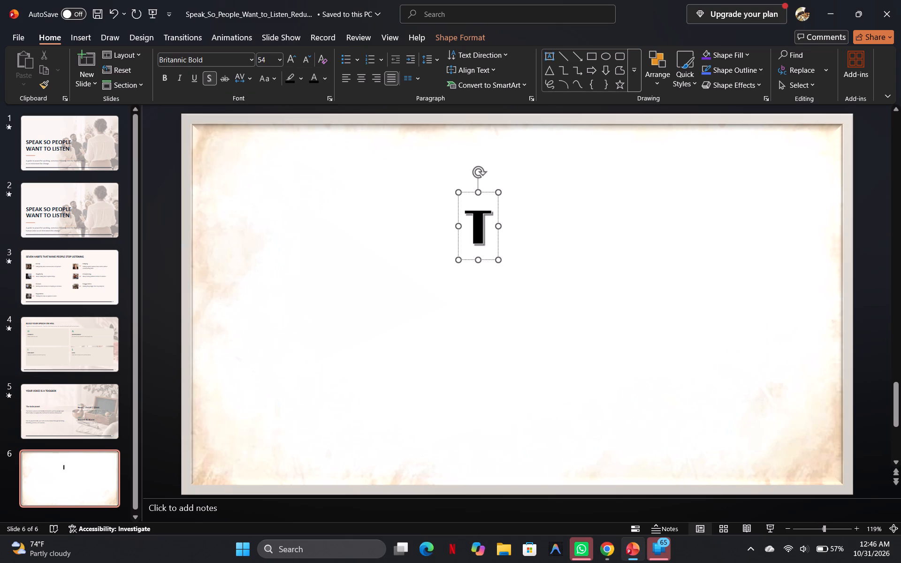
{"action": "key", "text": "h"}
{"action": "type", "text": "ank"}
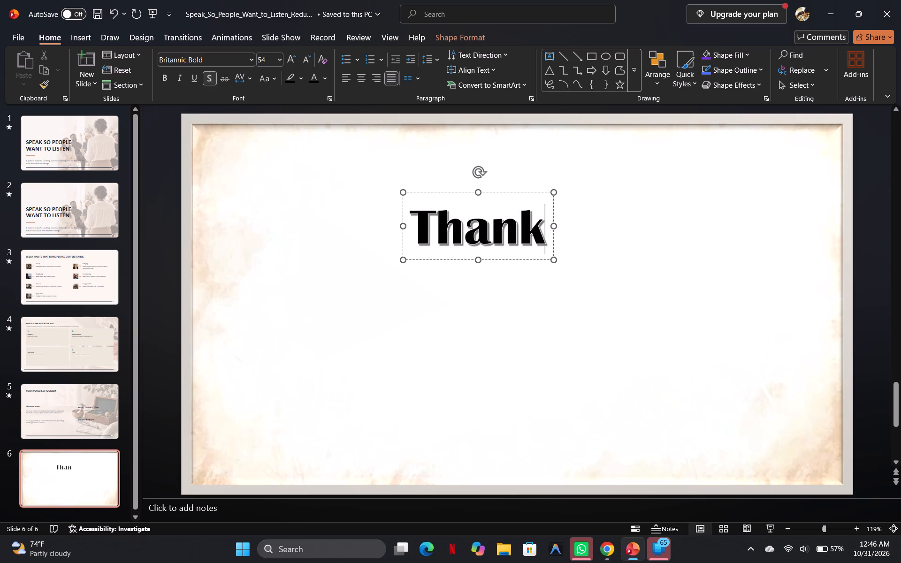
{"action": "key", "text": "space"}
{"action": "type", "text": "You"}
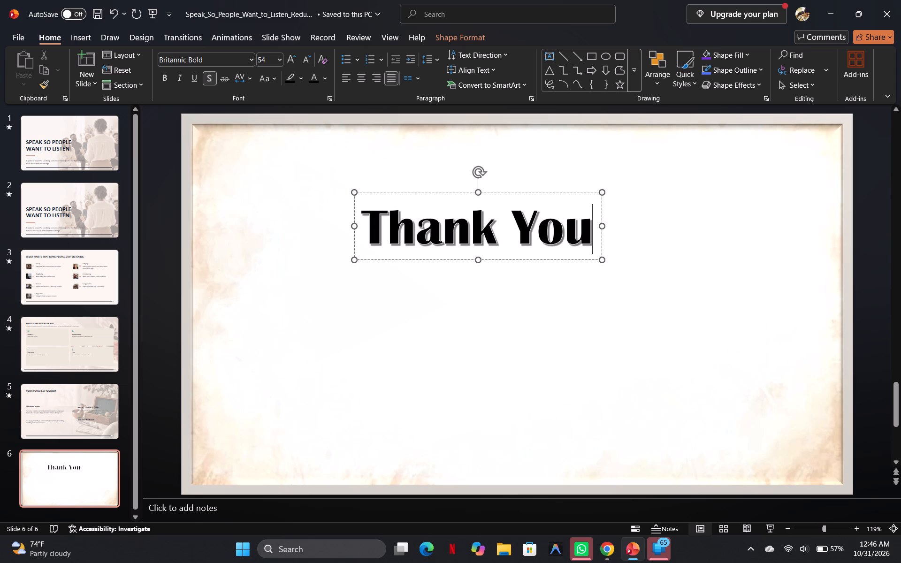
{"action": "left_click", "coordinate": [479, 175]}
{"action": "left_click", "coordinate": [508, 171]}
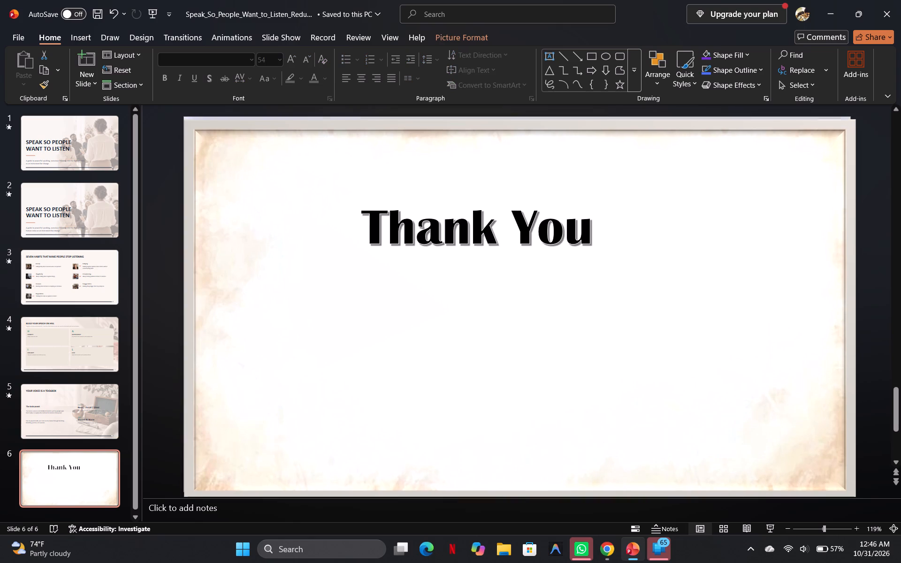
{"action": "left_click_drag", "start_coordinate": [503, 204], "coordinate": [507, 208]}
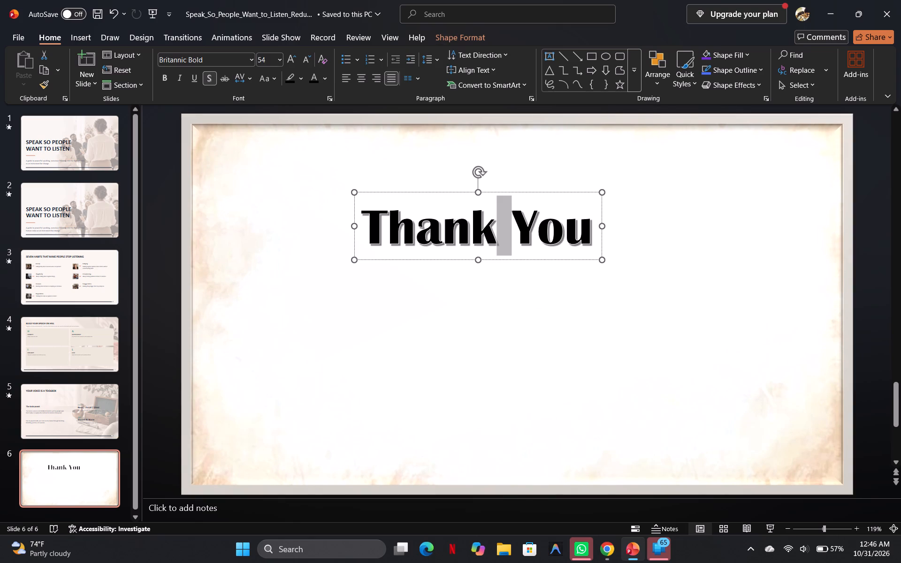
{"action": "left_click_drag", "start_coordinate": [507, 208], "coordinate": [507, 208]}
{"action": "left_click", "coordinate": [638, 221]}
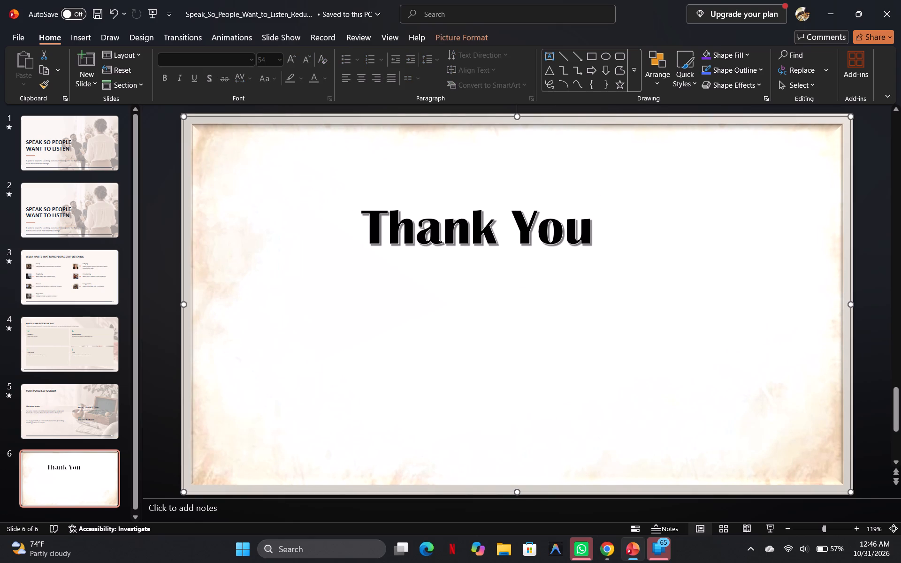
Move the "Thank You" WordArt slightly down and farther left of the slide's centre.
{"action": "left_click", "coordinate": [588, 220]}
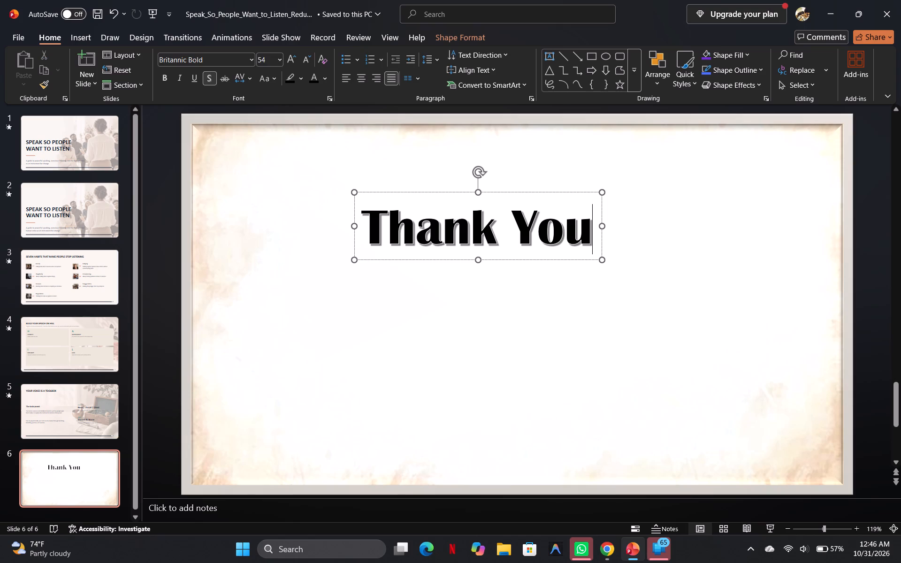
{"action": "left_click_drag", "start_coordinate": [602, 198], "coordinate": [607, 205]}
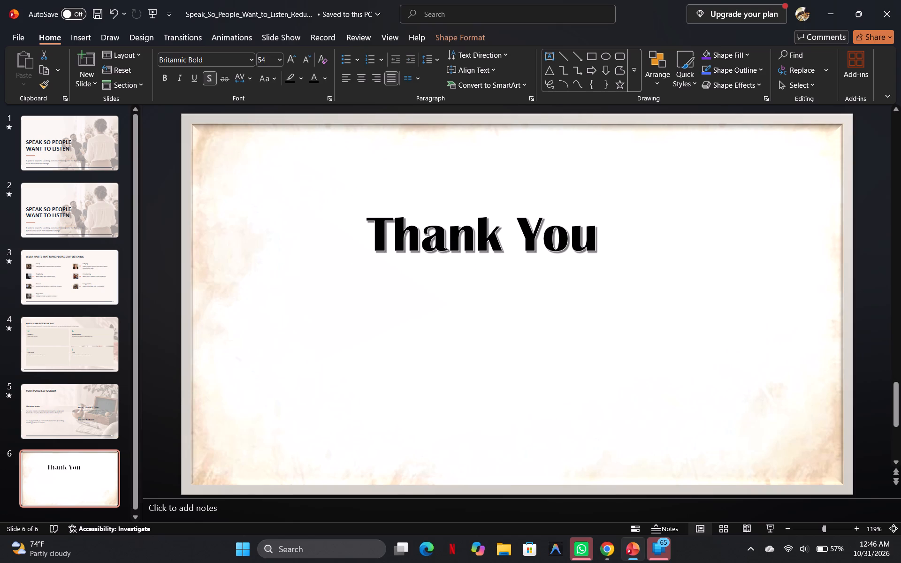
{"action": "left_click_drag", "start_coordinate": [607, 205], "coordinate": [613, 219]}
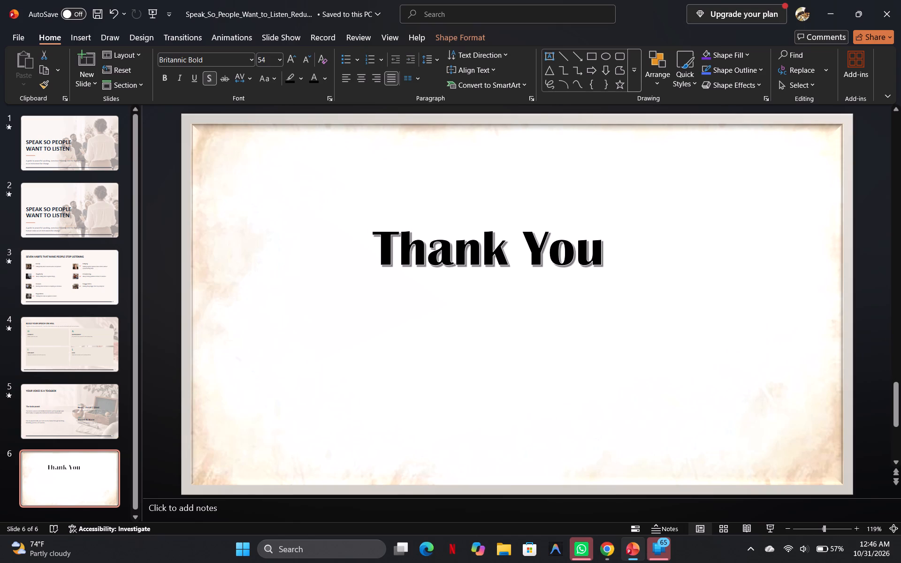
{"action": "left_click_drag", "start_coordinate": [613, 219], "coordinate": [578, 207]}
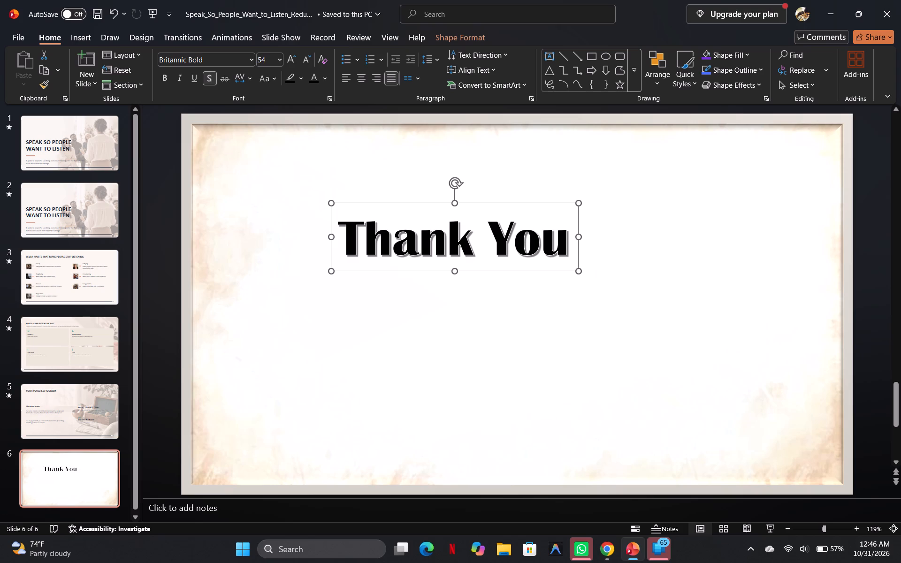
{"action": "left_click", "coordinate": [458, 186]}
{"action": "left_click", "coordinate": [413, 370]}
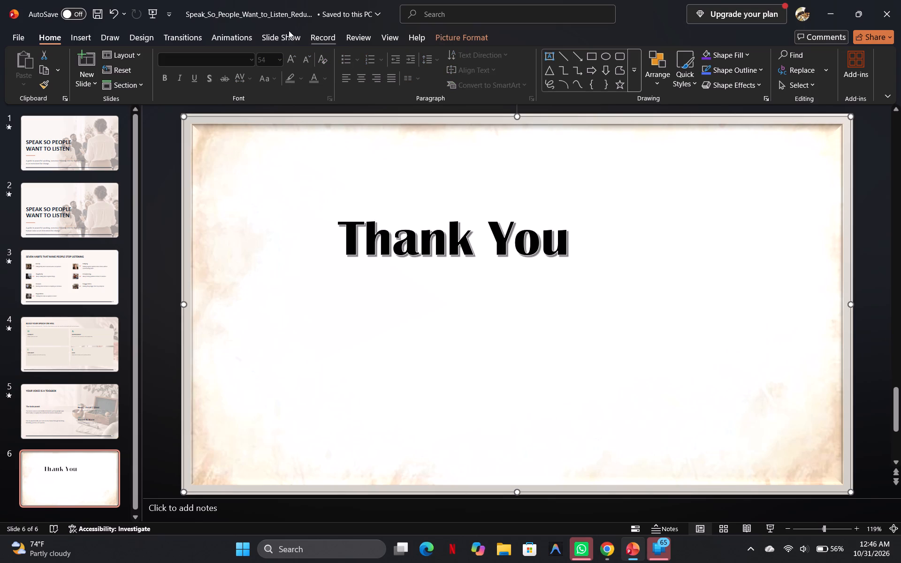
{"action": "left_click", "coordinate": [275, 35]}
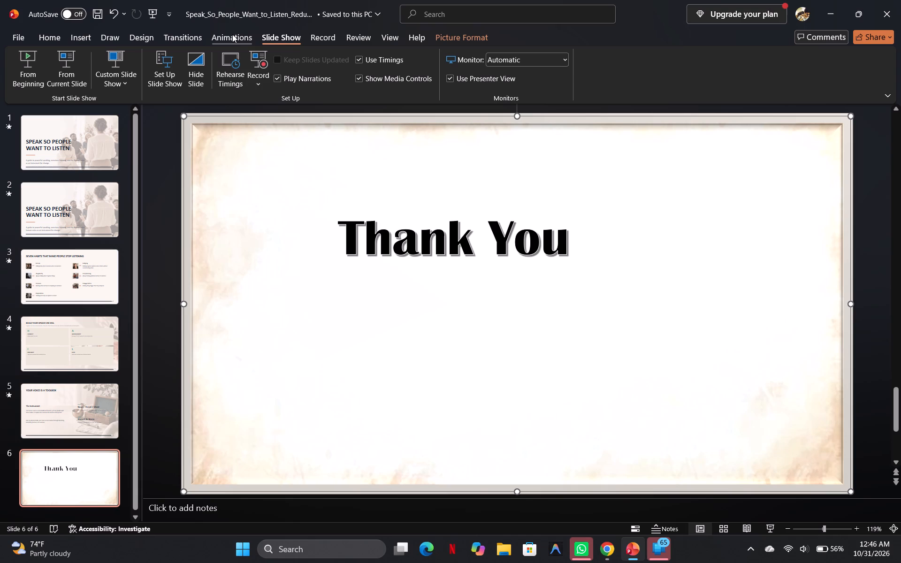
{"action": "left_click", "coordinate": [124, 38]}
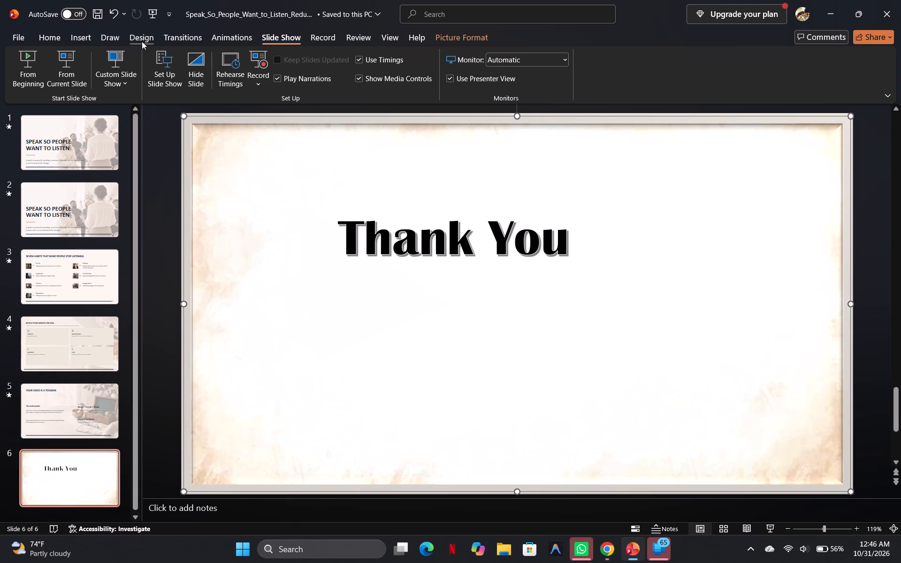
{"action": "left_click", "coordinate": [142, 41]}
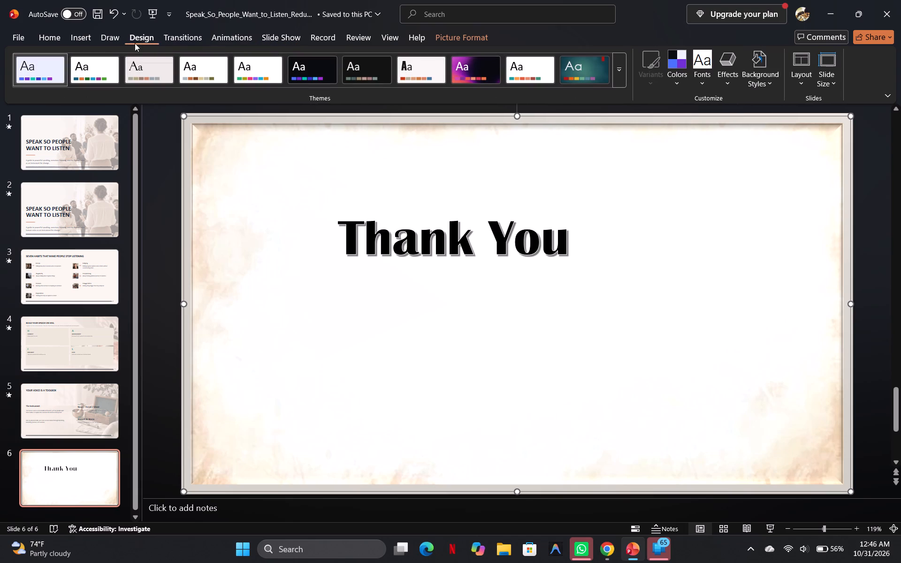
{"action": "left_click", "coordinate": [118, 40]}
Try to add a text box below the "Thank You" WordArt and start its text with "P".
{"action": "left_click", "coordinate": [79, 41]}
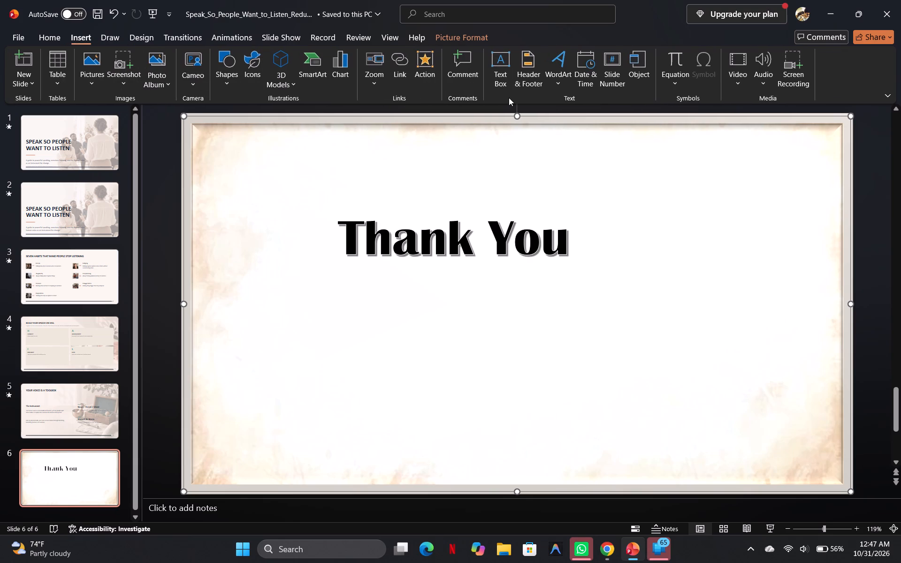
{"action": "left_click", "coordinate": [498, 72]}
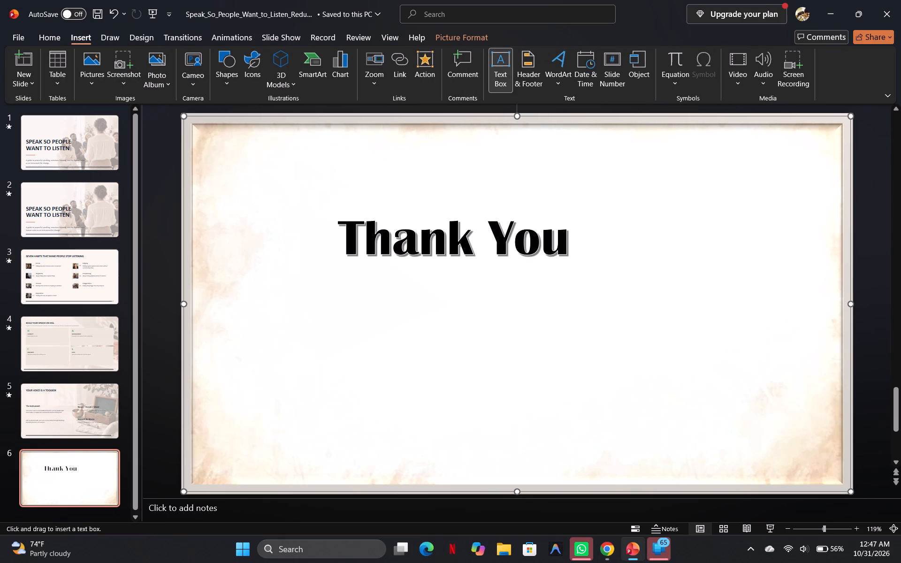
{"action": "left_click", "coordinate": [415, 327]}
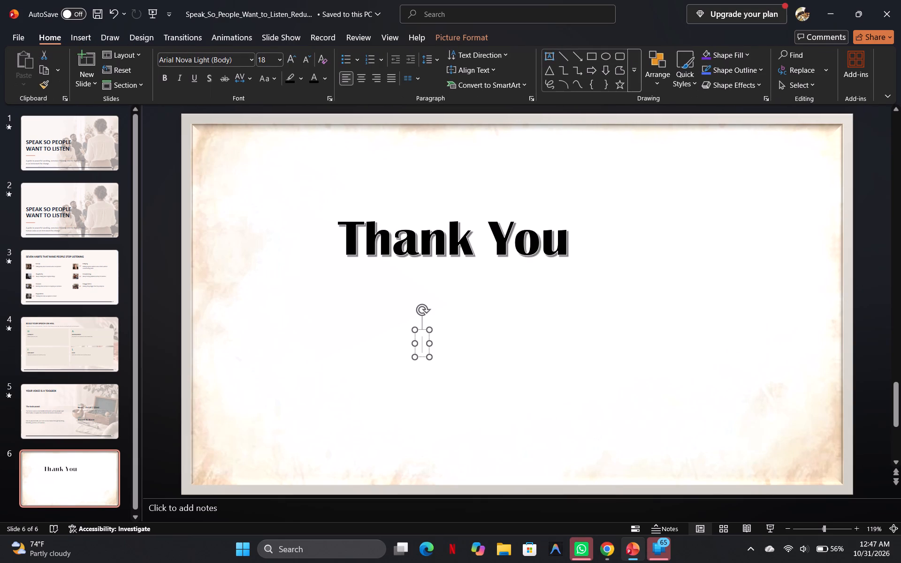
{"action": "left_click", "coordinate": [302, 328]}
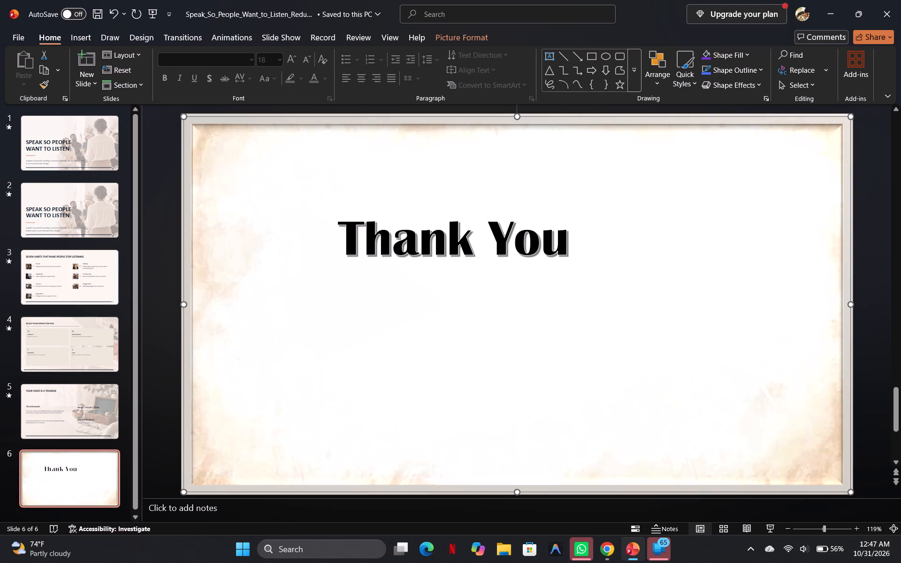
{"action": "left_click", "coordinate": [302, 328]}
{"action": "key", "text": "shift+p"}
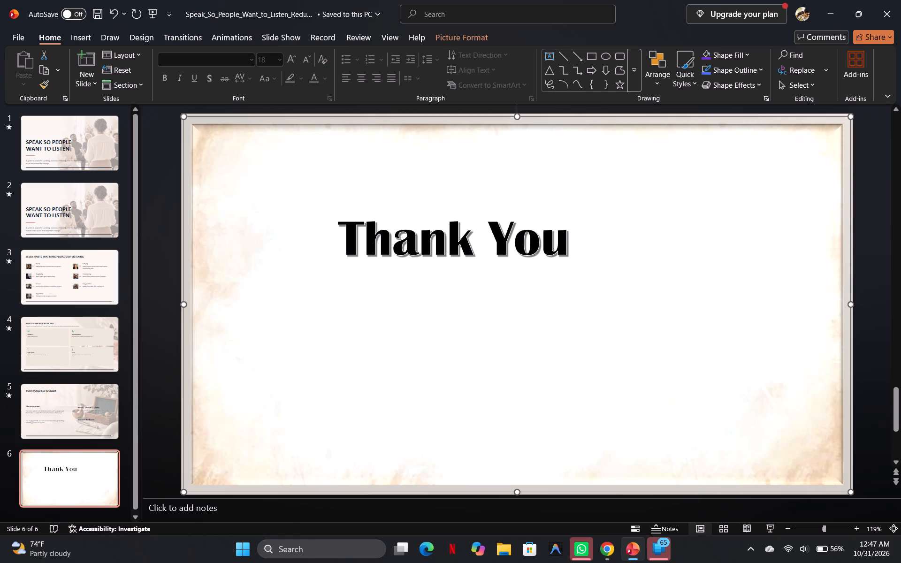
Reposition the framed background picture on slide 6 so that it covers most of the slide behind the "Thank You" WordArt.
{"action": "left_click", "coordinate": [318, 328]}
{"action": "left_click_drag", "start_coordinate": [318, 328], "coordinate": [496, 226]}
{"action": "left_click_drag", "start_coordinate": [449, 243], "coordinate": [421, 251]}
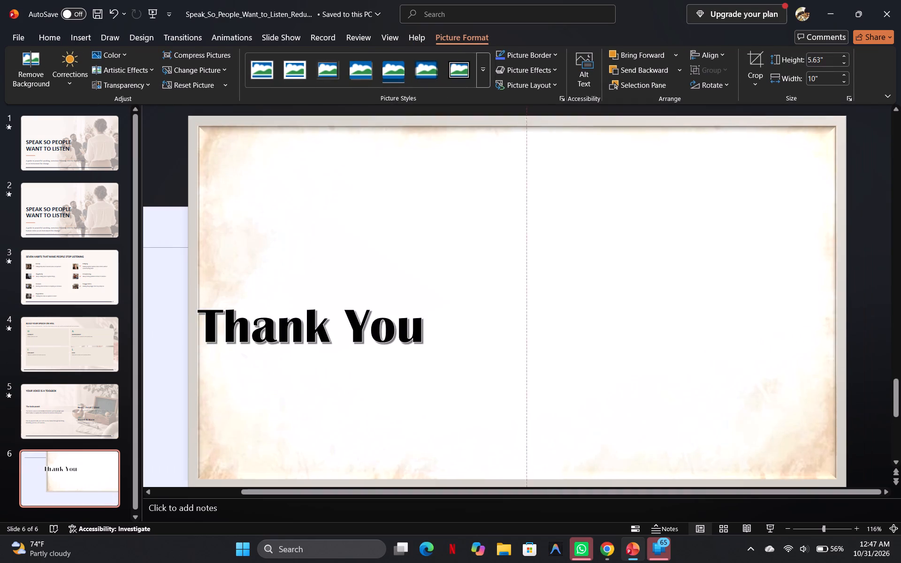
{"action": "left_click_drag", "start_coordinate": [421, 251], "coordinate": [374, 258]}
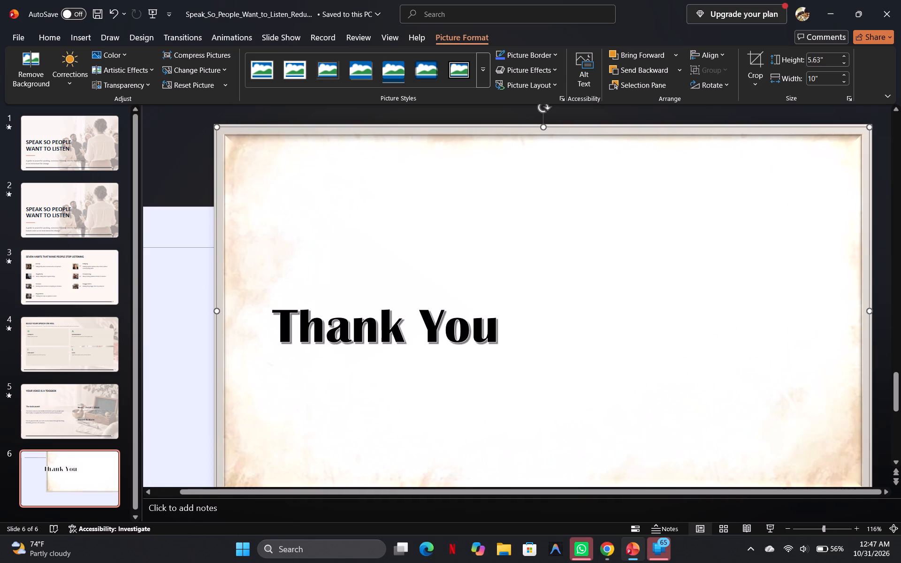
{"action": "left_click", "coordinate": [356, 228]}
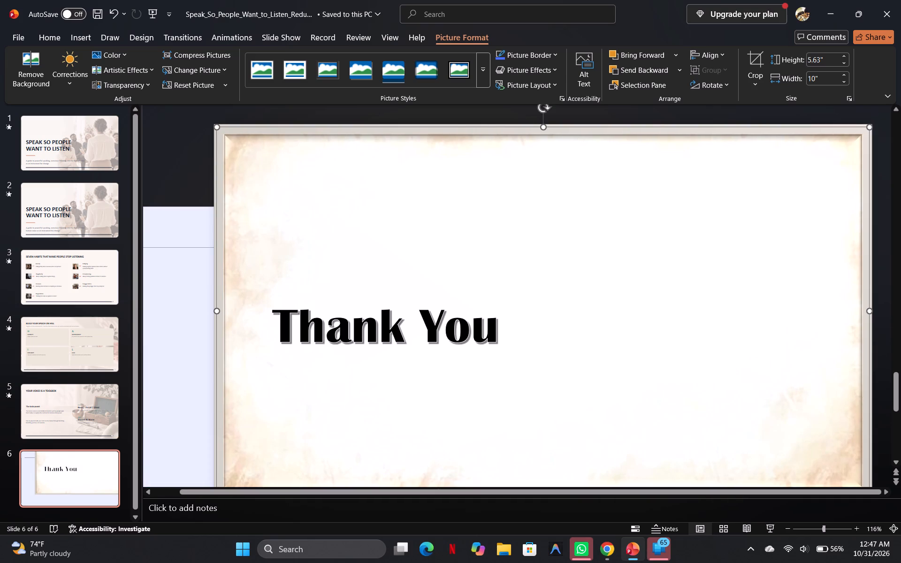
{"action": "left_click_drag", "start_coordinate": [170, 279], "coordinate": [169, 254]}
{"action": "left_click_drag", "start_coordinate": [298, 263], "coordinate": [250, 305]}
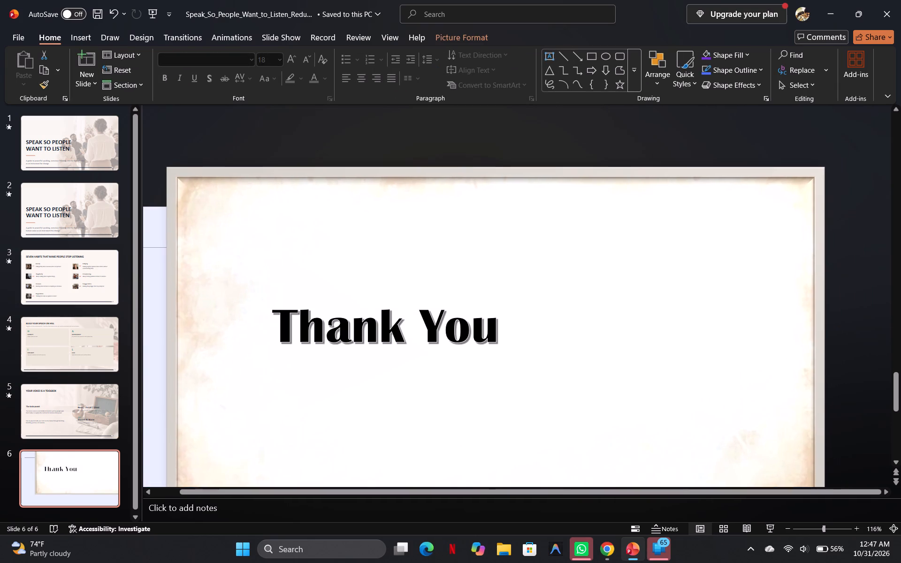
Move the "Thank You" WordArt on slide 6 to the right and slightly up, toward the upper middle of the slide.
{"action": "scroll", "coordinate": [348, 354], "scroll_direction": "up", "scroll_amount": 2}
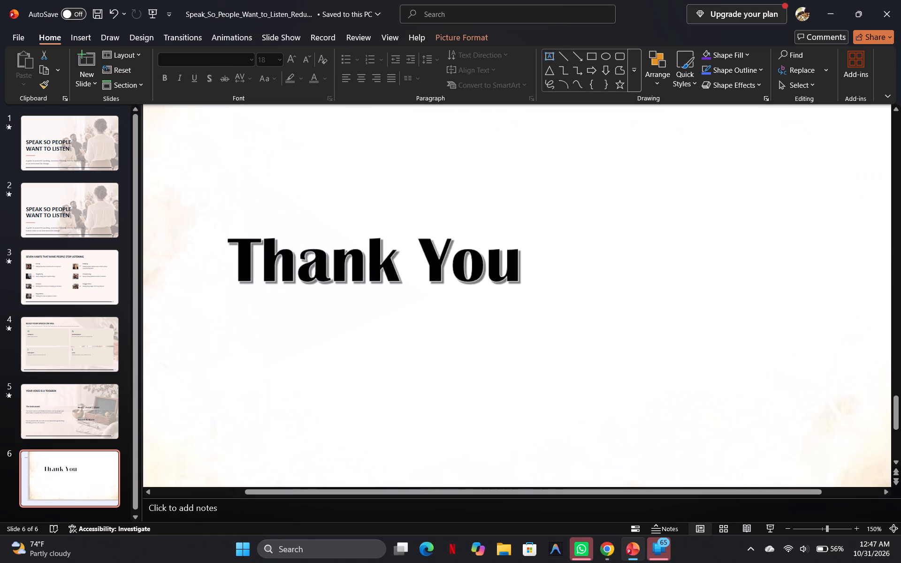
{"action": "left_click", "coordinate": [385, 278]}
{"action": "left_click_drag", "start_coordinate": [385, 278], "coordinate": [435, 330]}
{"action": "left_click", "coordinate": [435, 330]}
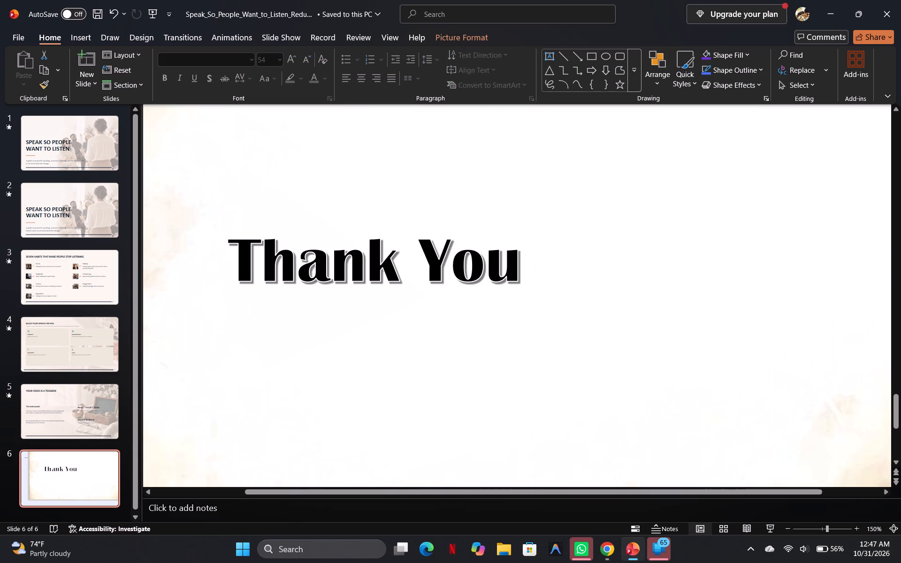
{"action": "left_click", "coordinate": [502, 228]}
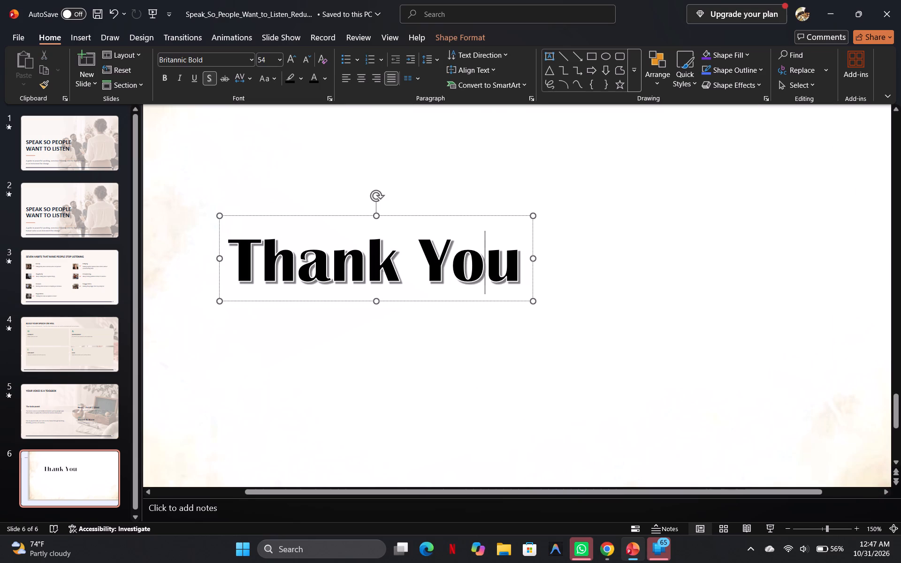
{"action": "left_click_drag", "start_coordinate": [510, 217], "coordinate": [543, 150]}
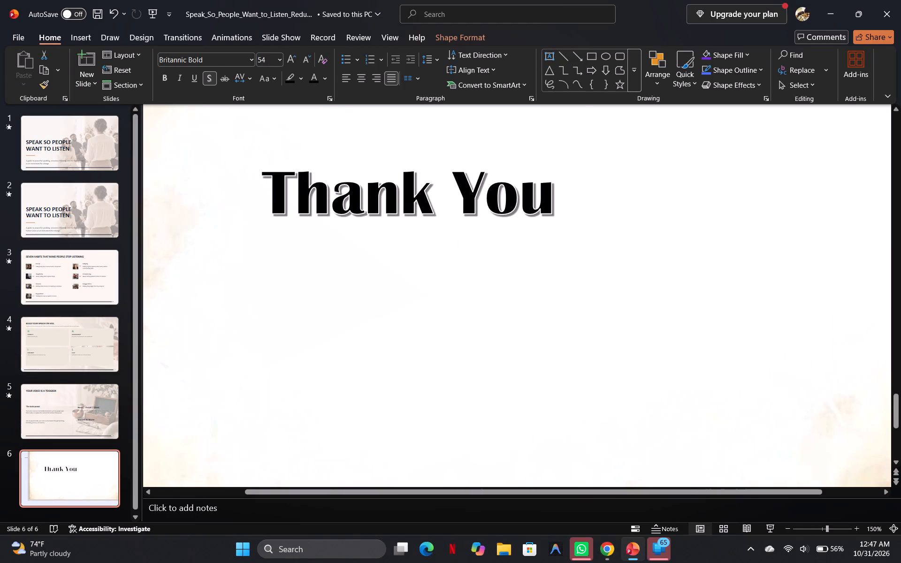
{"action": "left_click_drag", "start_coordinate": [543, 150], "coordinate": [589, 191]}
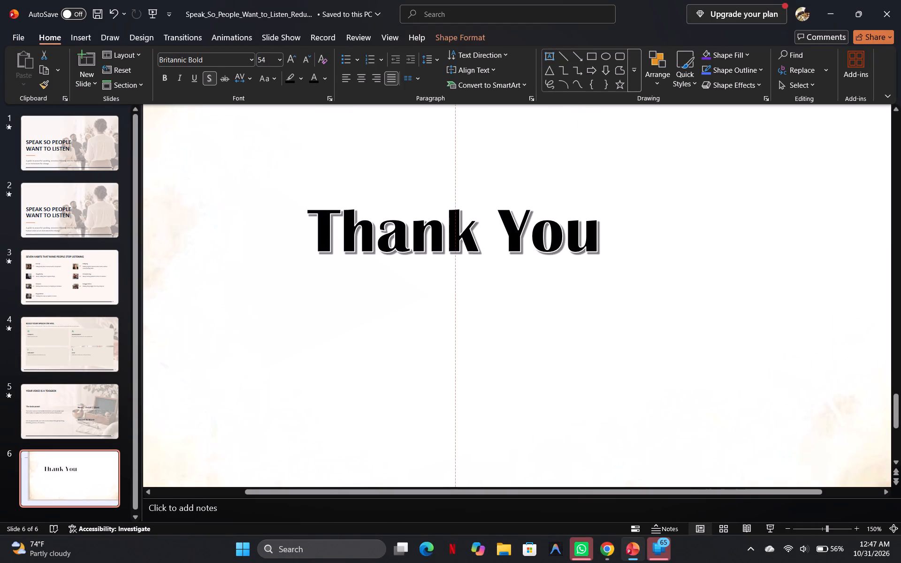
{"action": "left_click_drag", "start_coordinate": [589, 191], "coordinate": [618, 198]}
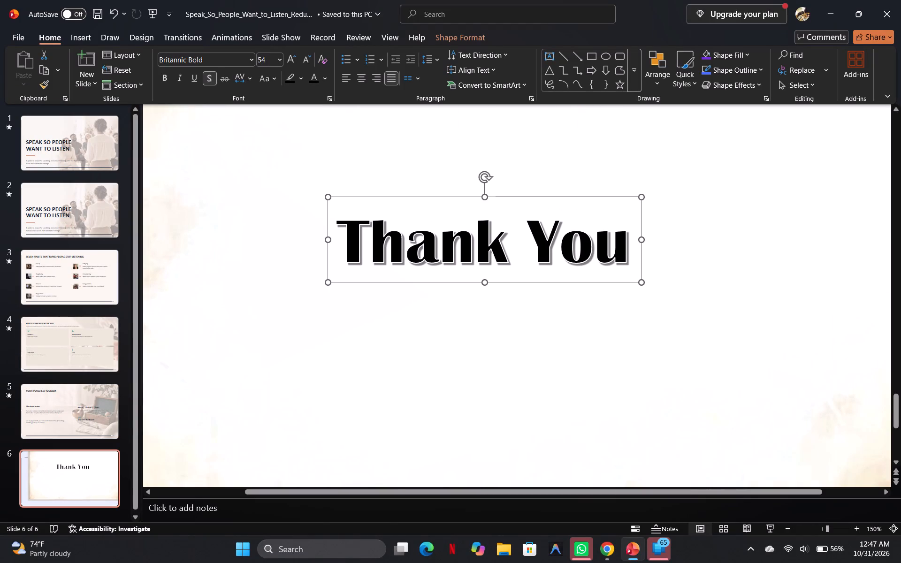
{"action": "left_click_drag", "start_coordinate": [618, 198], "coordinate": [623, 200]}
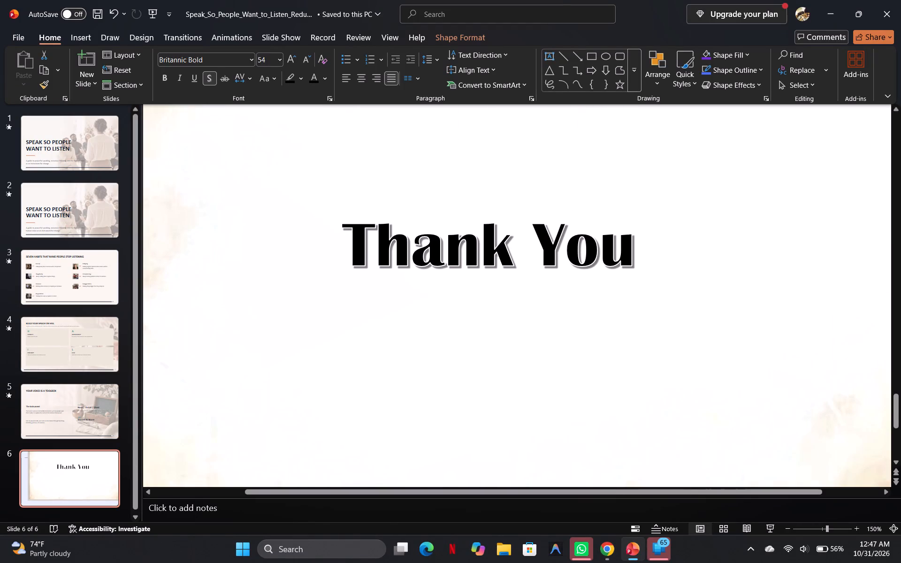
{"action": "left_click_drag", "start_coordinate": [623, 200], "coordinate": [620, 195]}
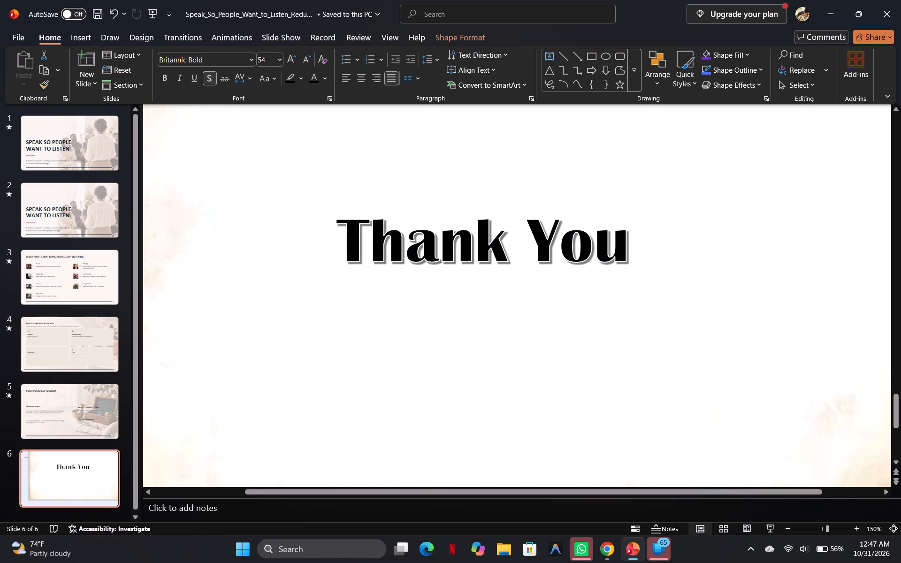
{"action": "left_click_drag", "start_coordinate": [620, 195], "coordinate": [611, 181]}
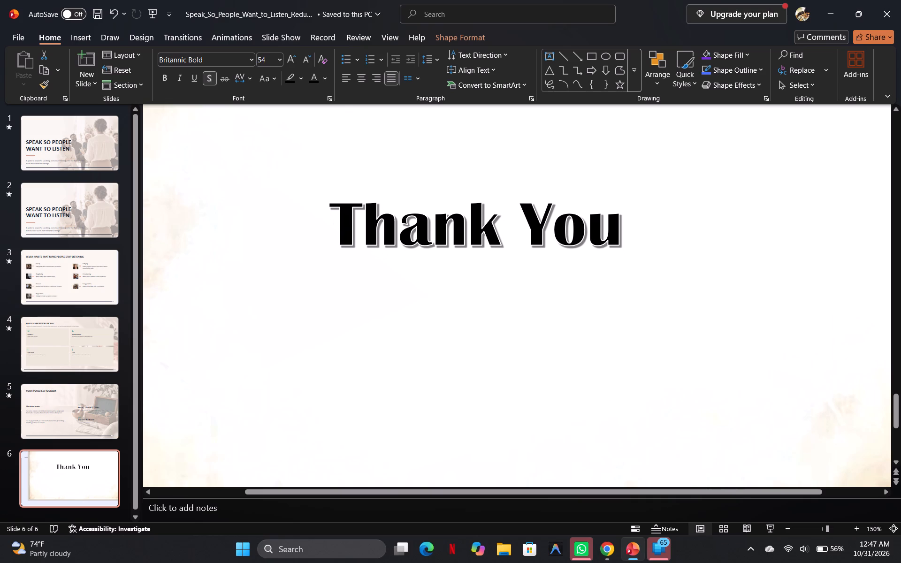
{"action": "left_click_drag", "start_coordinate": [611, 181], "coordinate": [618, 190]}
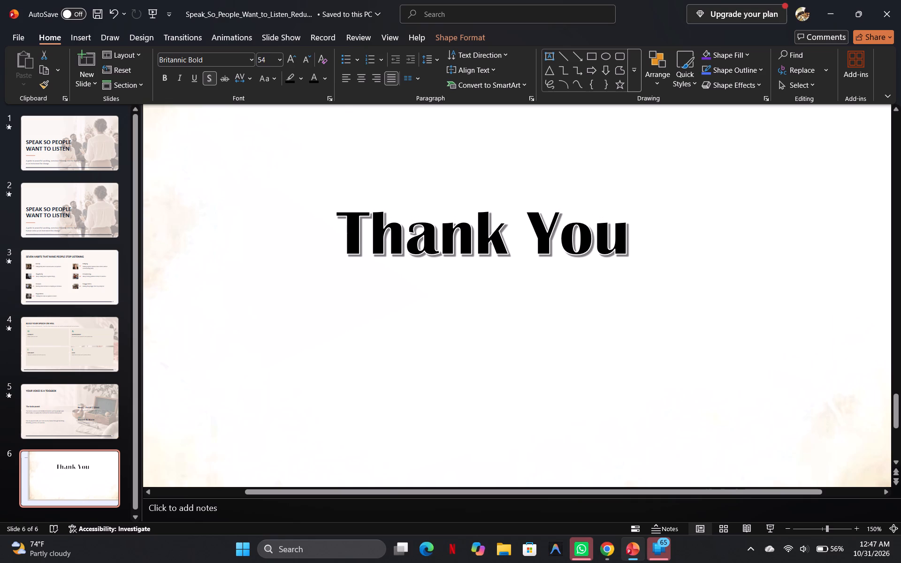
{"action": "left_click_drag", "start_coordinate": [618, 190], "coordinate": [623, 193]}
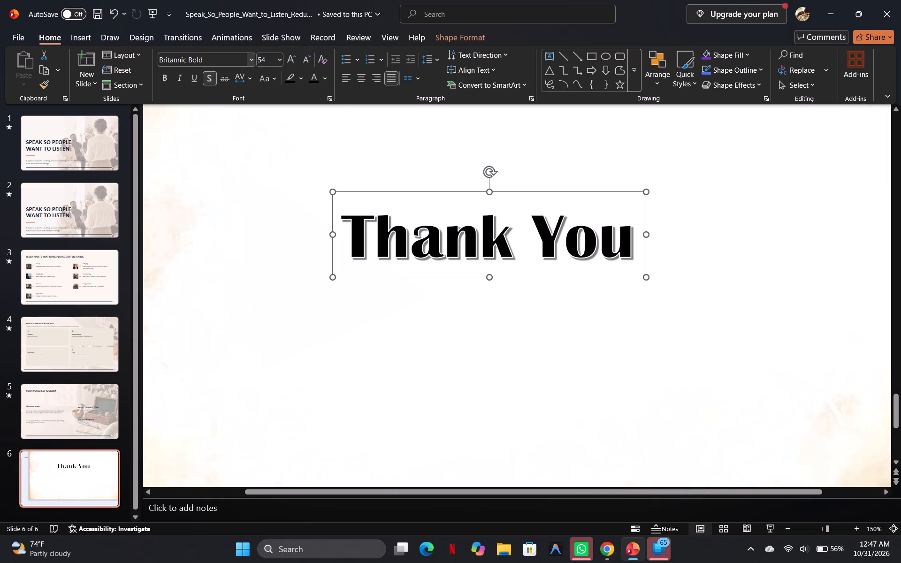
Change the "Thank You" WordArt's font to Arial Rounded MT Bold.
{"action": "left_click", "coordinate": [254, 53]}
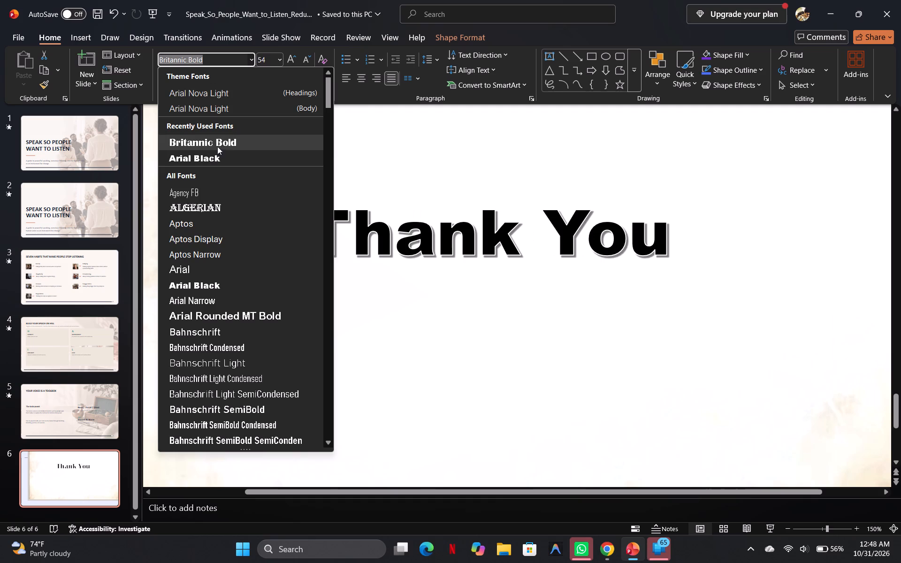
{"action": "left_click", "coordinate": [208, 315]}
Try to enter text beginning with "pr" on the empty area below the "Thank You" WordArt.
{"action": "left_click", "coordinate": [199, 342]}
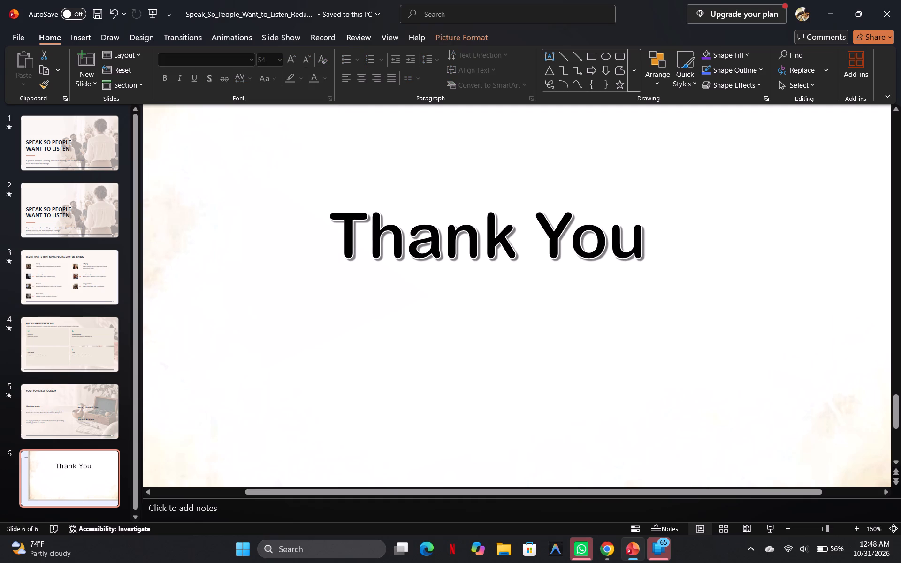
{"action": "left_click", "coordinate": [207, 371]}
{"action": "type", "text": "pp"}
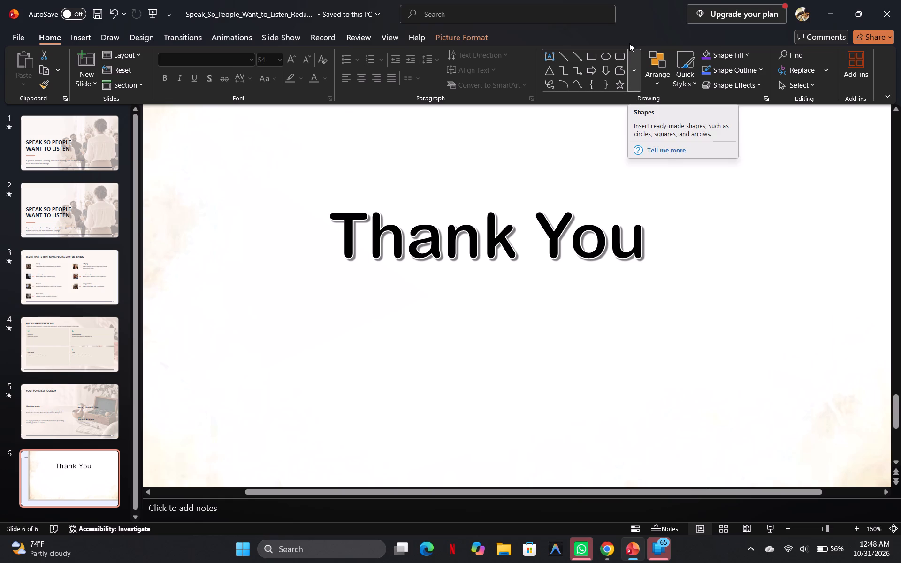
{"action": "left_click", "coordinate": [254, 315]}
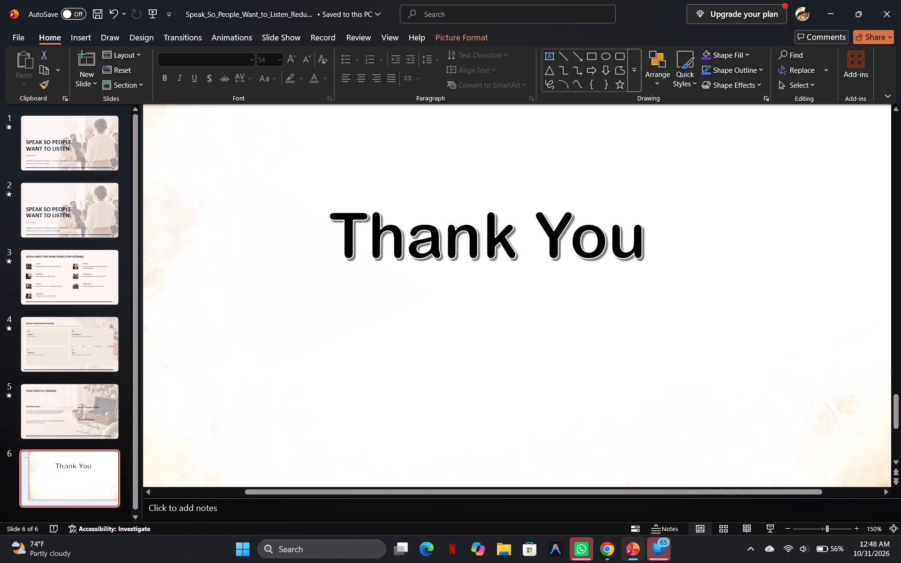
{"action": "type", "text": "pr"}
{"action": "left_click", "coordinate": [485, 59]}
Insert a 1" by 1" circle on slide 6 and place it over the middle of the "Thank You" WordArt.
{"action": "left_click", "coordinate": [610, 55]}
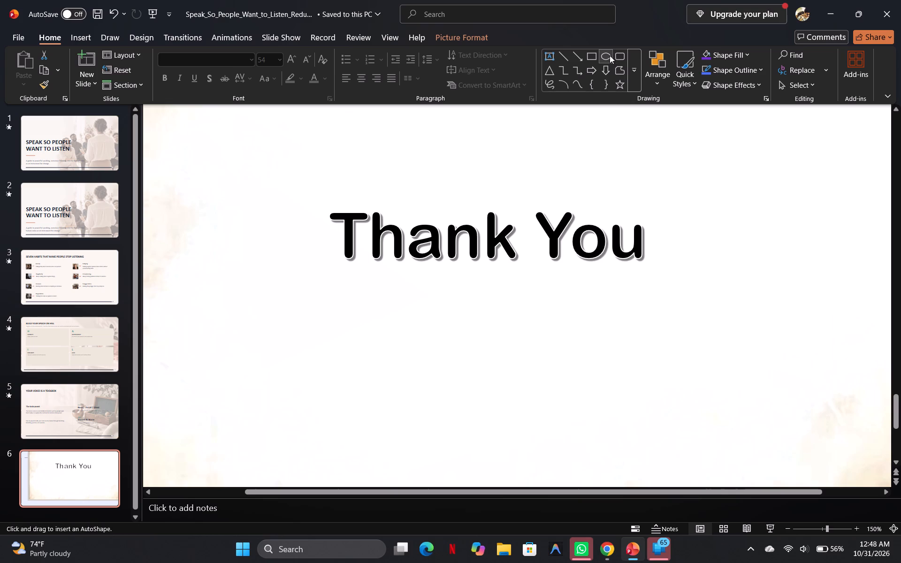
{"action": "left_click", "coordinate": [522, 188]}
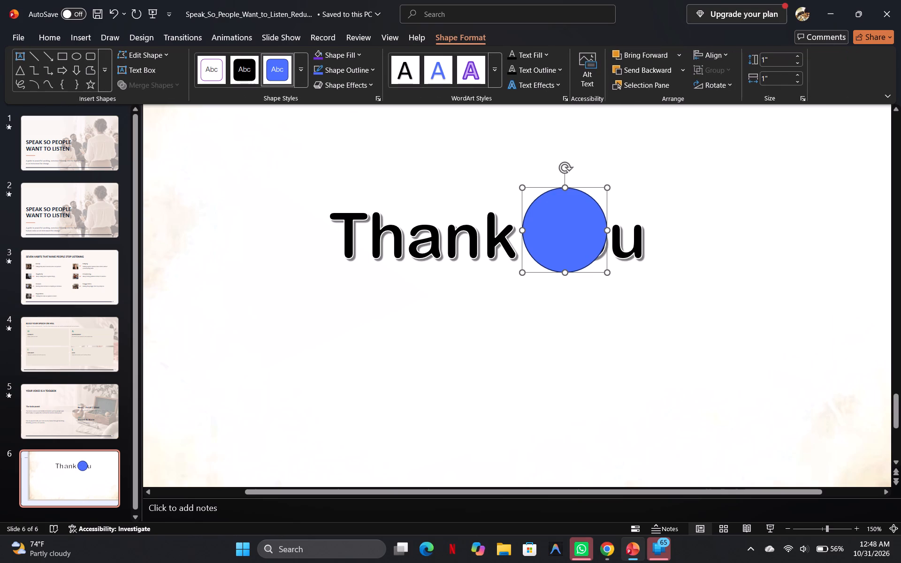
{"action": "left_click_drag", "start_coordinate": [578, 210], "coordinate": [509, 215]}
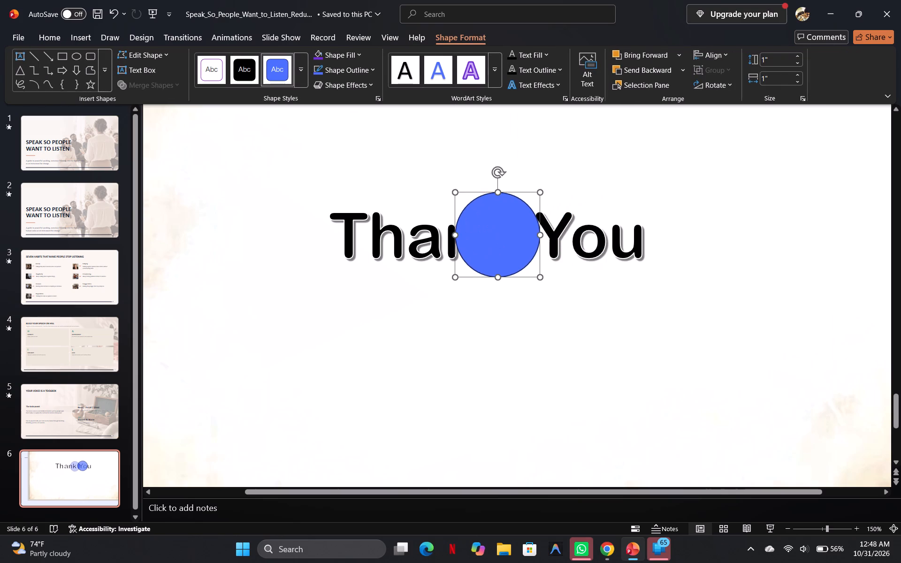
Flatten and stretch the circle into a thin underline beneath "Thank You", about 0.05" high and 3.72" wide.
{"action": "scroll", "coordinate": [509, 215], "scroll_direction": "up", "scroll_amount": 3, "text": "ctrl"}
{"action": "scroll", "coordinate": [509, 215], "scroll_direction": "down", "scroll_amount": 3, "text": "ctrl"}
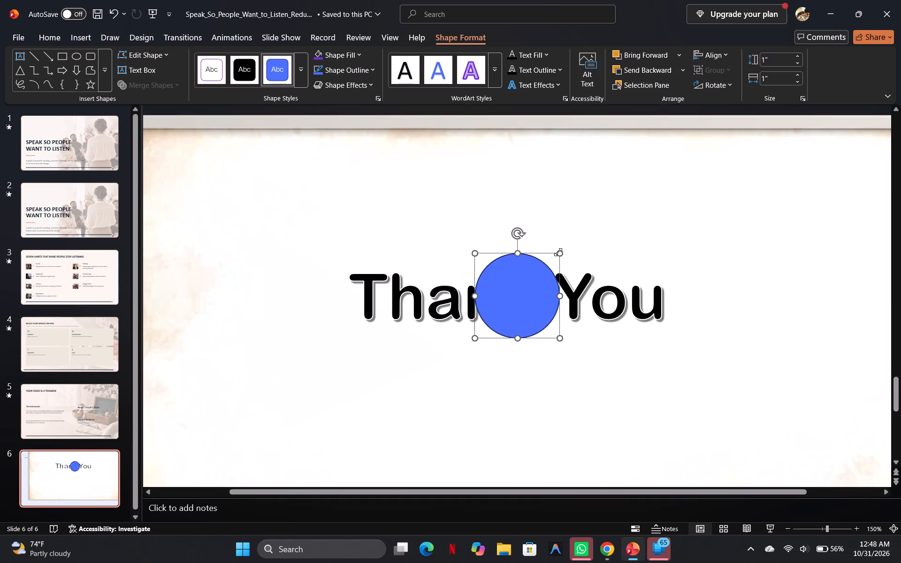
{"action": "left_click_drag", "start_coordinate": [558, 252], "coordinate": [538, 297]}
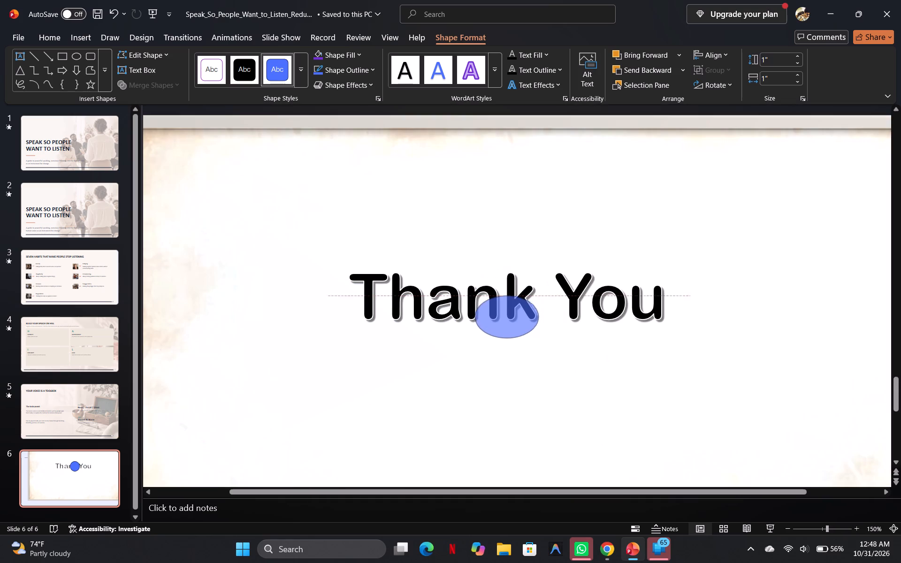
{"action": "left_click_drag", "start_coordinate": [538, 297], "coordinate": [519, 351]}
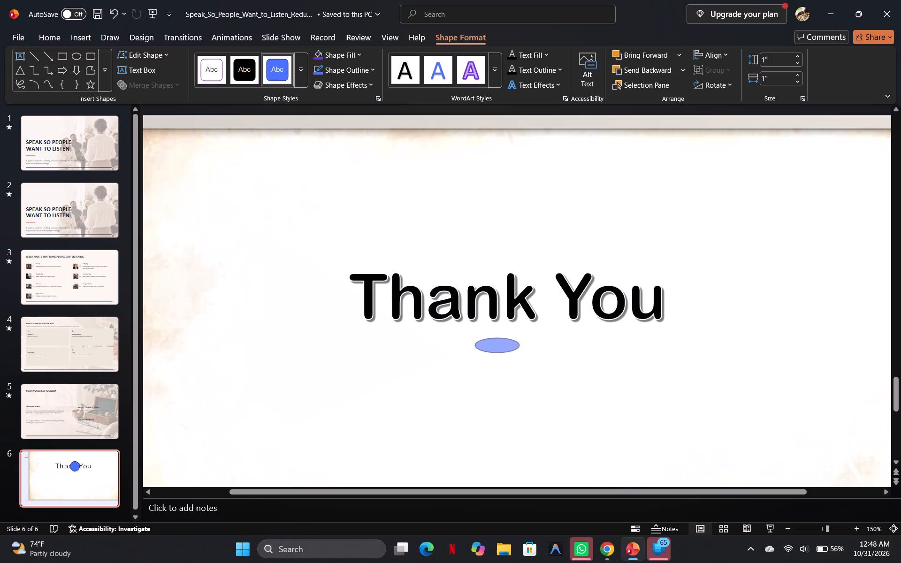
{"action": "left_click_drag", "start_coordinate": [519, 351], "coordinate": [548, 342]}
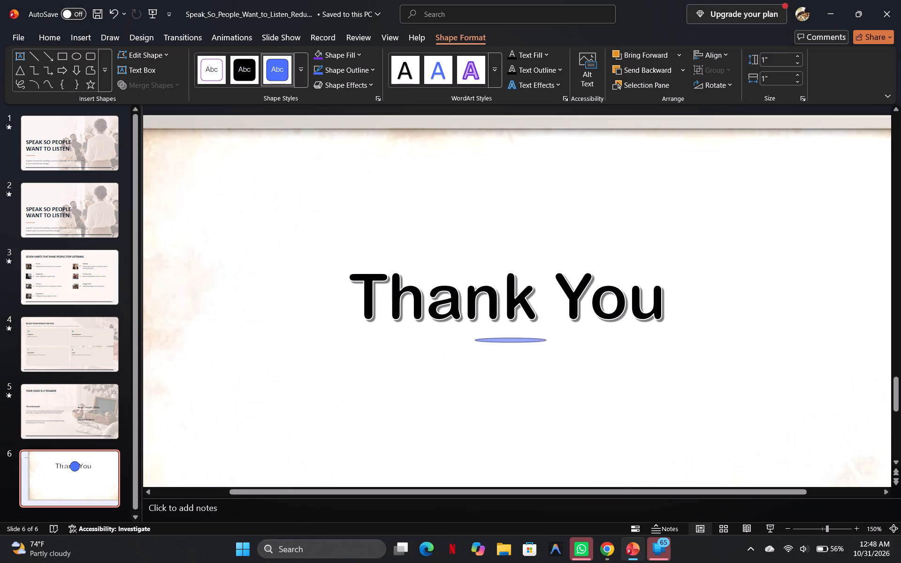
{"action": "left_click_drag", "start_coordinate": [548, 342], "coordinate": [620, 336]}
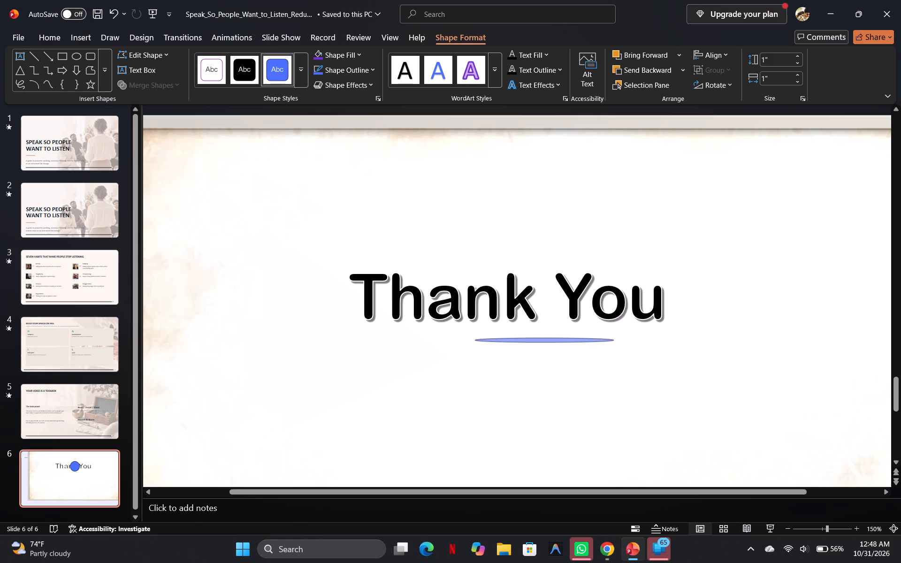
{"action": "left_click_drag", "start_coordinate": [620, 336], "coordinate": [680, 336]}
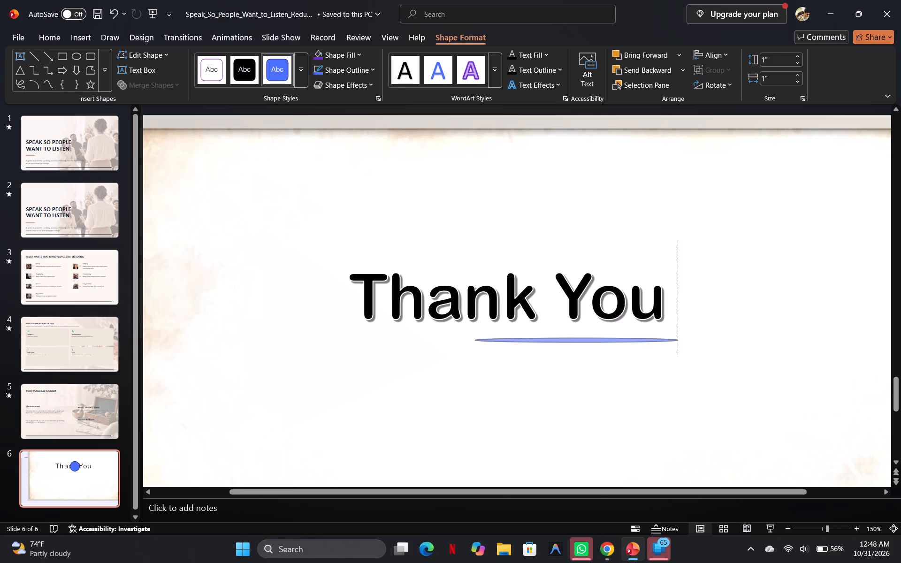
{"action": "left_click_drag", "start_coordinate": [680, 336], "coordinate": [679, 336]}
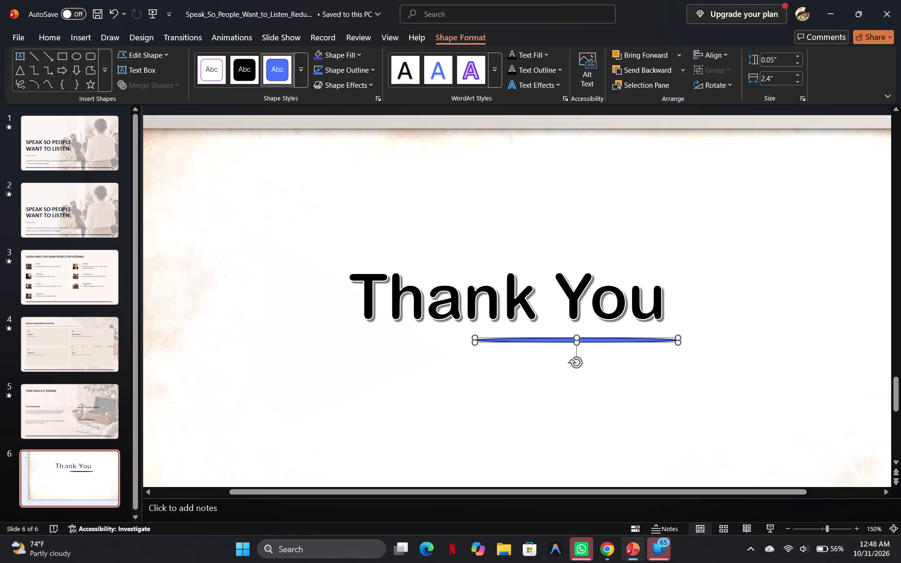
{"action": "left_click_drag", "start_coordinate": [475, 341], "coordinate": [432, 350]}
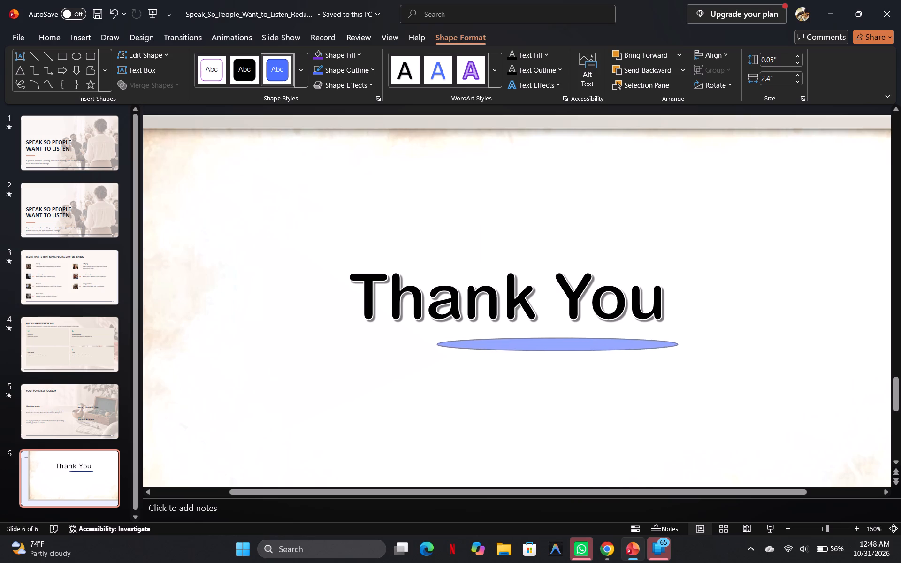
{"action": "left_click_drag", "start_coordinate": [432, 350], "coordinate": [367, 336]}
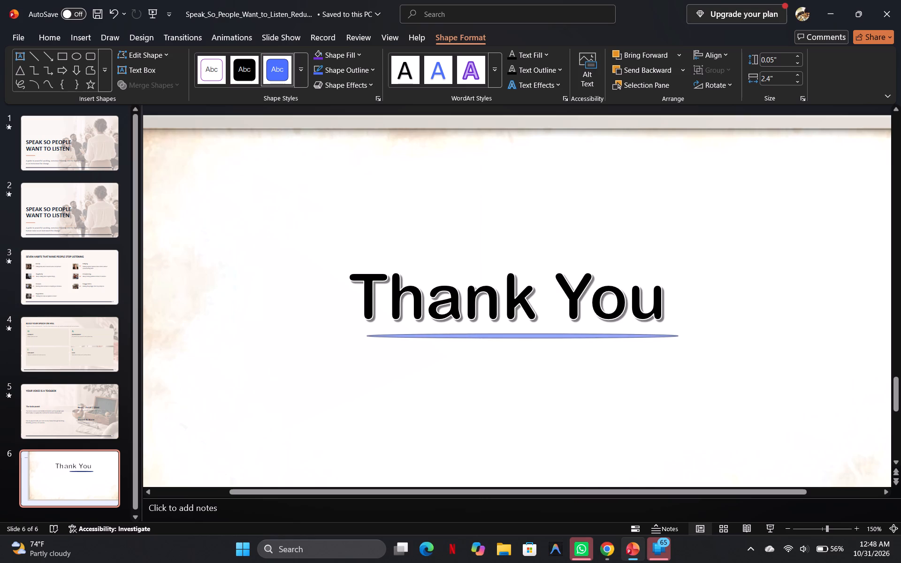
{"action": "left_click_drag", "start_coordinate": [367, 336], "coordinate": [366, 336]}
{"action": "left_click_drag", "start_coordinate": [366, 336], "coordinate": [364, 335]}
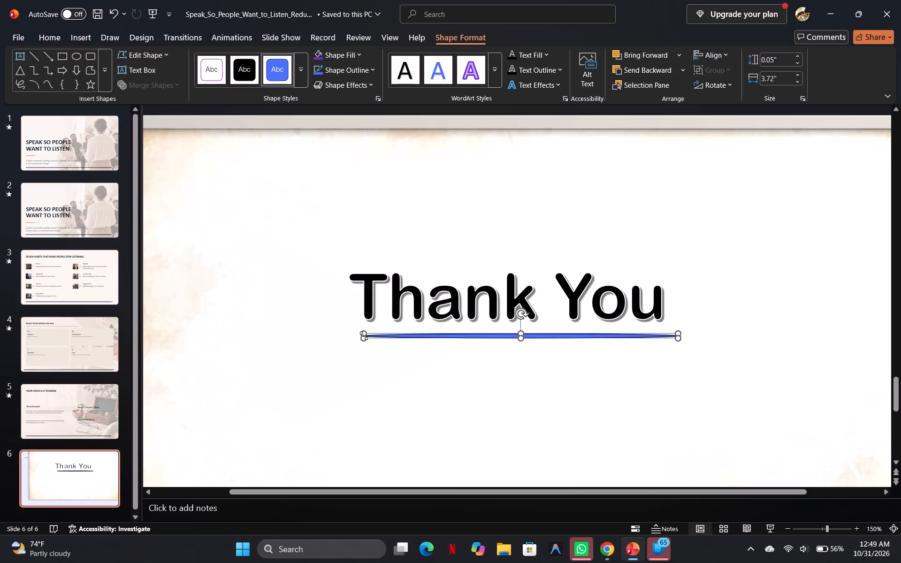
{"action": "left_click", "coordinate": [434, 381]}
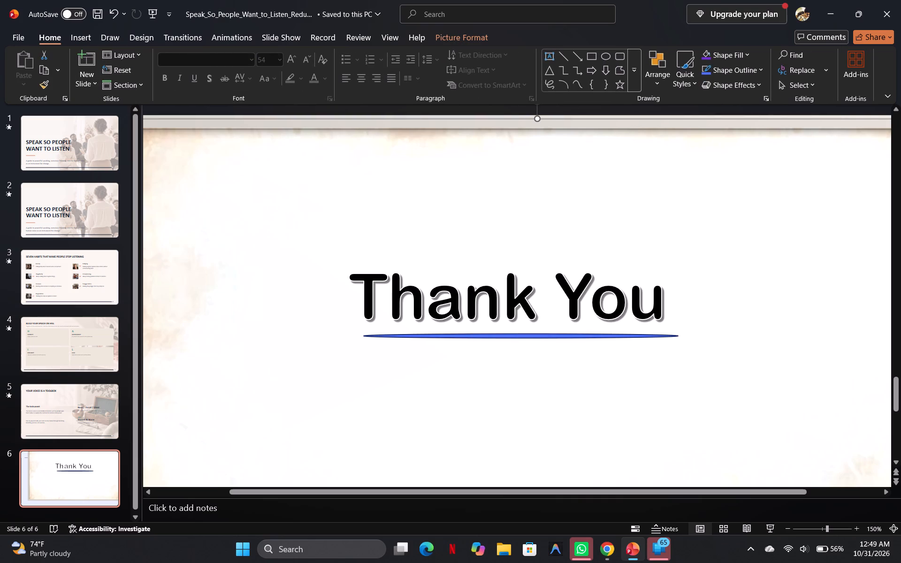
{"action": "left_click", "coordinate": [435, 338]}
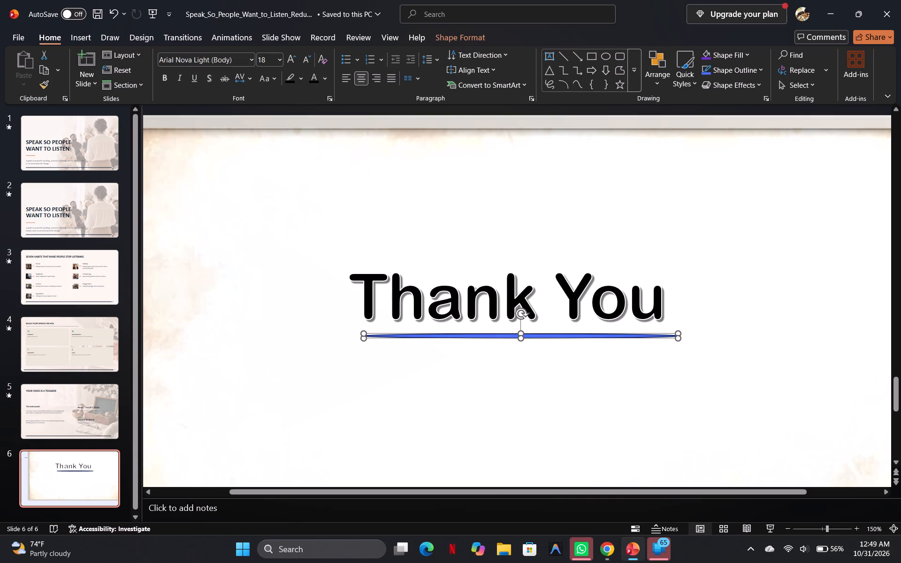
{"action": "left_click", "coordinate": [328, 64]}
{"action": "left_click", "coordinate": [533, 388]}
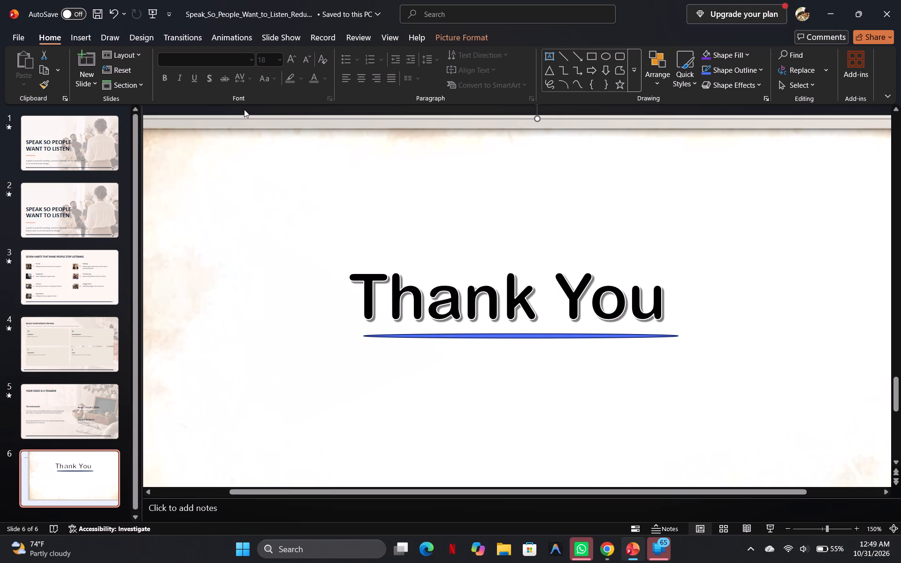
Insert a text box below the "Thank You" underline on slide 6 and enlarge it to span the slide's lower-left area.
{"action": "left_click", "coordinate": [101, 31]}
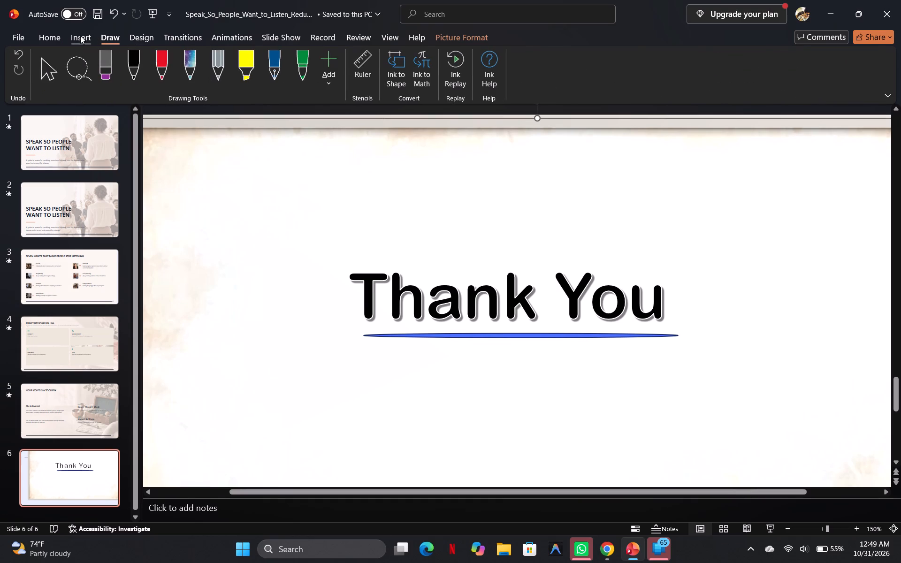
{"action": "left_click", "coordinate": [80, 36]}
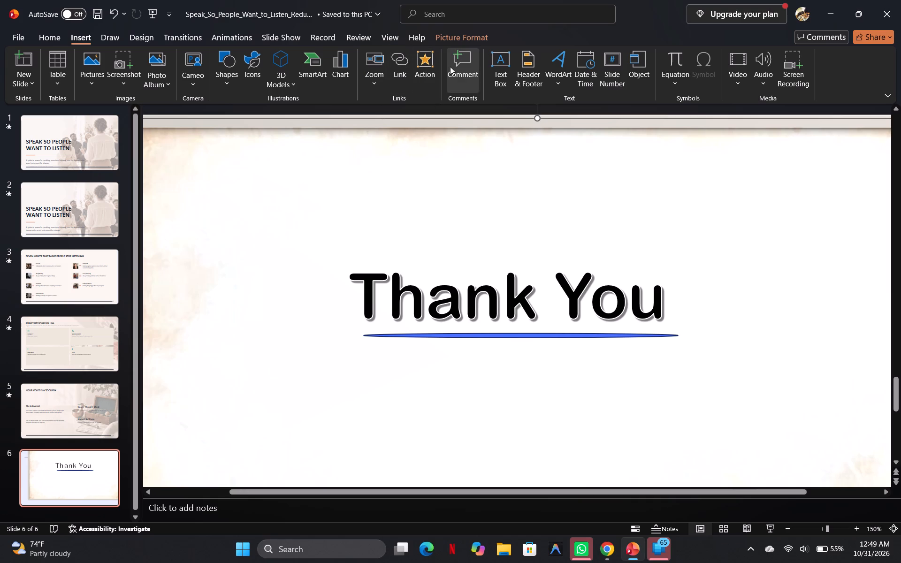
{"action": "left_click", "coordinate": [508, 82]}
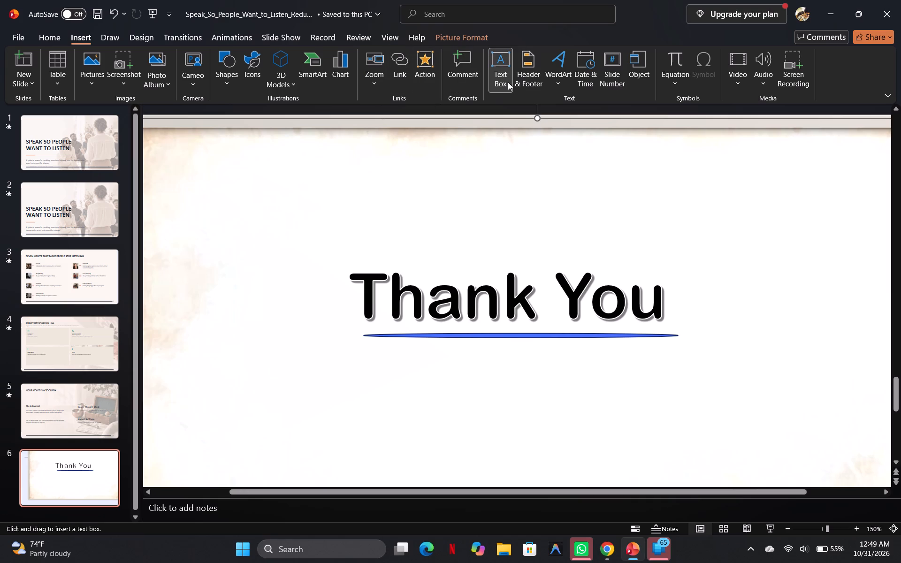
{"action": "left_click", "coordinate": [503, 69]}
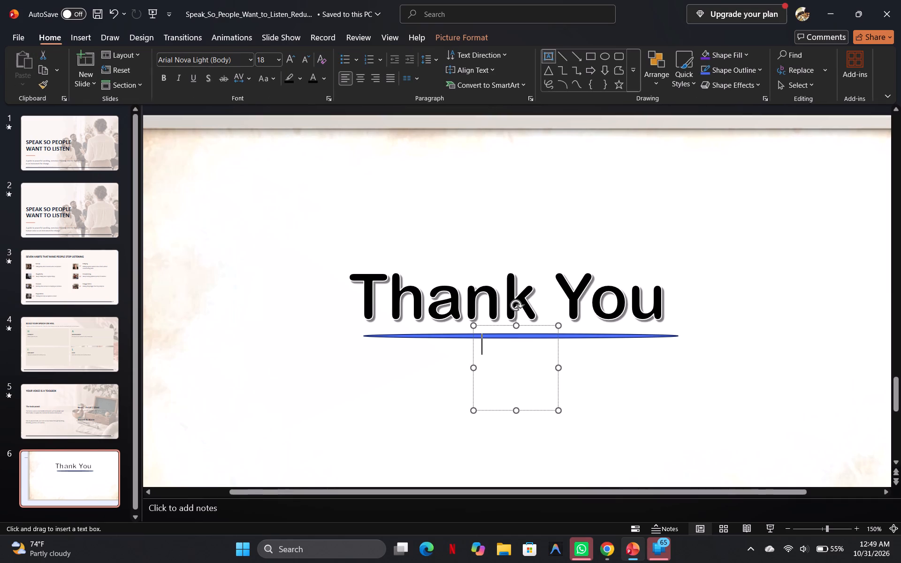
{"action": "left_click_drag", "start_coordinate": [490, 358], "coordinate": [470, 367]}
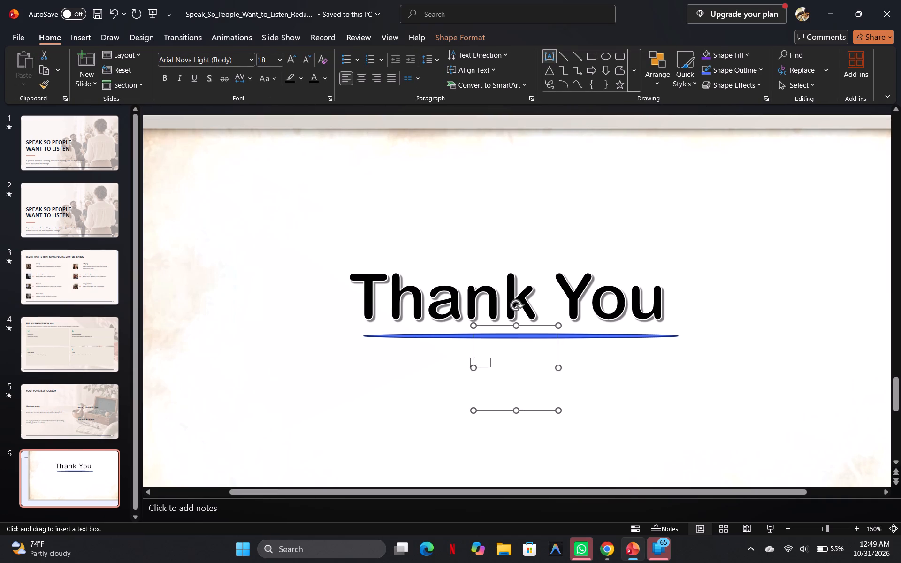
{"action": "left_click_drag", "start_coordinate": [470, 367], "coordinate": [481, 355]}
{"action": "left_click_drag", "start_coordinate": [482, 354], "coordinate": [262, 367]}
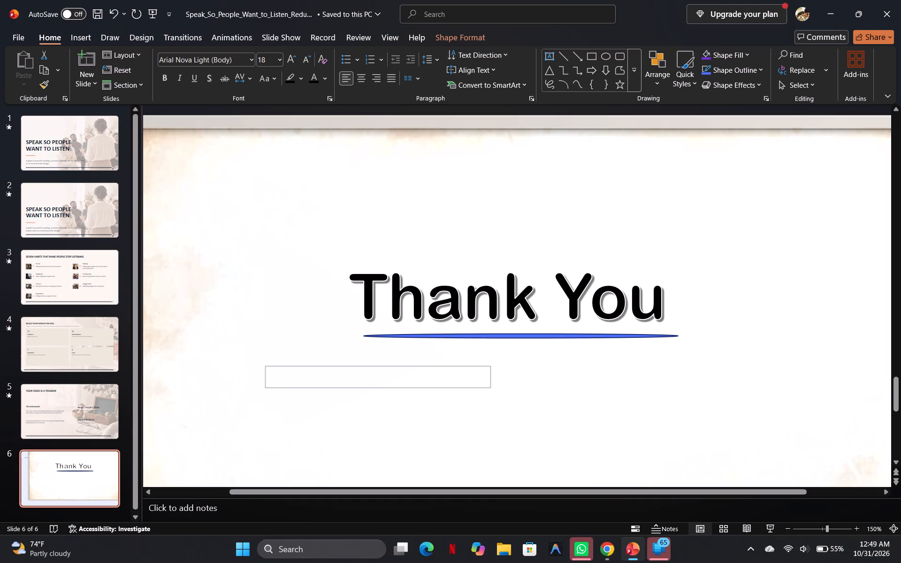
{"action": "left_click_drag", "start_coordinate": [262, 367], "coordinate": [237, 370]}
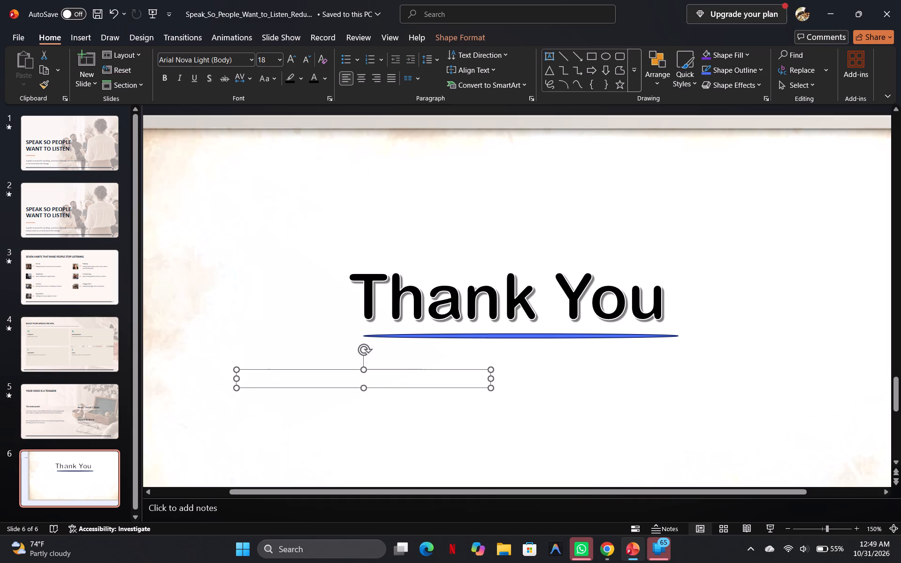
{"action": "left_click_drag", "start_coordinate": [236, 390], "coordinate": [209, 436]}
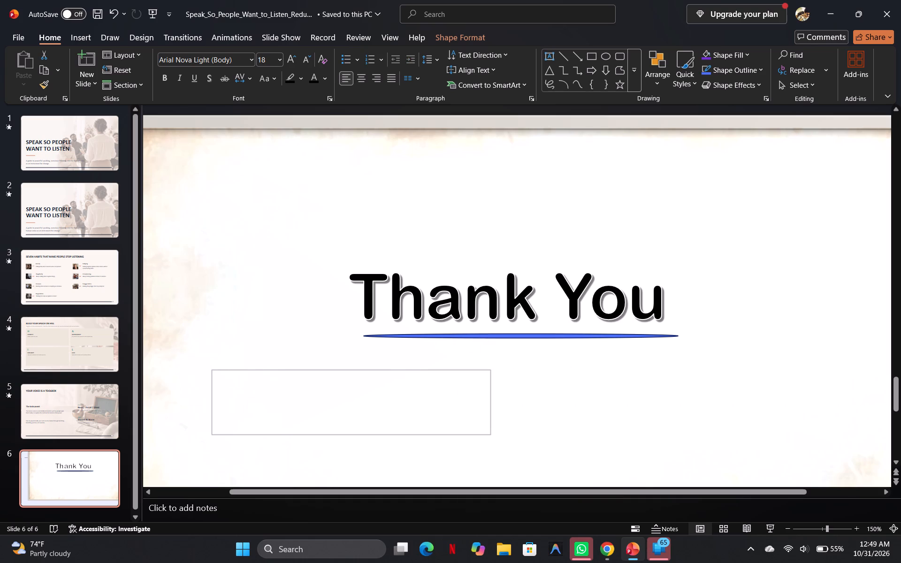
{"action": "left_click_drag", "start_coordinate": [209, 436], "coordinate": [193, 472]}
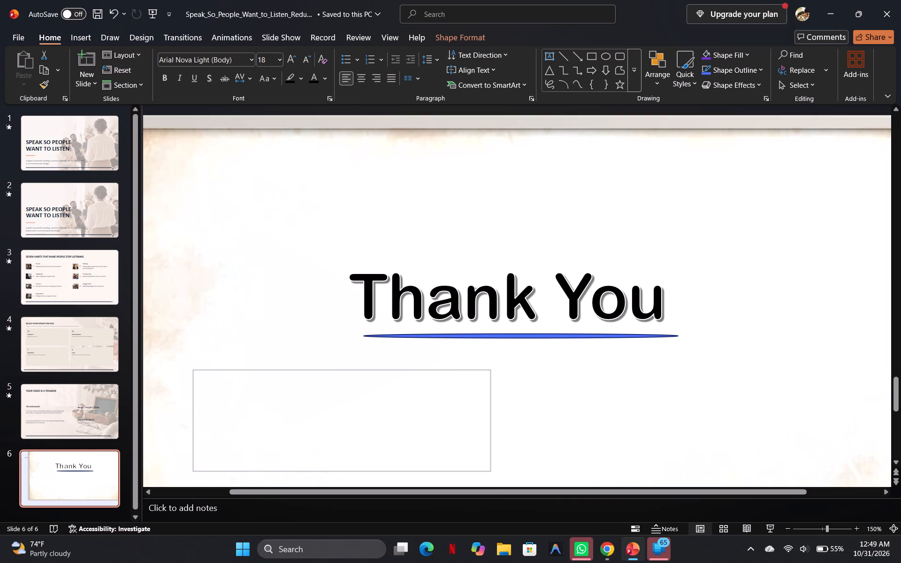
{"action": "left_click_drag", "start_coordinate": [193, 472], "coordinate": [193, 475]}
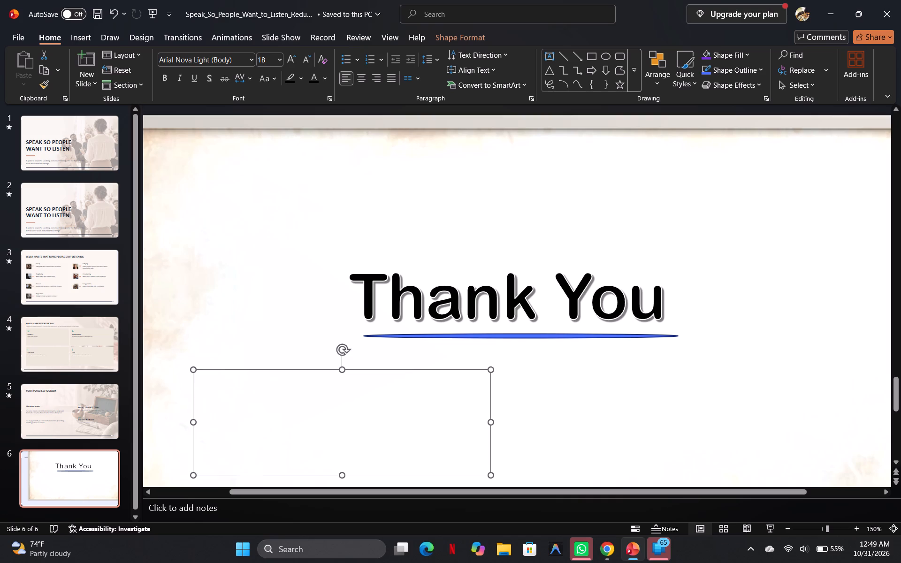
Enter "Presented by:" in Arial Black in the new text box and start a line below it indented by three spaces.
{"action": "key", "text": "p"}
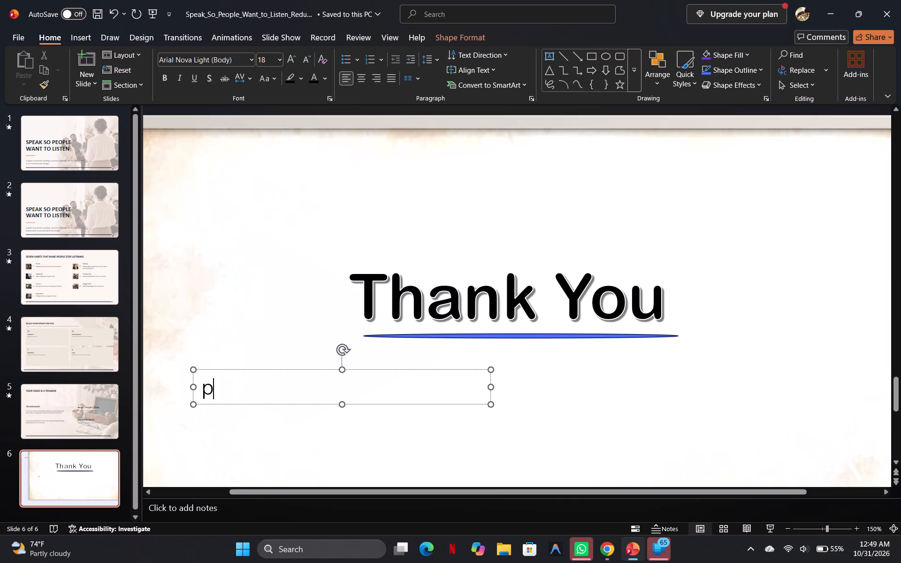
{"action": "key", "text": "BackSpace"}
{"action": "left_click", "coordinate": [251, 59]}
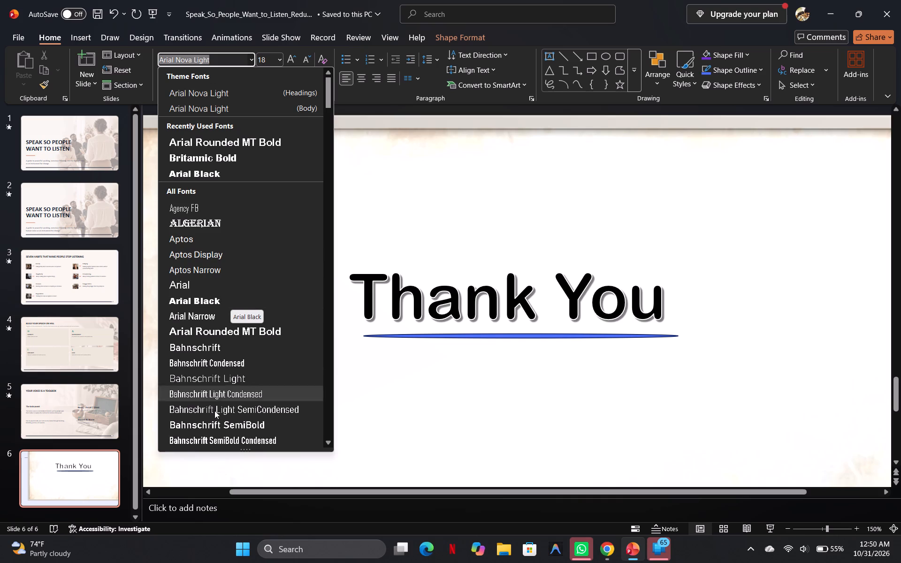
{"action": "left_click", "coordinate": [215, 302]}
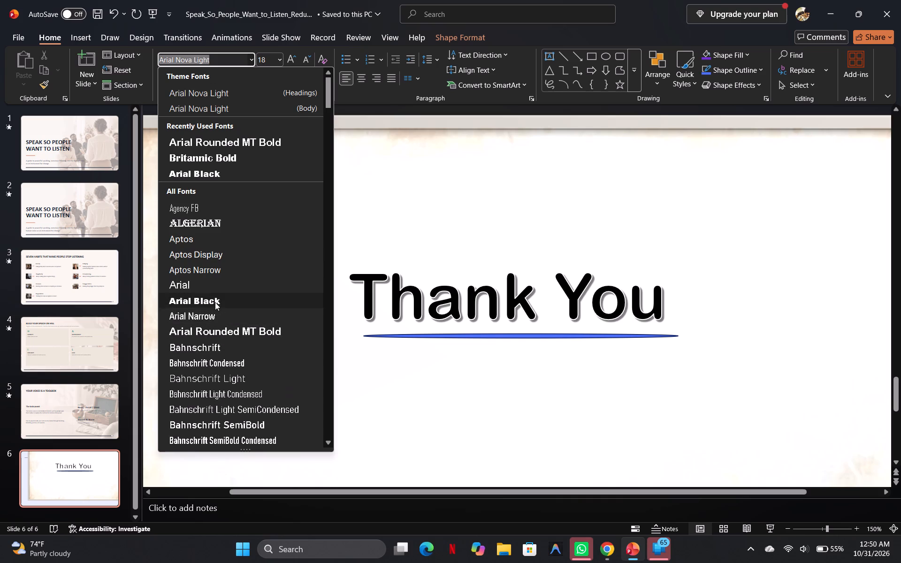
{"action": "type", "text": "prese"}
{"action": "type", "text": "nte"}
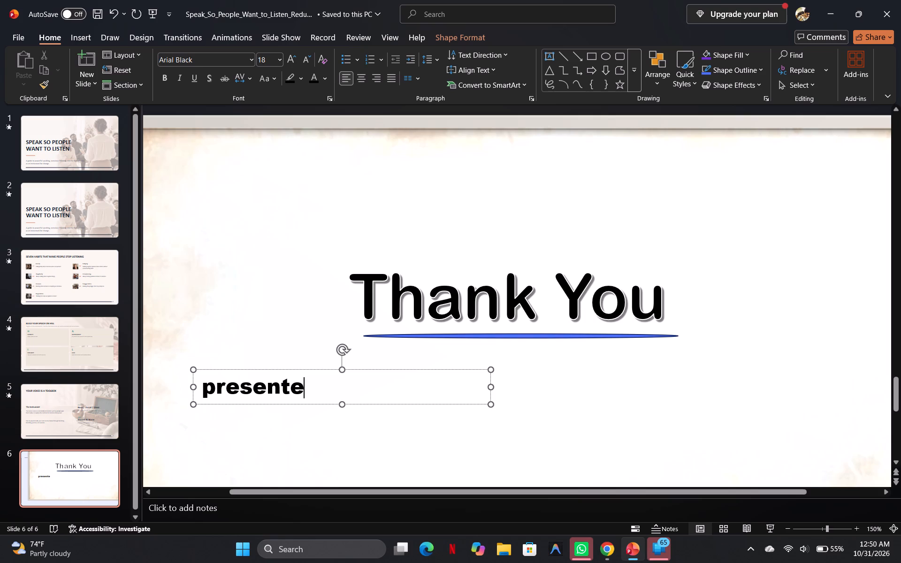
{"action": "type", "text": "d"}
{"action": "key", "text": "space"}
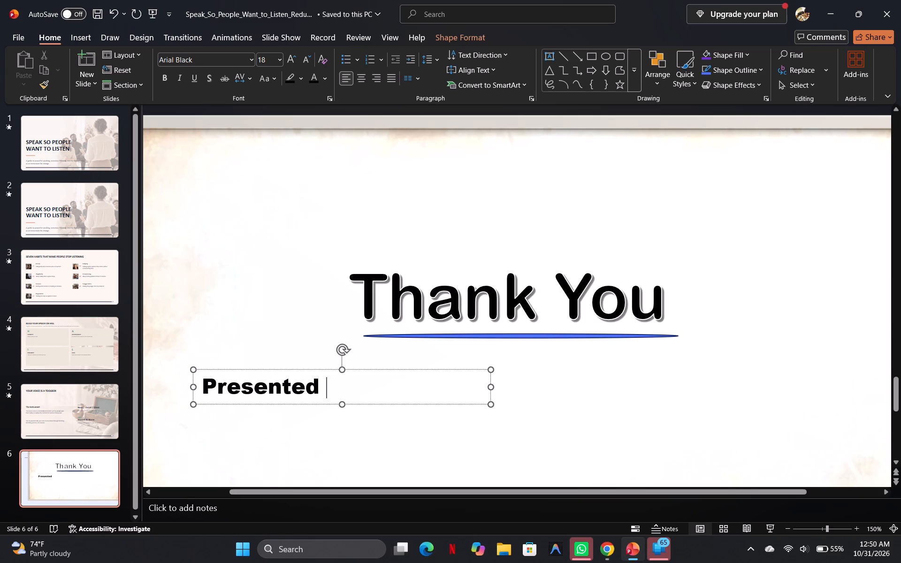
{"action": "type", "text": "by"}
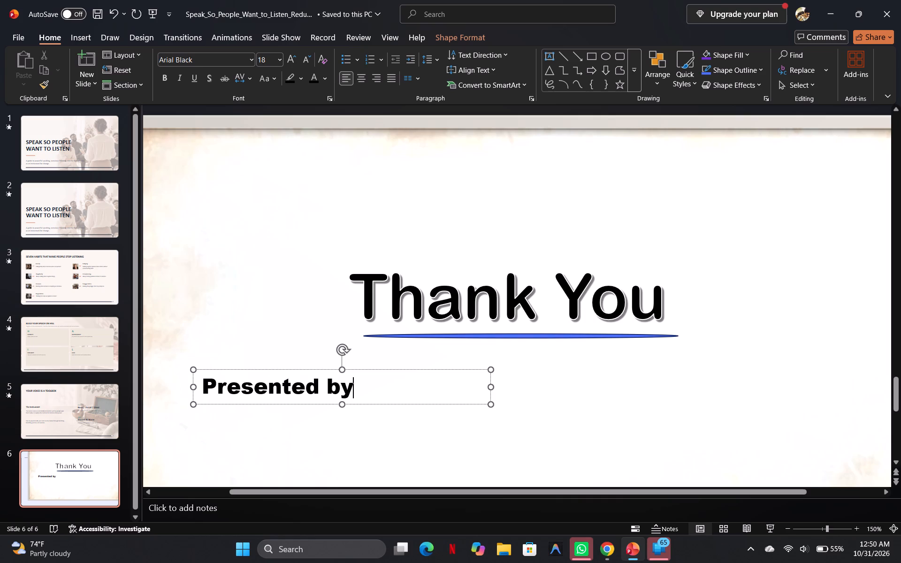
{"action": "key", "text": "shift+colon"}
{"action": "key", "text": "Return"}
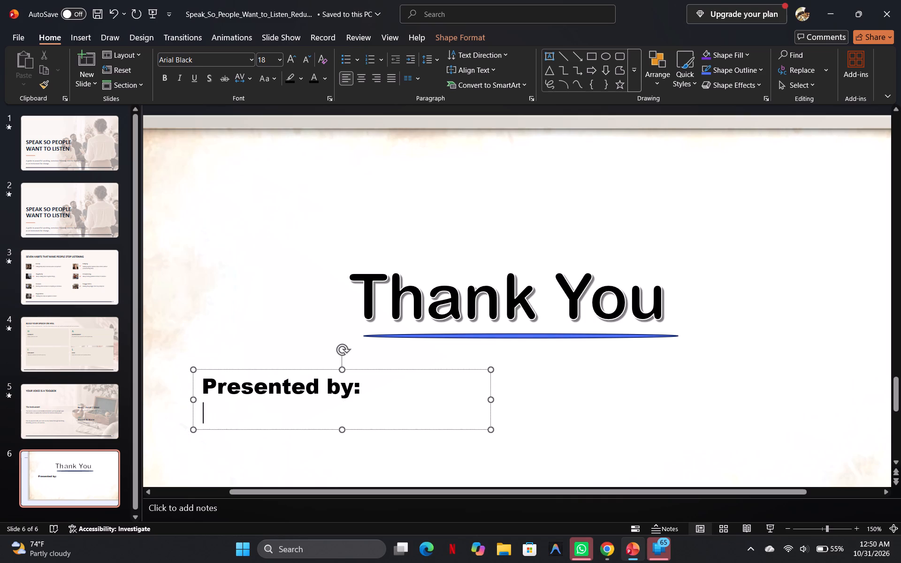
{"action": "key", "text": "space"}
{"action": "key", "text": "space"}
{"action": "key", "text": "space"}
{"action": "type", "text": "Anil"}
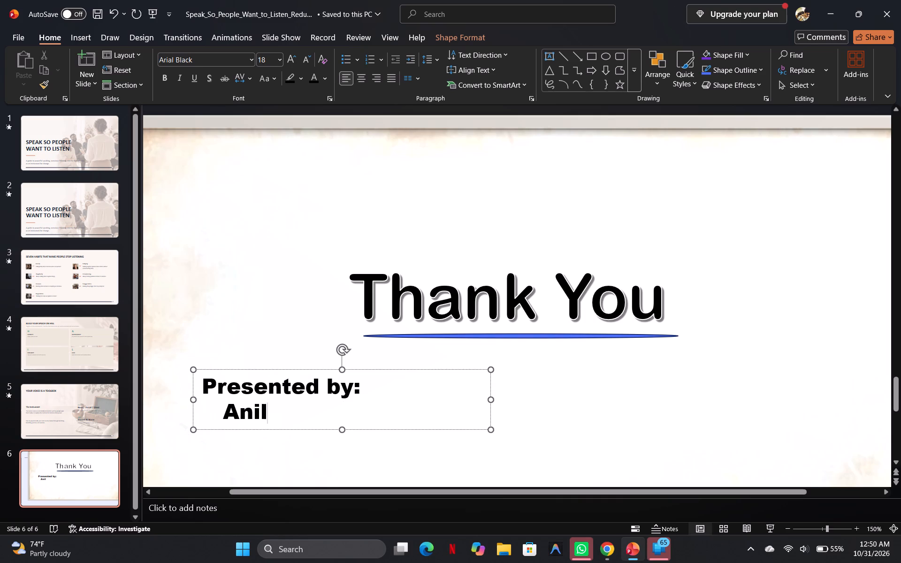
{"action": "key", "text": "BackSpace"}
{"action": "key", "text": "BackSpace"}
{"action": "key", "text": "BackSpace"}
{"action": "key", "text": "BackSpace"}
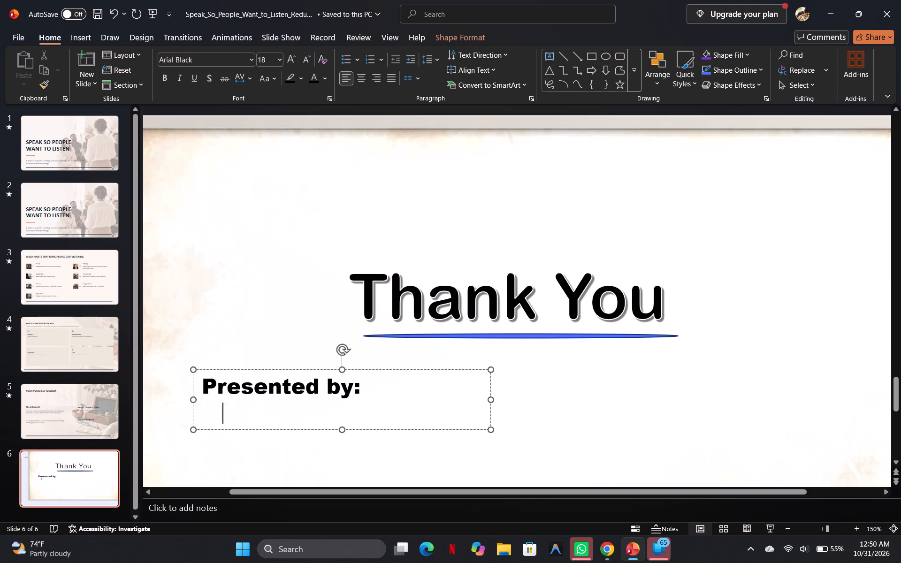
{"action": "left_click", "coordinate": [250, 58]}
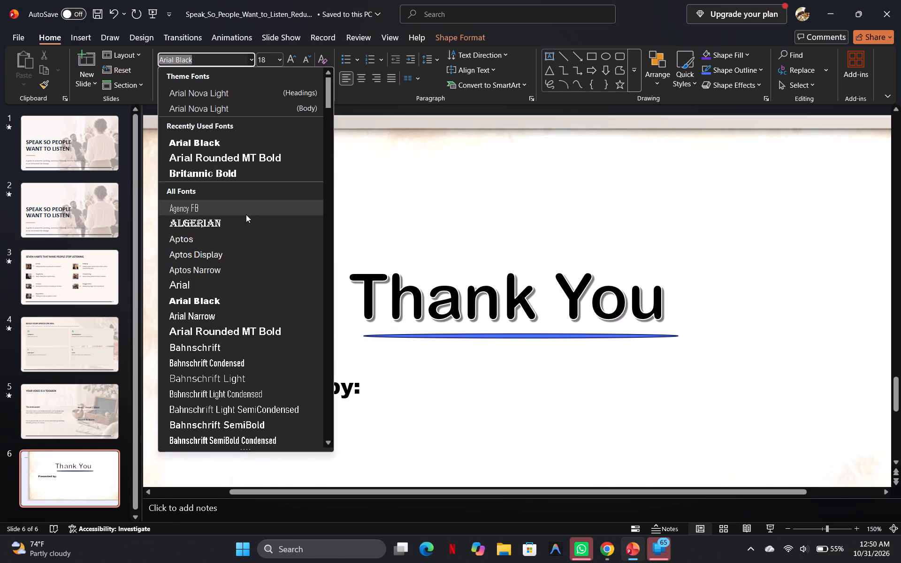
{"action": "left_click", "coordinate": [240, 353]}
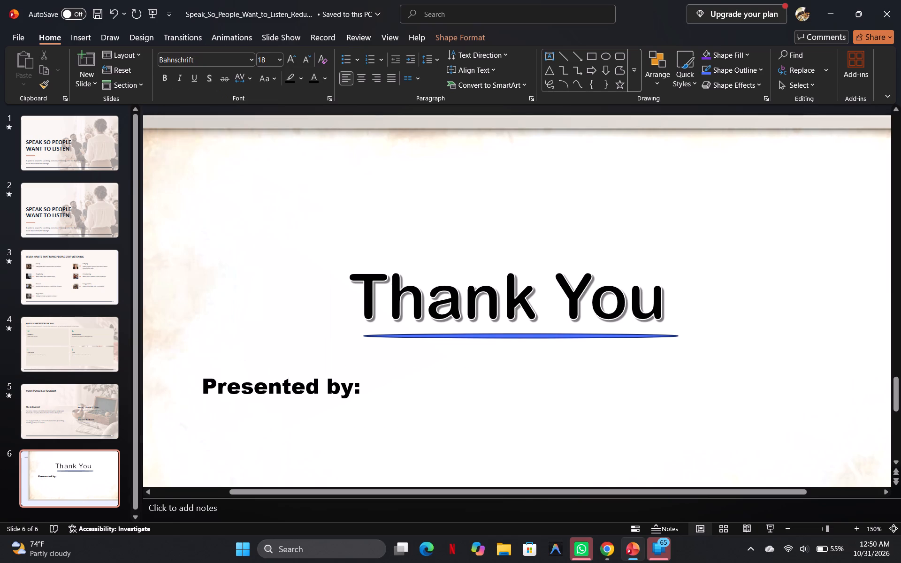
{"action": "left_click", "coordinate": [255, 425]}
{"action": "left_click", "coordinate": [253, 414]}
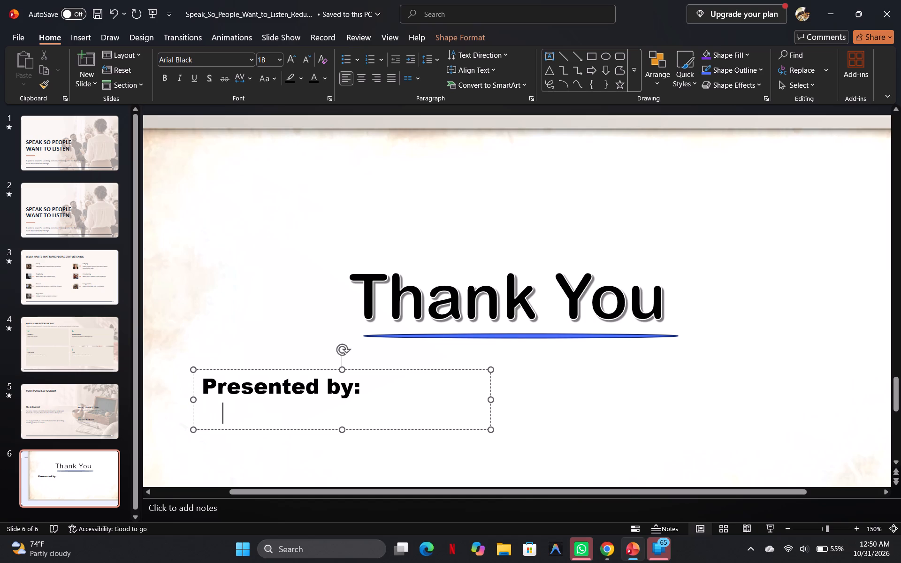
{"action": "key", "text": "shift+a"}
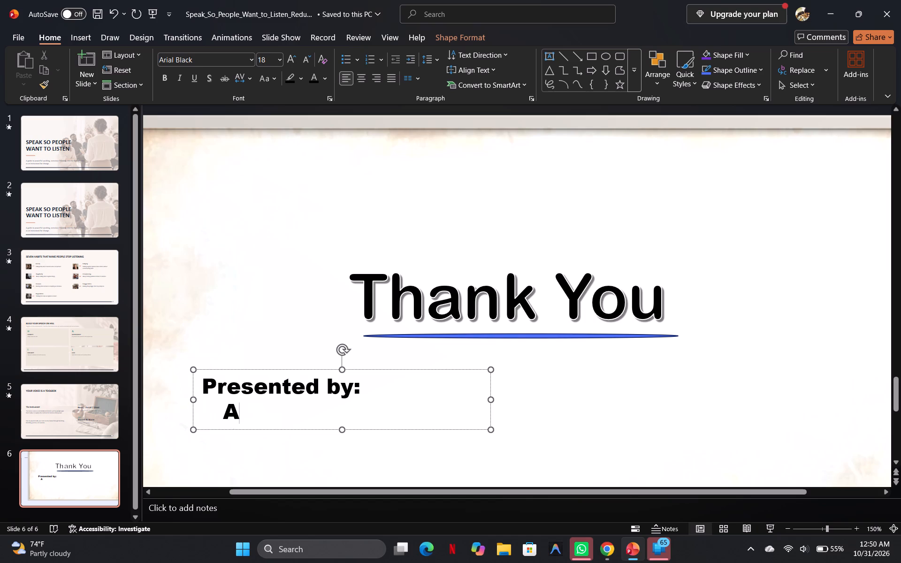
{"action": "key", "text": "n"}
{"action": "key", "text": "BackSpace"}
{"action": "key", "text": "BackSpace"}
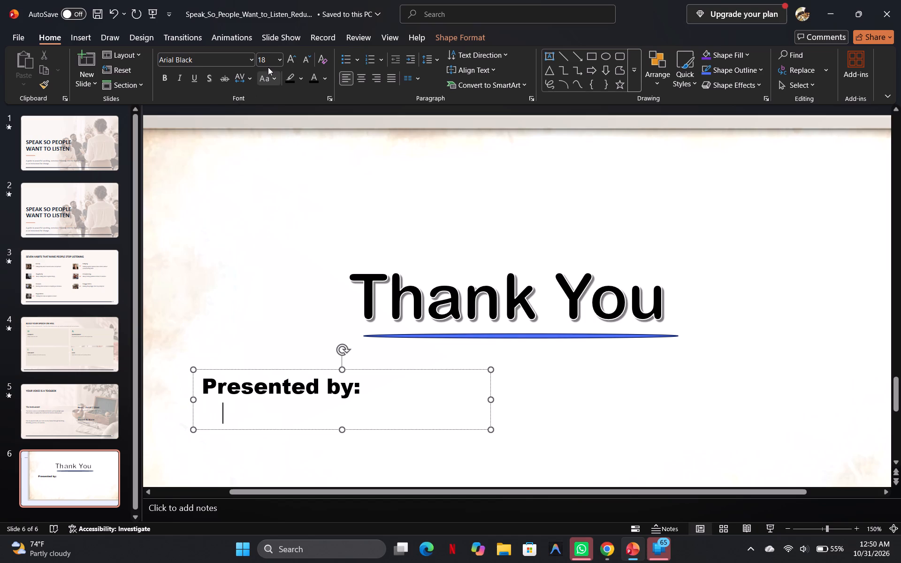
Enter the presenter's first name in Bahnschrift on the indented line under "Presented by:".
{"action": "left_click", "coordinate": [251, 61]}
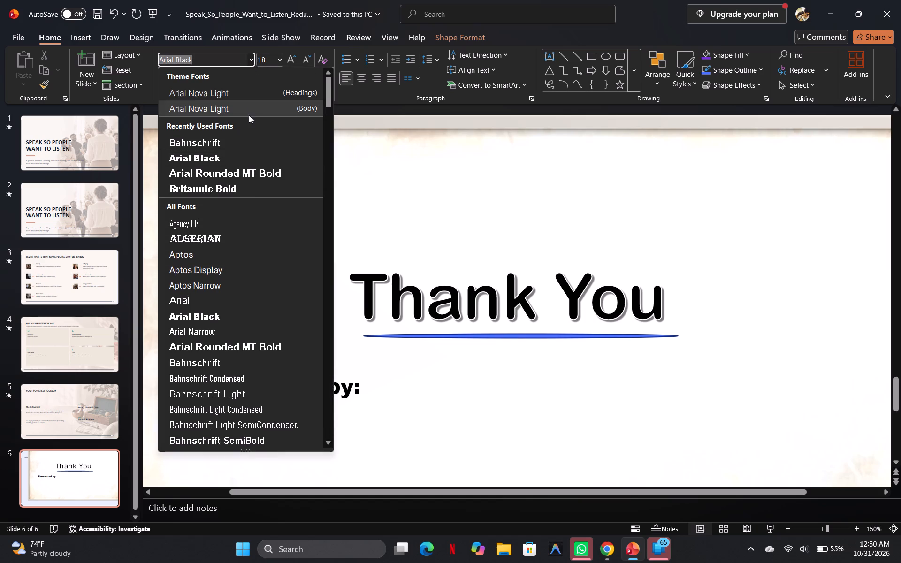
{"action": "left_click", "coordinate": [246, 139]}
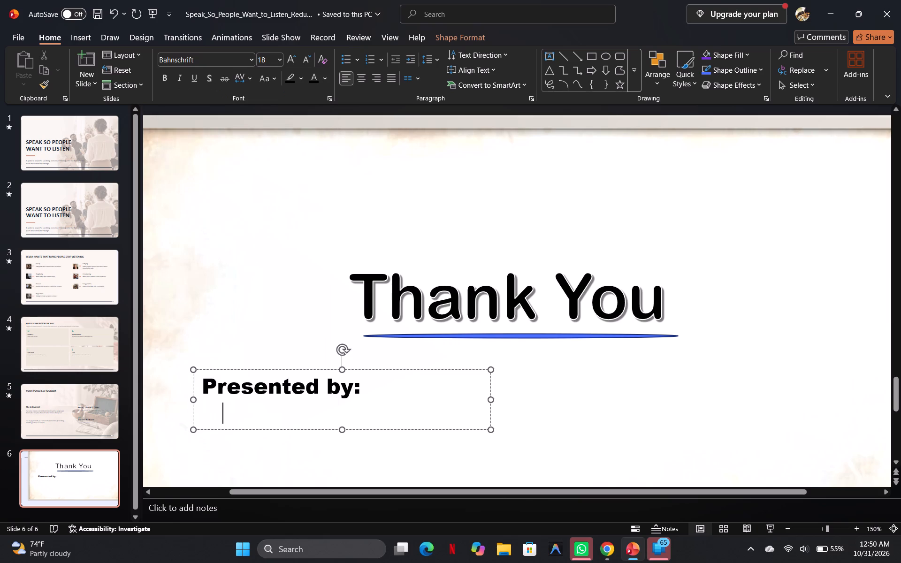
{"action": "key", "text": "shift+a"}
{"action": "type", "text": "nil"}
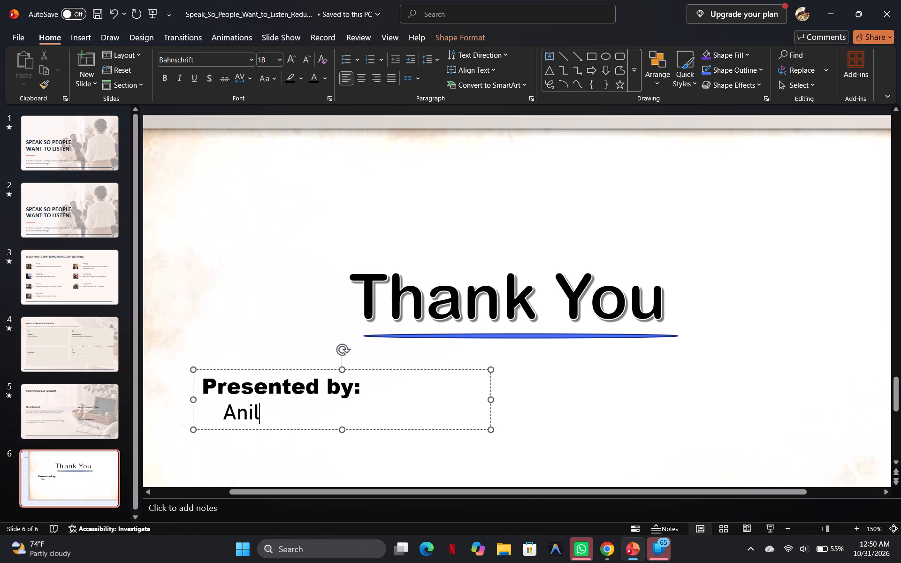
Indent the presenter's name under "Presented by:" by three more spaces.
{"action": "left_click_drag", "start_coordinate": [249, 416], "coordinate": [218, 415]}
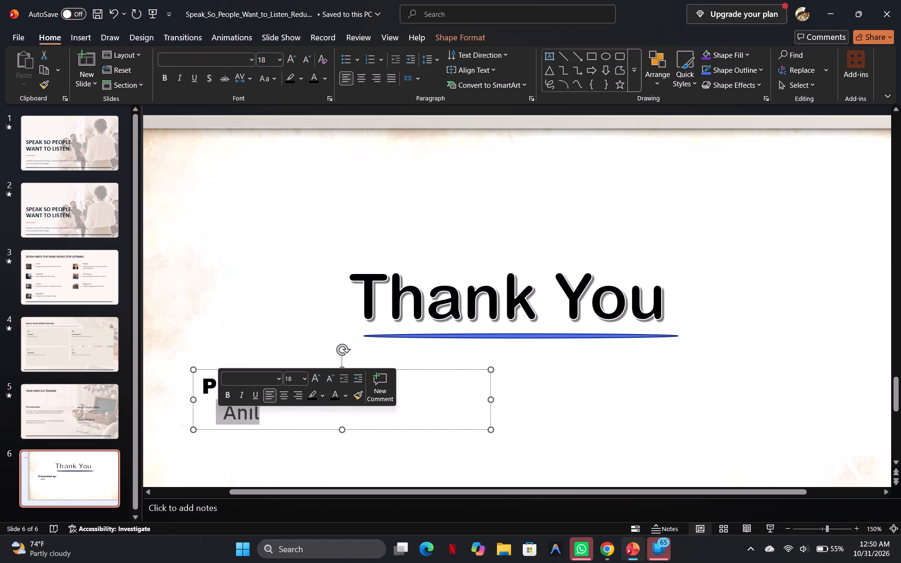
{"action": "left_click", "coordinate": [209, 412]}
{"action": "left_click", "coordinate": [218, 412]}
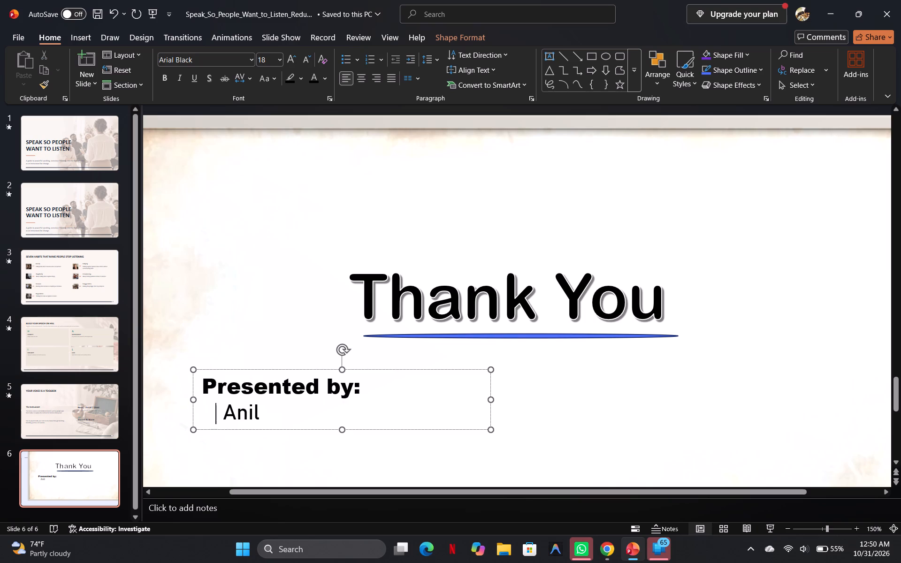
{"action": "key", "text": "space"}
{"action": "key", "text": "space"}
{"action": "key", "text": "space"}
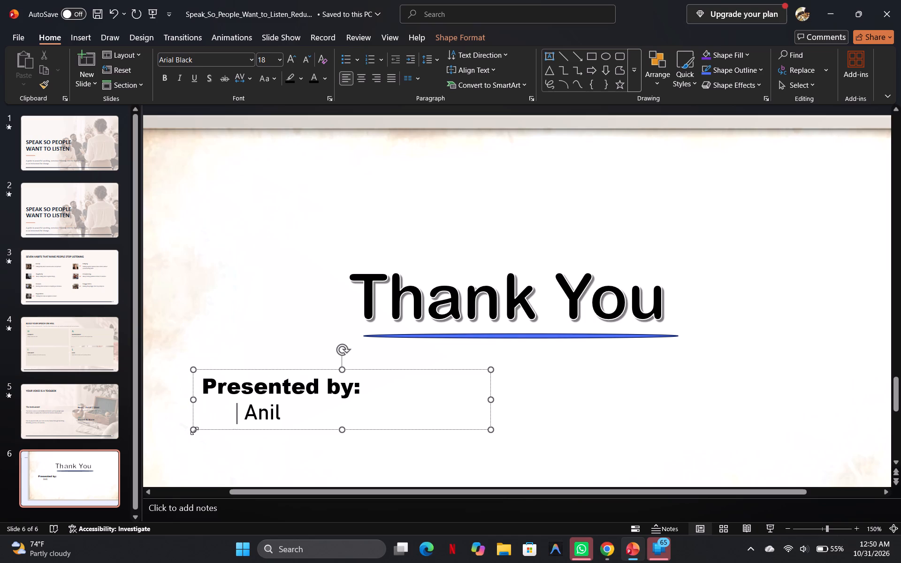
Try to make the "Presented by:" text box taller and widen it slightly by extending its right edge.
{"action": "left_click", "coordinate": [343, 353]}
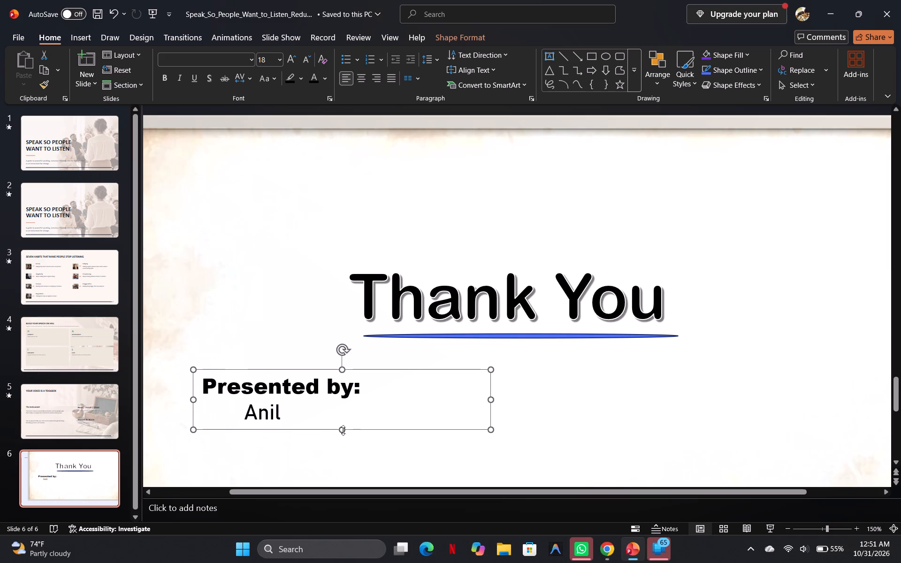
{"action": "left_click_drag", "start_coordinate": [343, 430], "coordinate": [344, 448]}
{"action": "left_click_drag", "start_coordinate": [342, 431], "coordinate": [346, 477]}
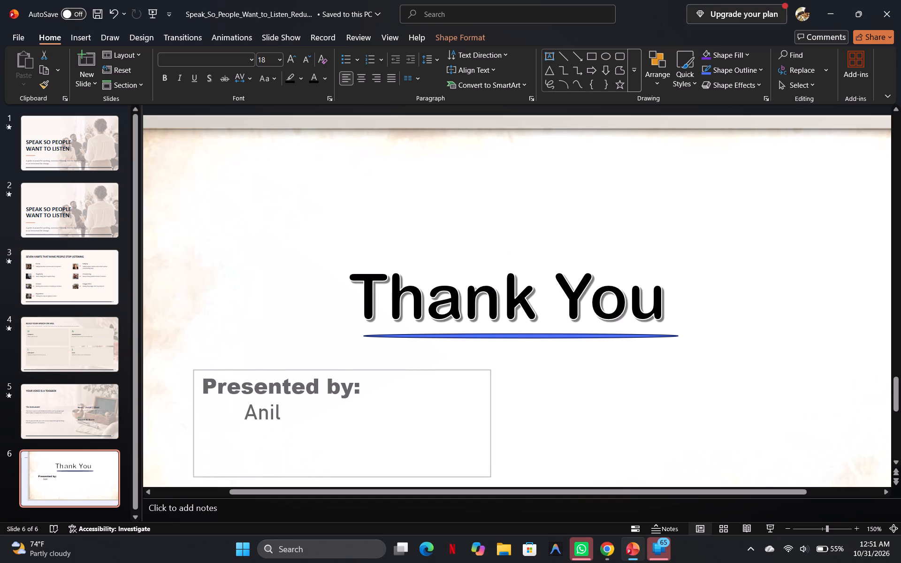
{"action": "left_click_drag", "start_coordinate": [346, 477], "coordinate": [346, 480]}
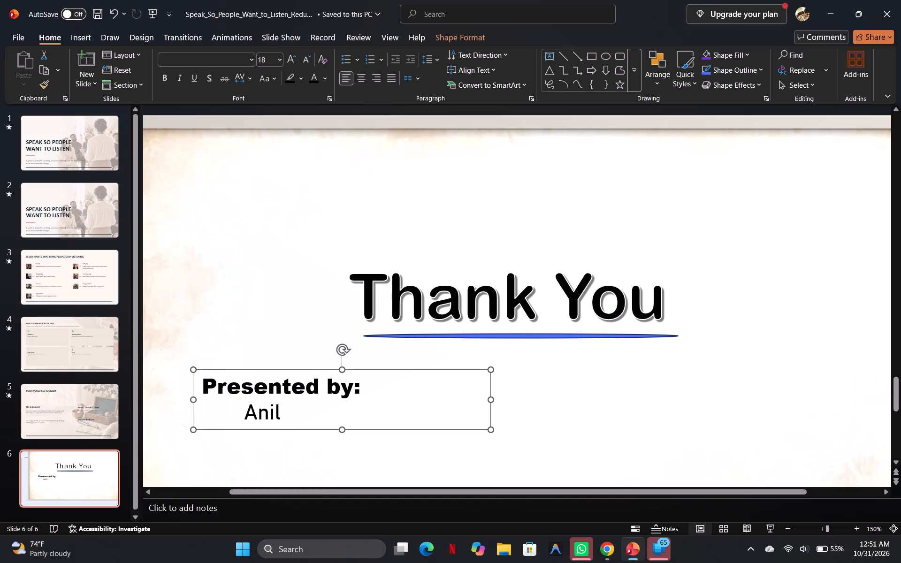
{"action": "left_click_drag", "start_coordinate": [493, 429], "coordinate": [511, 464]}
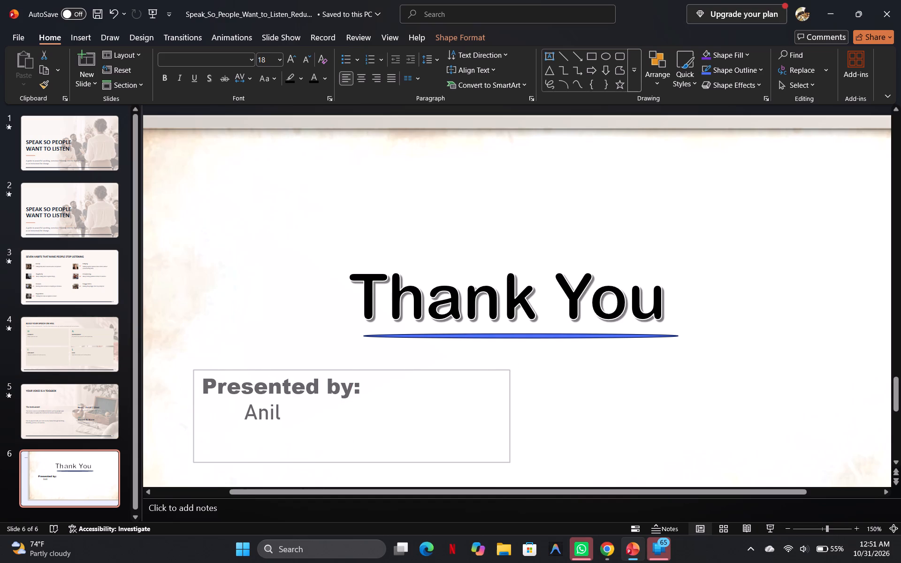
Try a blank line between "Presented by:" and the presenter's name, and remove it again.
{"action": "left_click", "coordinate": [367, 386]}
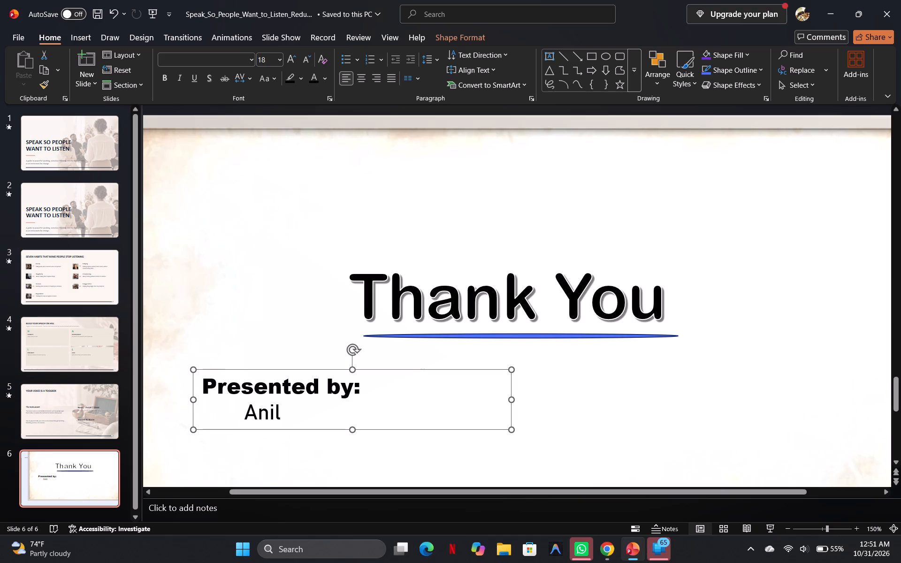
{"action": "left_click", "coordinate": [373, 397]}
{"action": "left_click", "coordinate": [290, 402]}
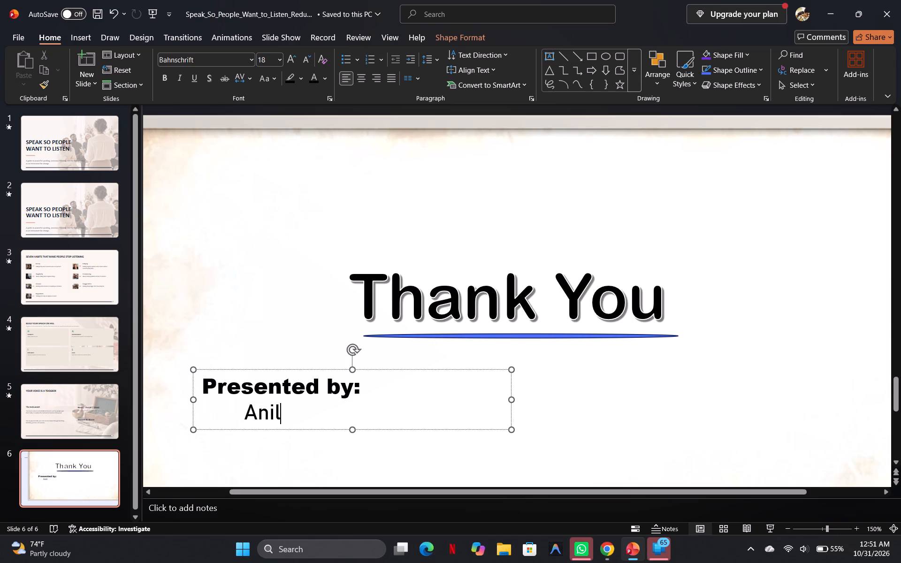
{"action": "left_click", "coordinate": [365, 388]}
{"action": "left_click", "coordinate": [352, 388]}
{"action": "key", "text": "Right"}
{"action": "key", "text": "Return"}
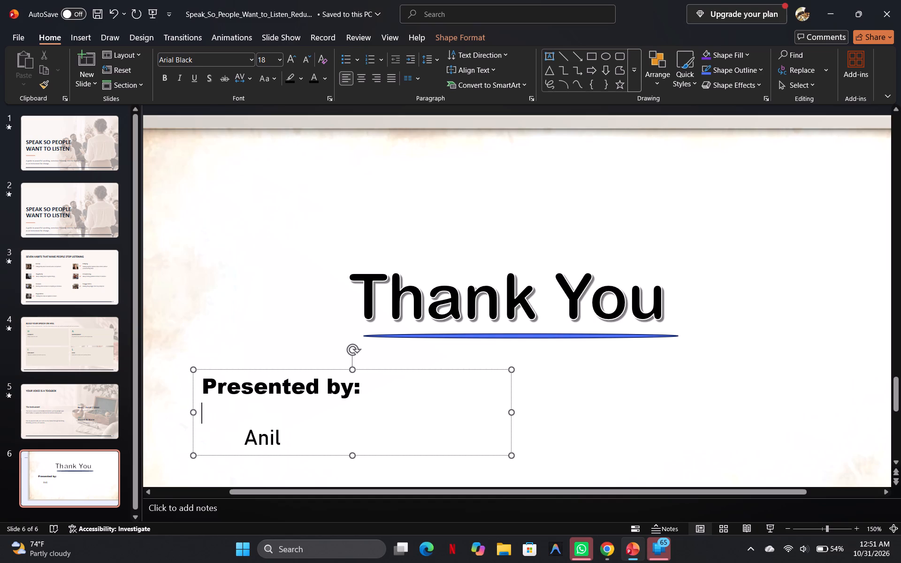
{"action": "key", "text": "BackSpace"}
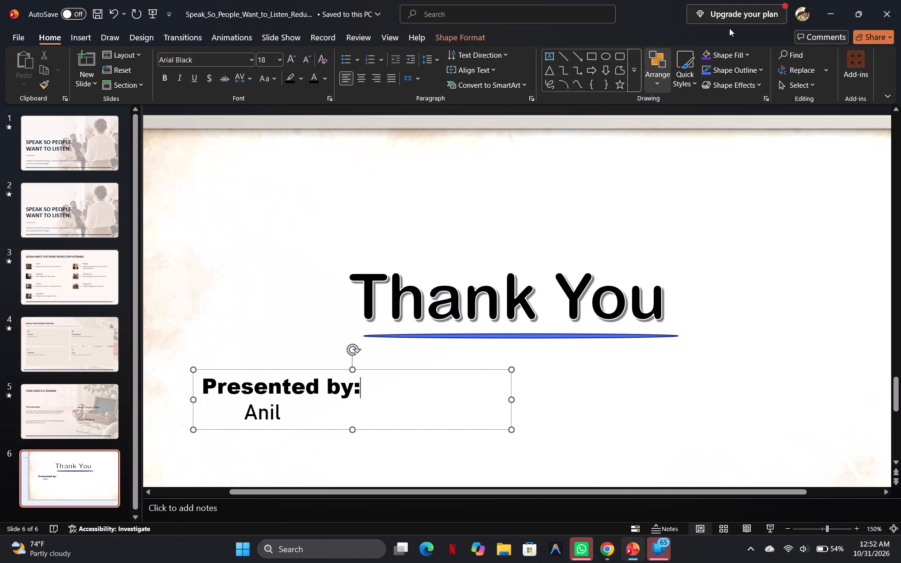
Insert a thumbs-up emoji directly after "Thank You" in the WordArt on slide 6.
{"action": "left_click", "coordinate": [694, 300]}
{"action": "left_click", "coordinate": [679, 301]}
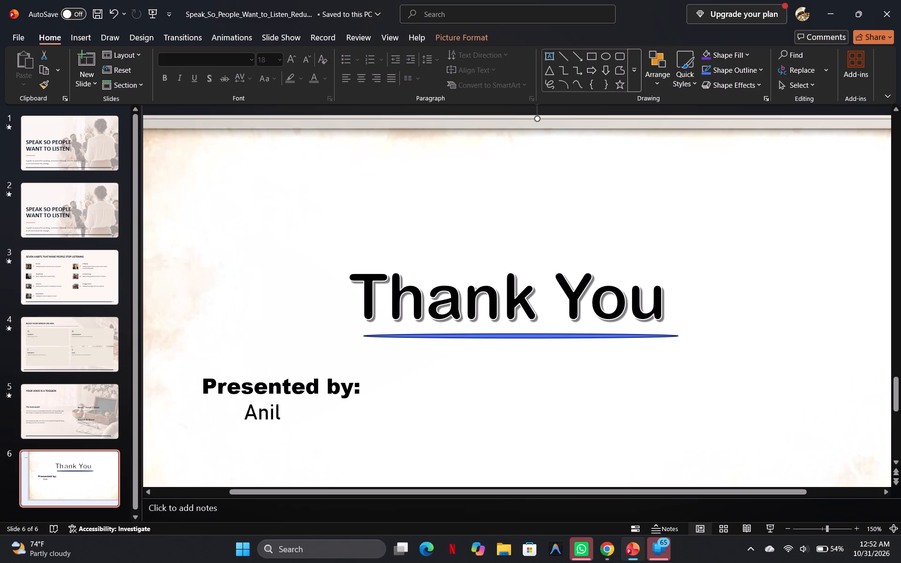
{"action": "left_click", "coordinate": [662, 302]}
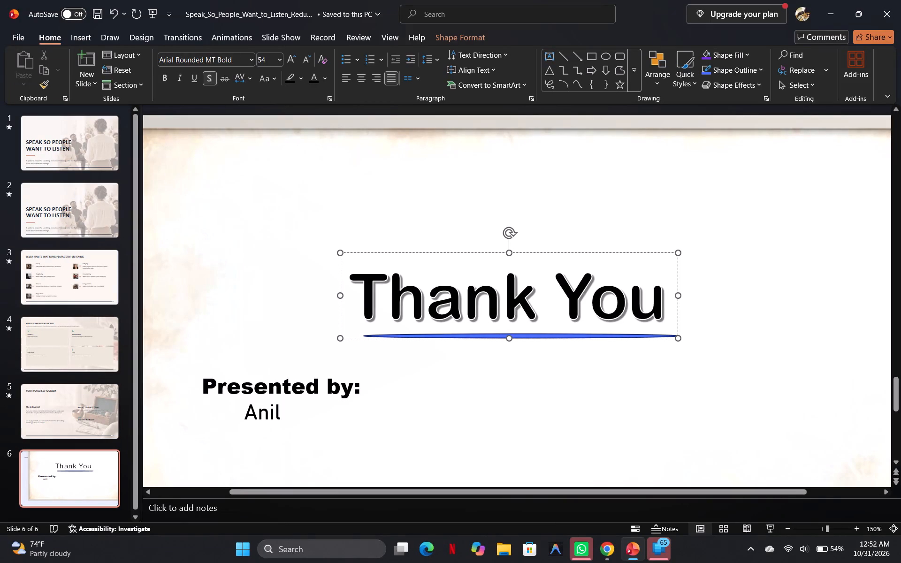
{"action": "key", "text": "super+period"}
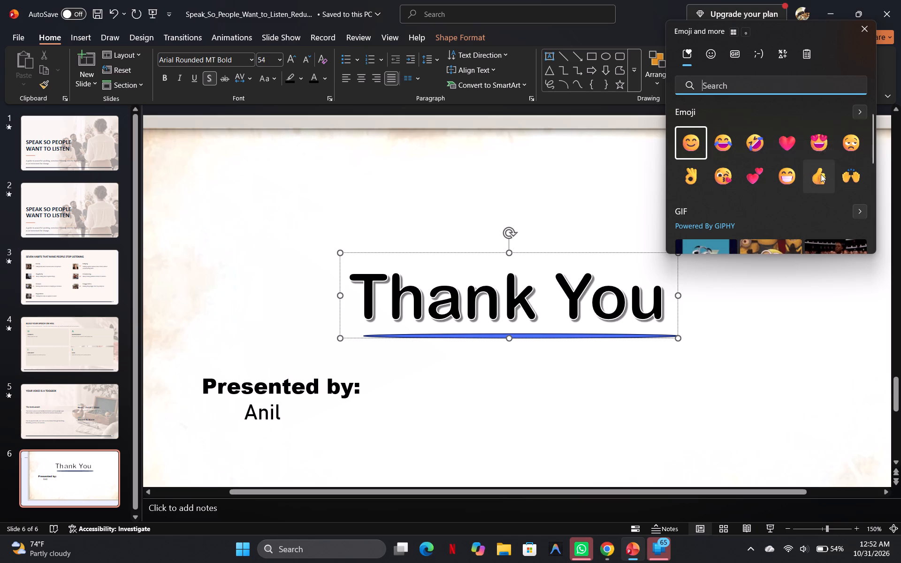
{"action": "scroll", "coordinate": [820, 174], "scroll_direction": "down", "scroll_amount": 3}
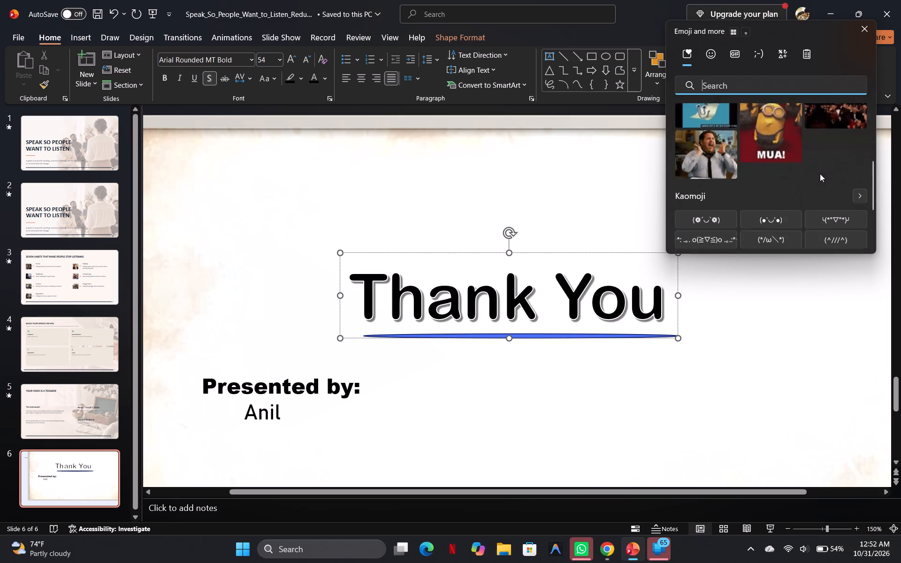
{"action": "scroll", "coordinate": [820, 174], "scroll_direction": "down", "scroll_amount": 3}
{"action": "scroll", "coordinate": [820, 174], "scroll_direction": "up", "scroll_amount": 1}
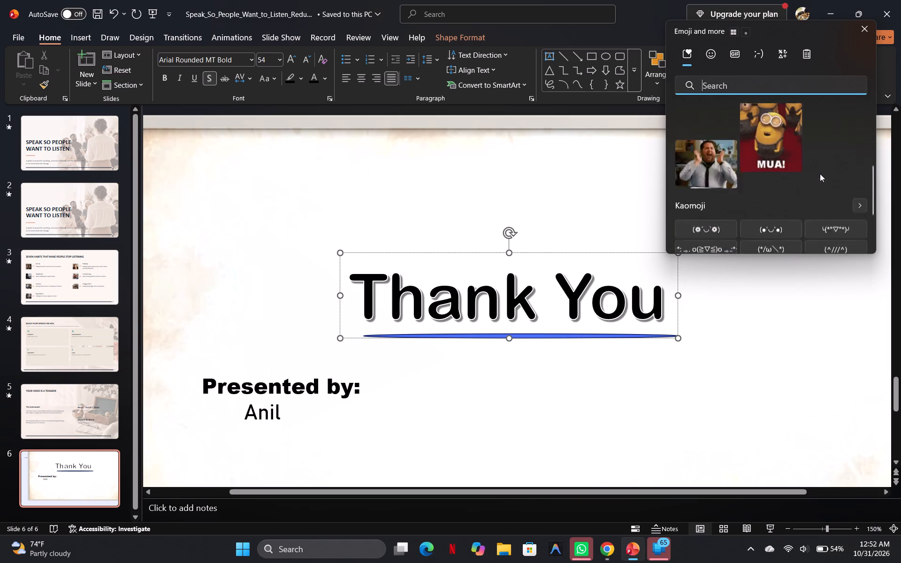
{"action": "scroll", "coordinate": [820, 174], "scroll_direction": "up", "scroll_amount": 2}
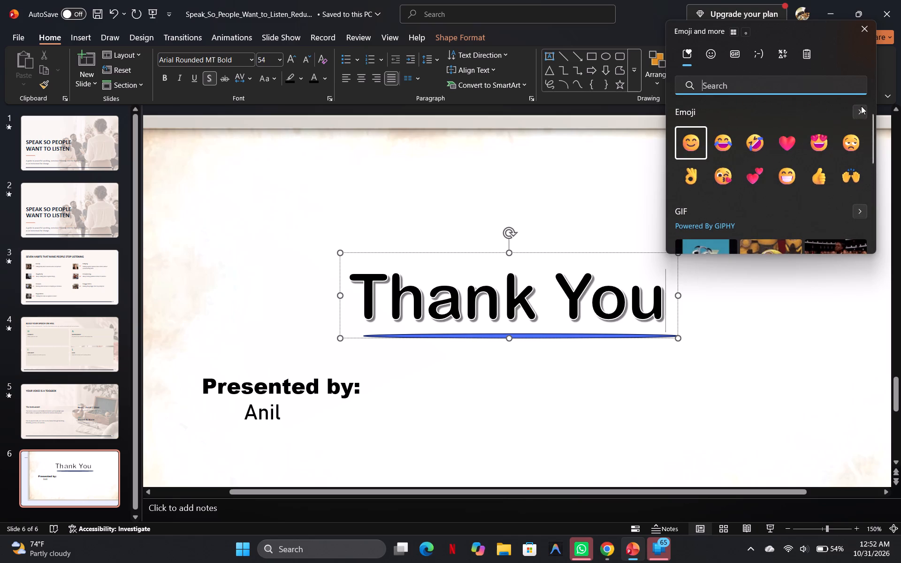
{"action": "left_click", "coordinate": [861, 106]}
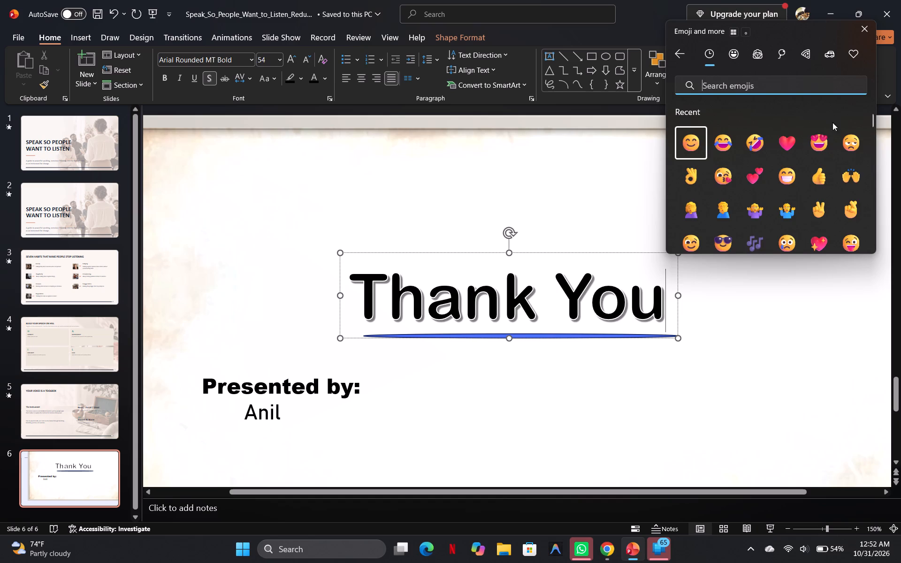
{"action": "scroll", "coordinate": [785, 183], "scroll_direction": "down", "scroll_amount": 2}
{"action": "scroll", "coordinate": [785, 183], "scroll_direction": "up", "scroll_amount": 1}
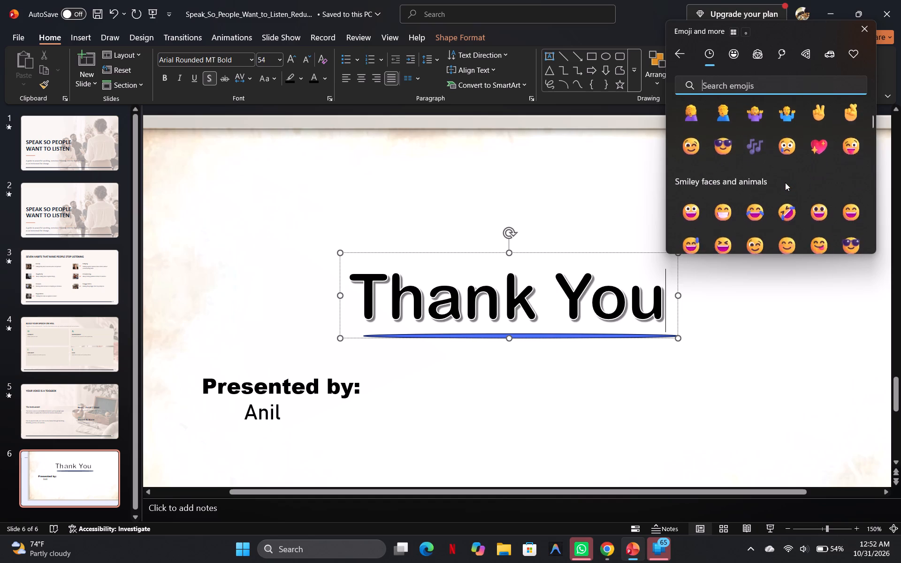
{"action": "scroll", "coordinate": [785, 183], "scroll_direction": "up", "scroll_amount": 2}
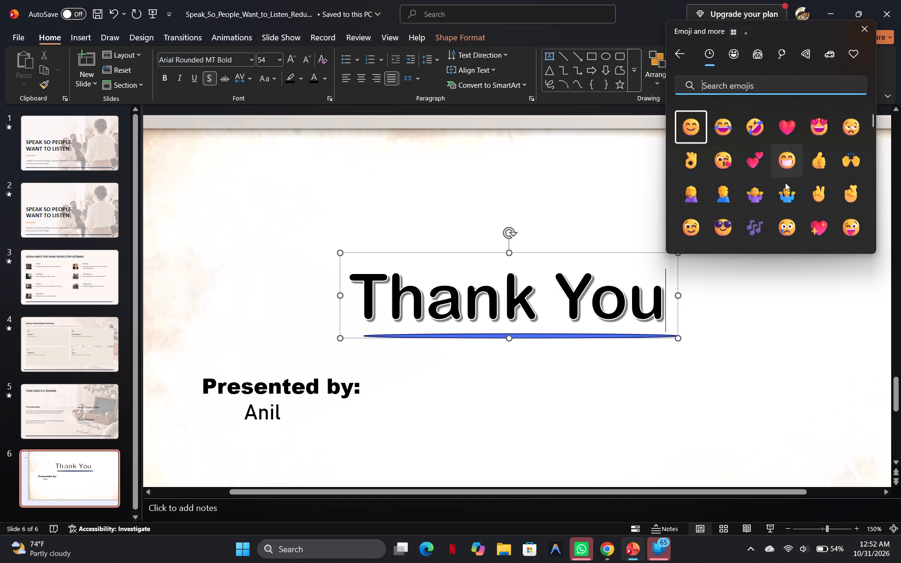
{"action": "left_click", "coordinate": [815, 172]}
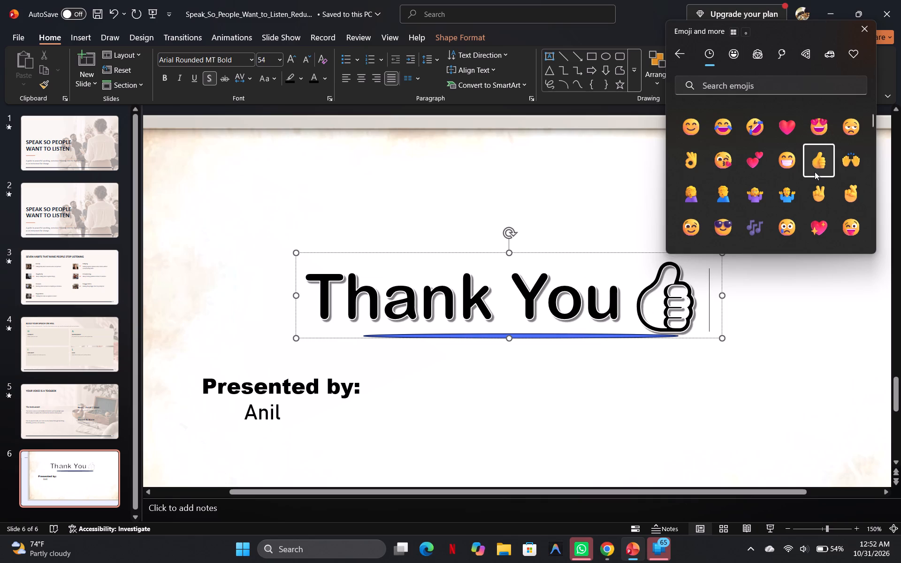
{"action": "left_click", "coordinate": [816, 280]}
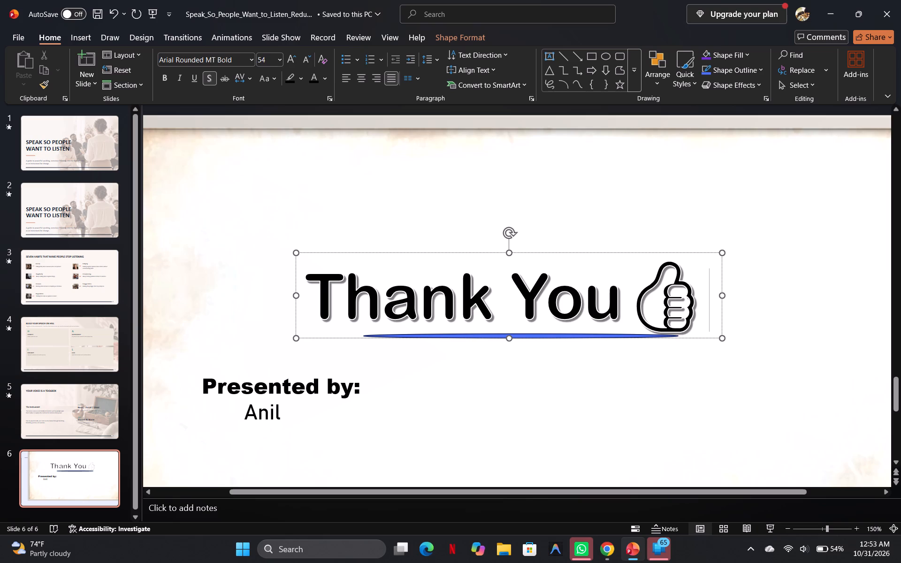
Review slides 2 and 3 of the presentation, and compare the title slides 1 and 2.
{"action": "left_click", "coordinate": [87, 207]}
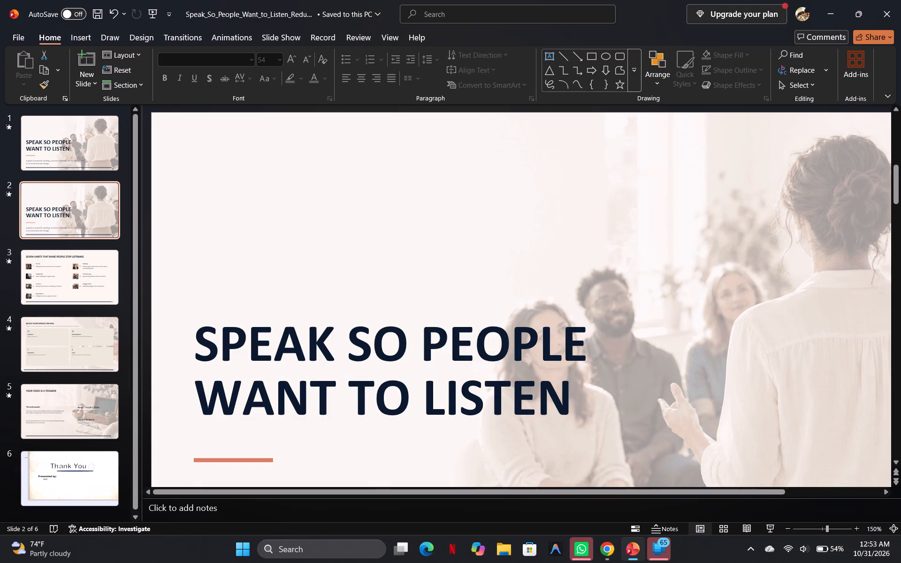
{"action": "scroll", "coordinate": [199, 266], "scroll_direction": "down", "scroll_amount": 2}
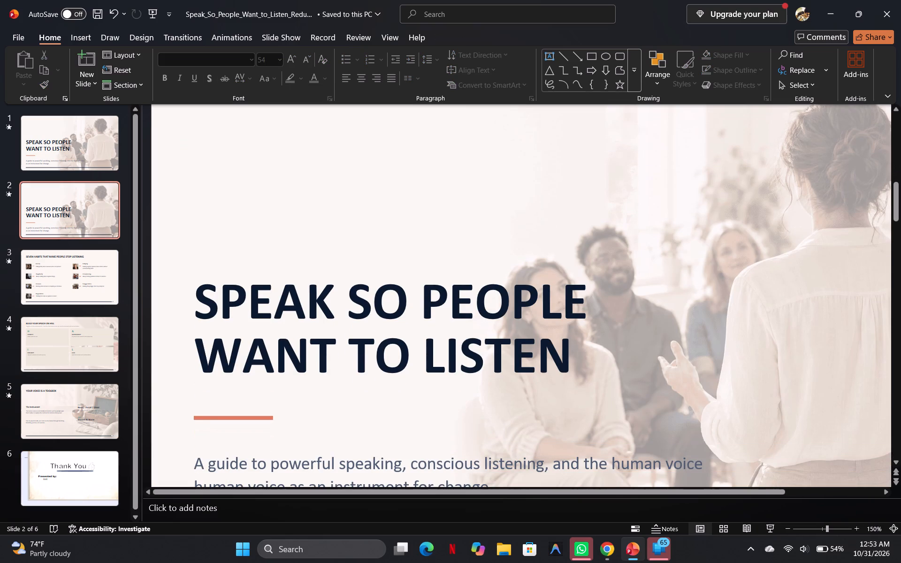
{"action": "scroll", "coordinate": [199, 266], "scroll_direction": "down", "scroll_amount": 2}
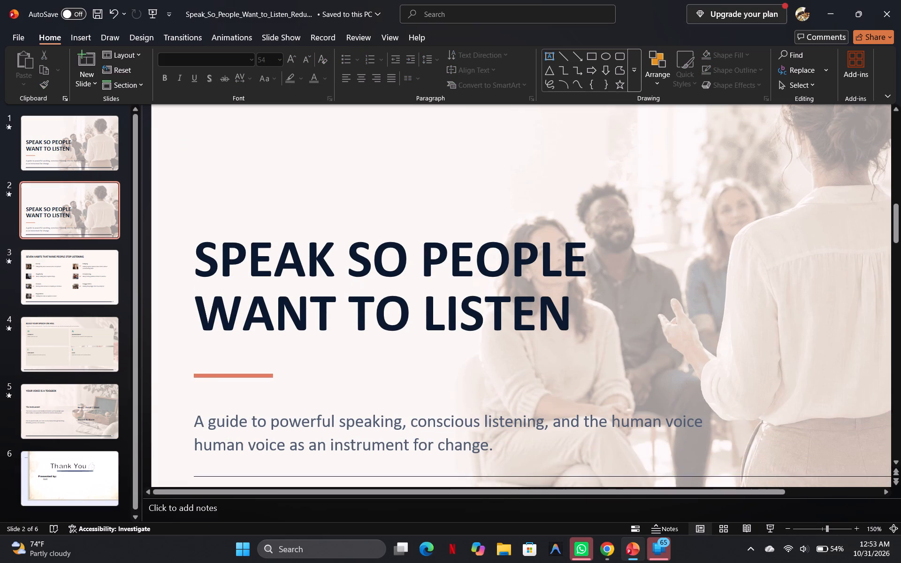
{"action": "scroll", "coordinate": [199, 266], "scroll_direction": "down", "scroll_amount": 2}
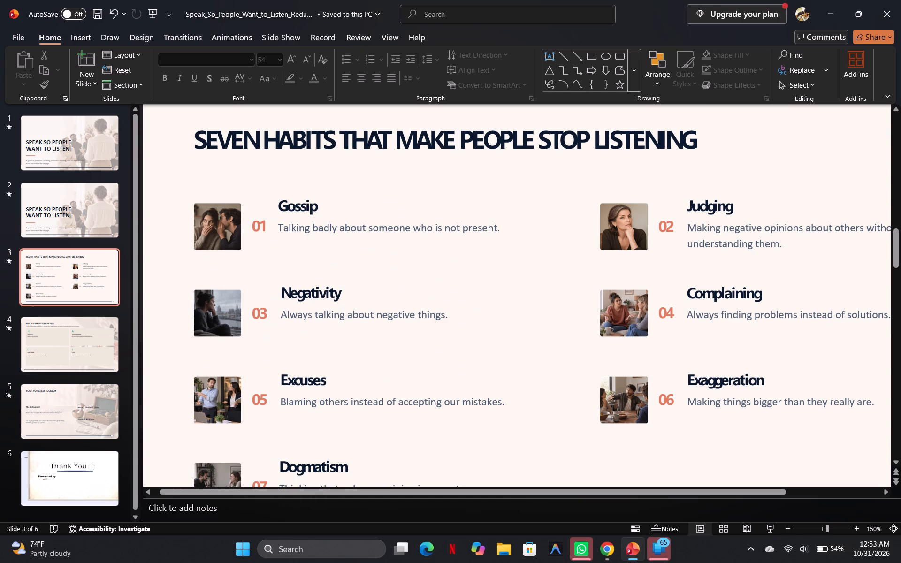
{"action": "scroll", "coordinate": [199, 266], "scroll_direction": "down", "scroll_amount": 5}
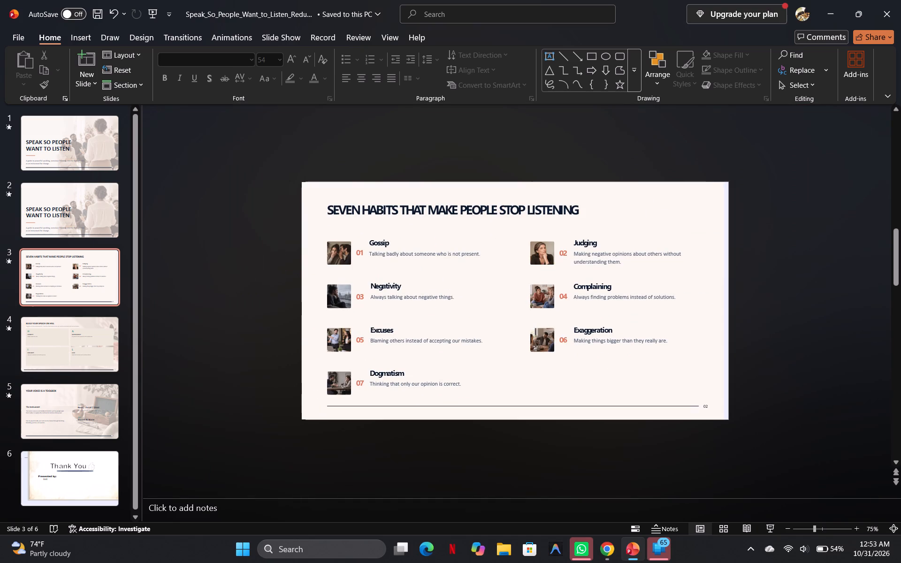
{"action": "scroll", "coordinate": [374, 261], "scroll_direction": "up", "scroll_amount": 2, "text": "ctrl"}
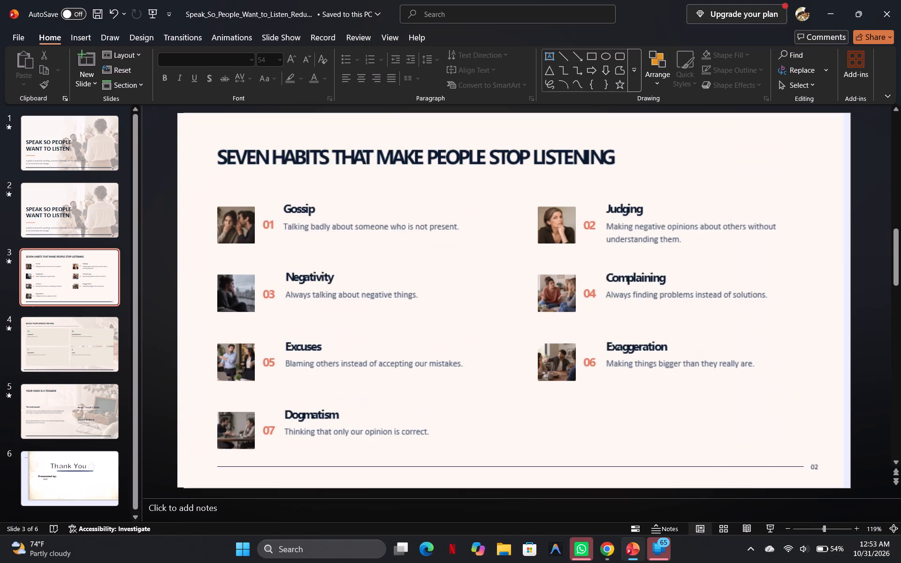
{"action": "left_click", "coordinate": [97, 217]}
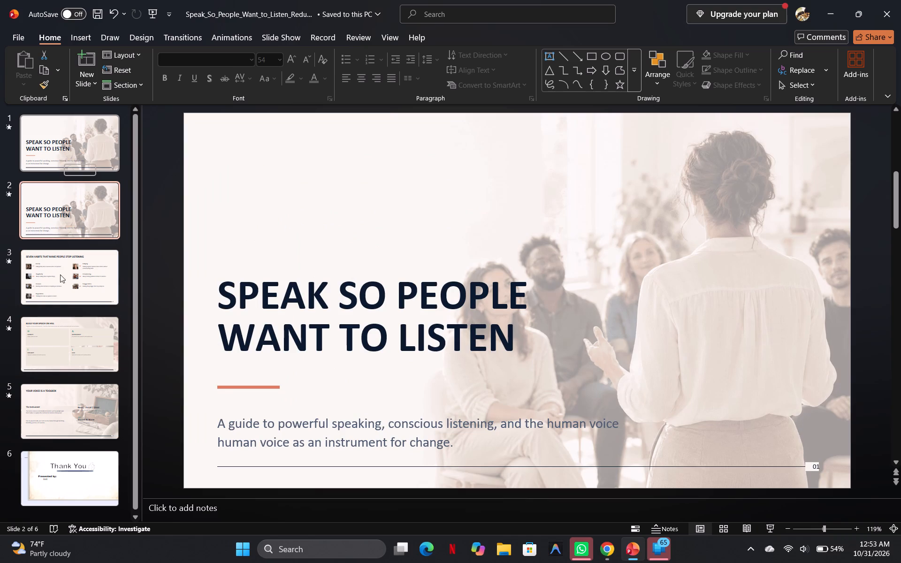
{"action": "left_click", "coordinate": [85, 124]}
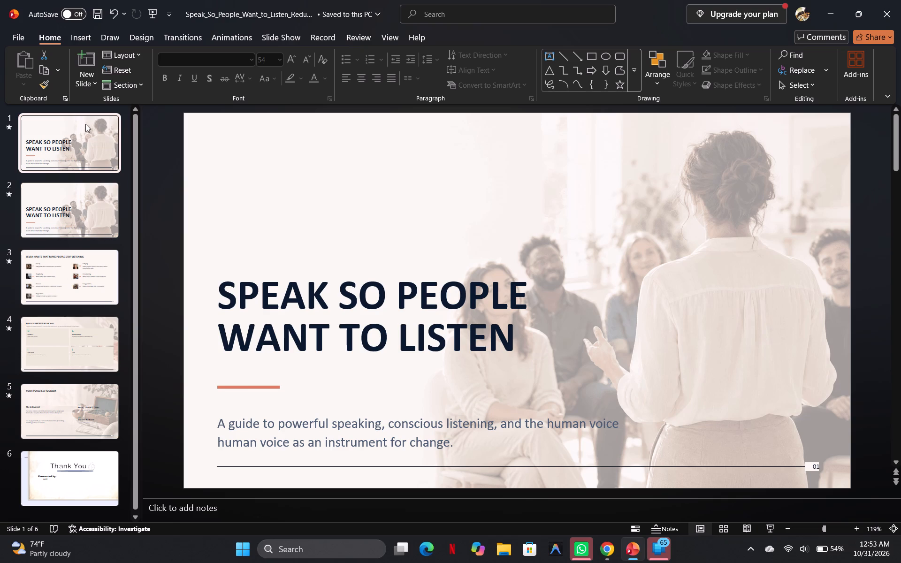
{"action": "left_click", "coordinate": [47, 220]}
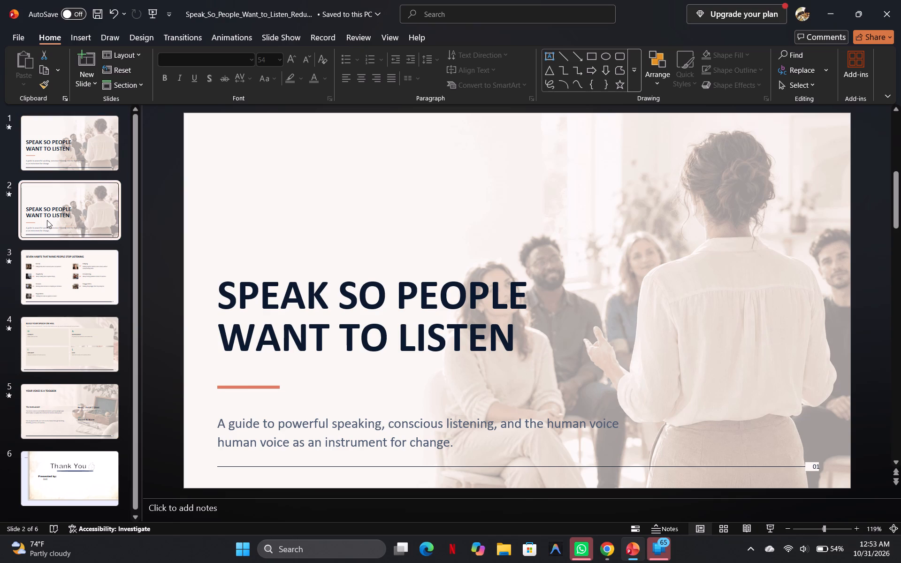
{"action": "left_click", "coordinate": [60, 151]}
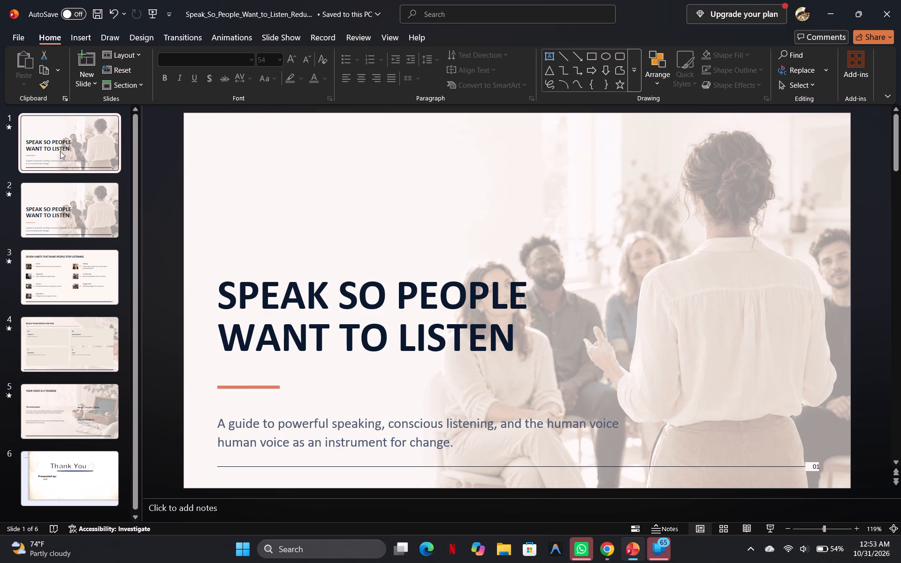
Delete the duplicate title slide at the start of the presentation.
{"action": "key", "text": "Delete"}
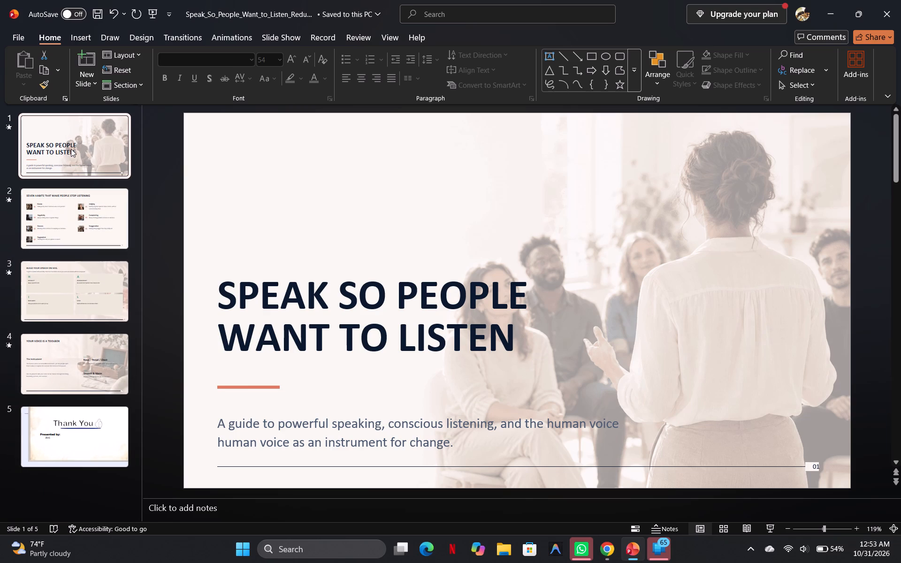
Go through slides 2 to 4 to the "Thank You" slide and shift its parchment background picture to cover the slide area.
{"action": "left_click", "coordinate": [49, 210]}
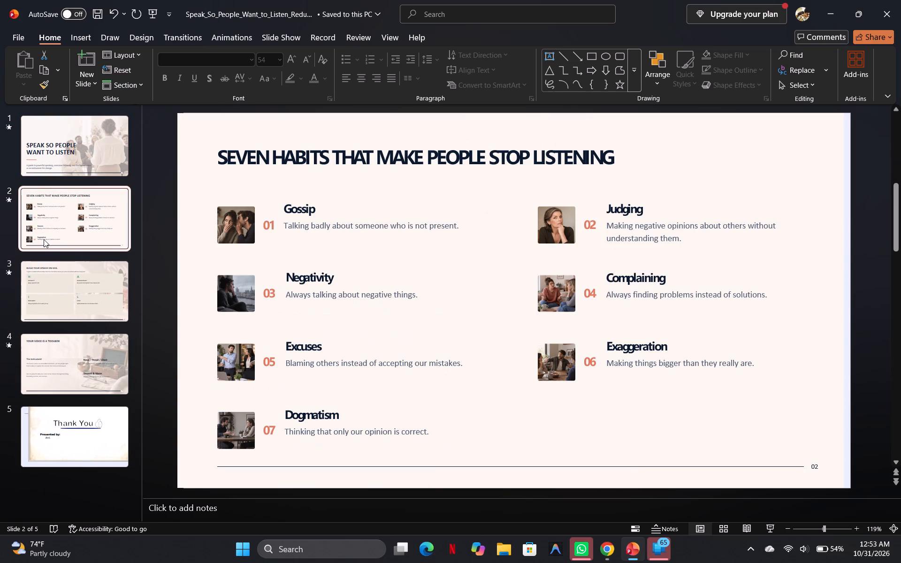
{"action": "left_click", "coordinate": [54, 288]}
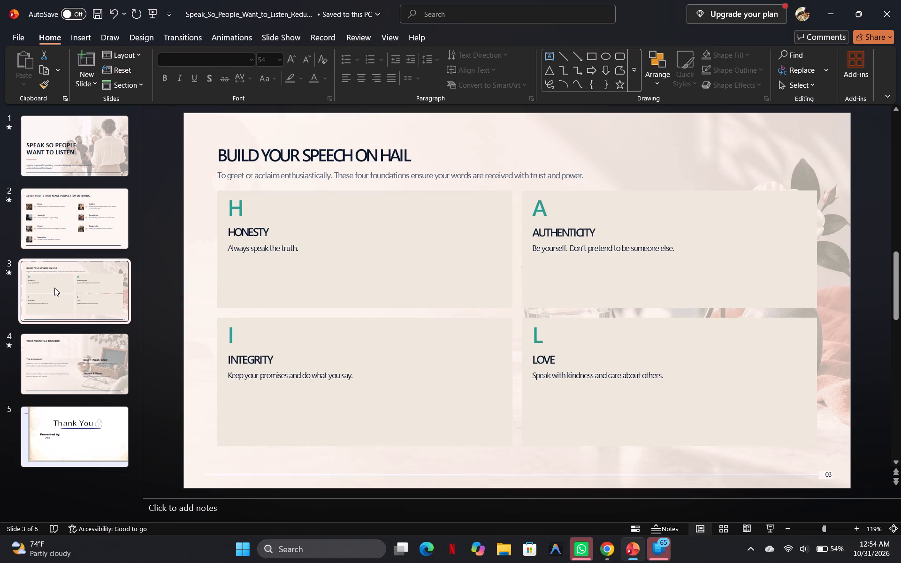
{"action": "left_click", "coordinate": [53, 358]}
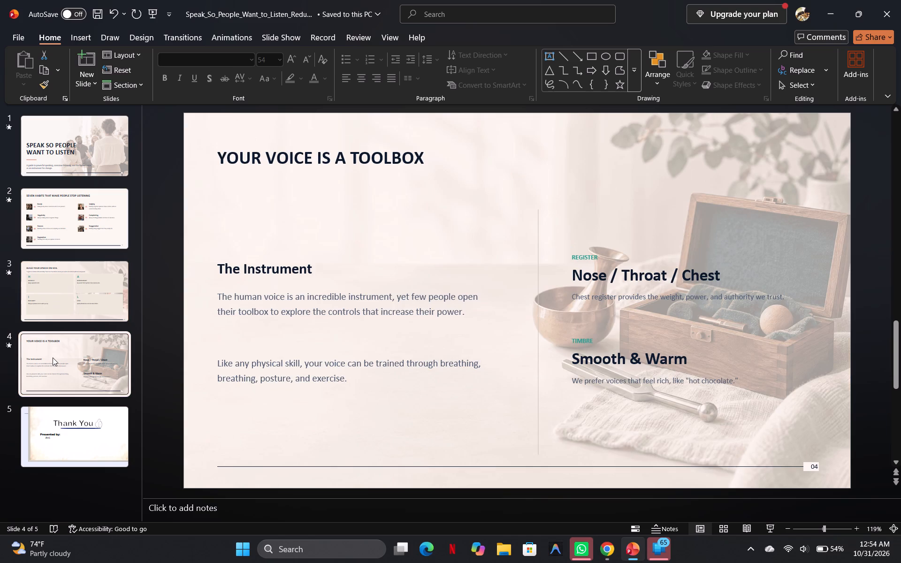
{"action": "left_click", "coordinate": [55, 441]}
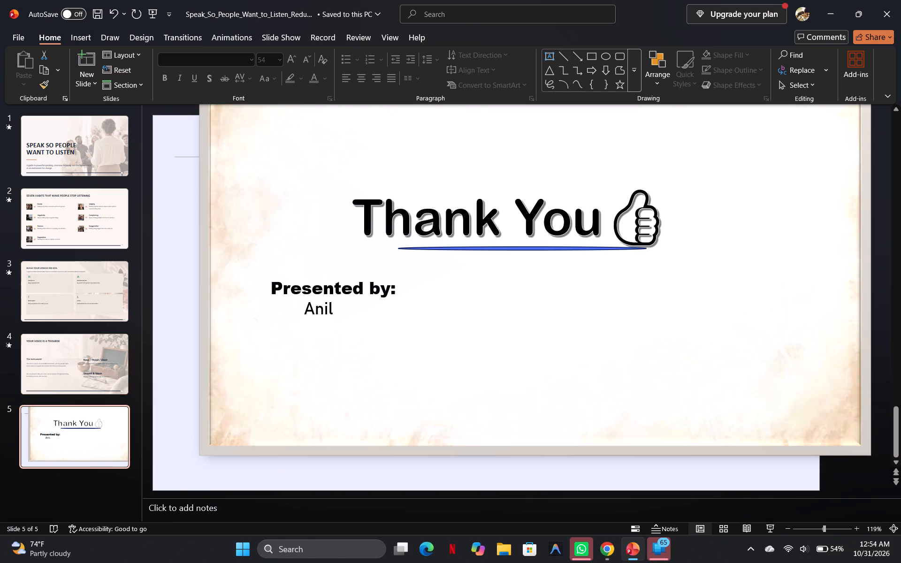
{"action": "left_click_drag", "start_coordinate": [261, 391], "coordinate": [219, 433]}
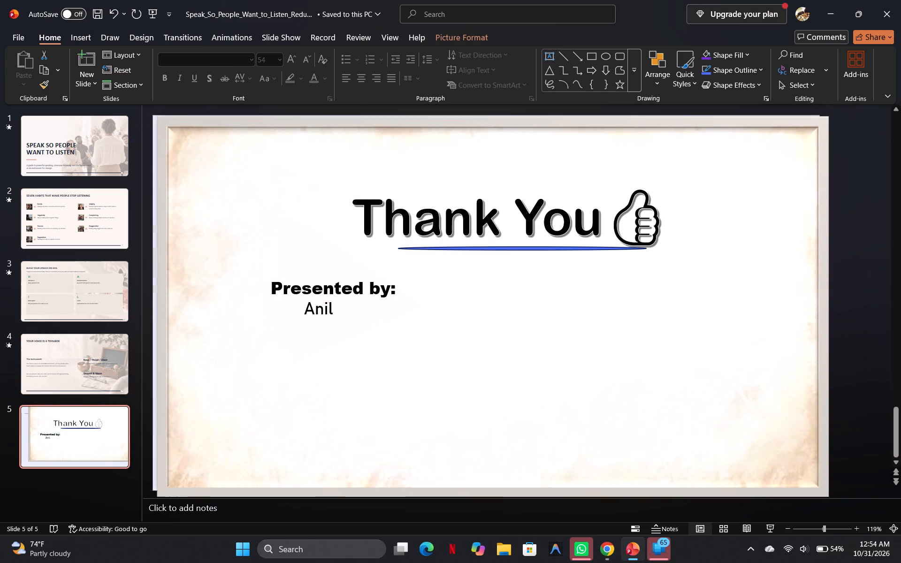
{"action": "left_click_drag", "start_coordinate": [219, 433], "coordinate": [218, 434]}
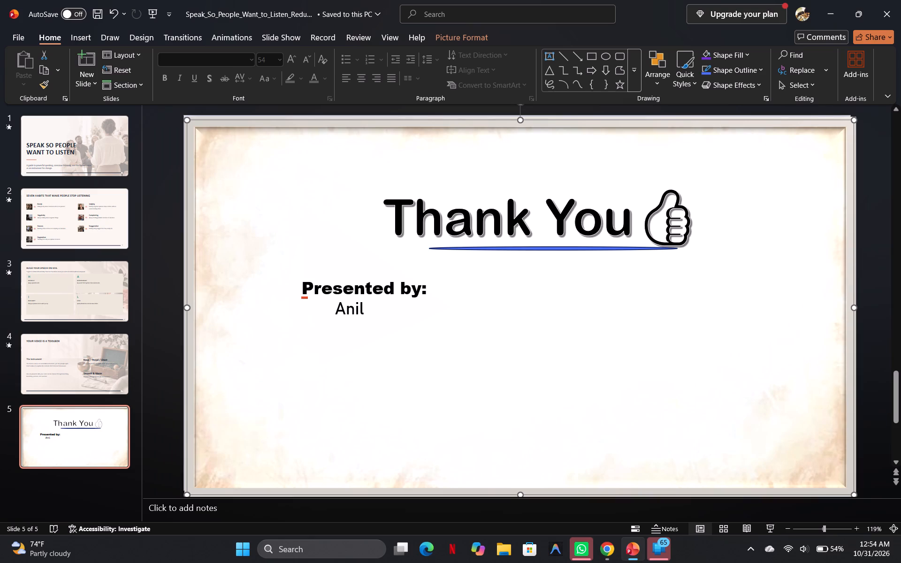
Move the "Presented by:" text box lower and slightly left on the "Thank You" slide, leaving it level.
{"action": "left_click_drag", "start_coordinate": [369, 286], "coordinate": [423, 238]}
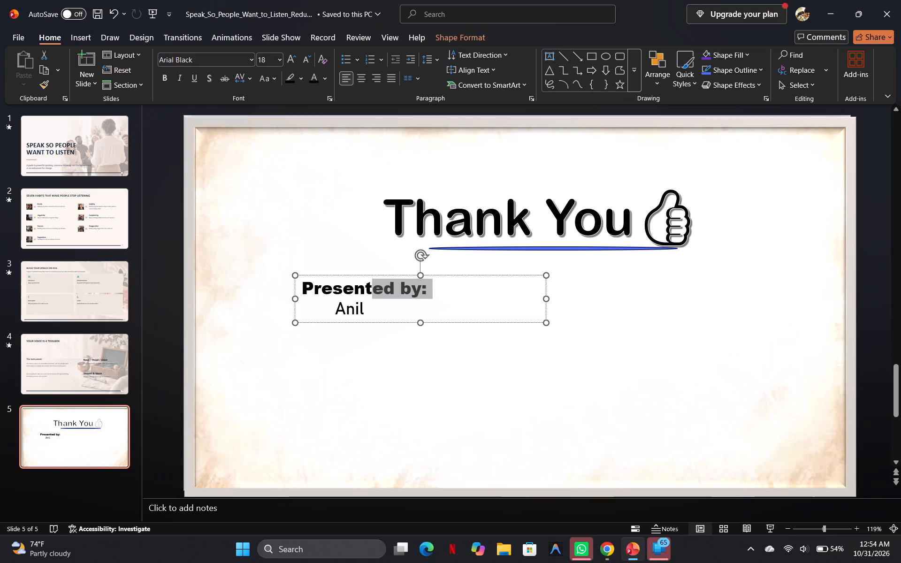
{"action": "left_click_drag", "start_coordinate": [423, 238], "coordinate": [421, 238]}
{"action": "left_click", "coordinate": [420, 256]}
{"action": "left_click_drag", "start_coordinate": [420, 256], "coordinate": [420, 259]}
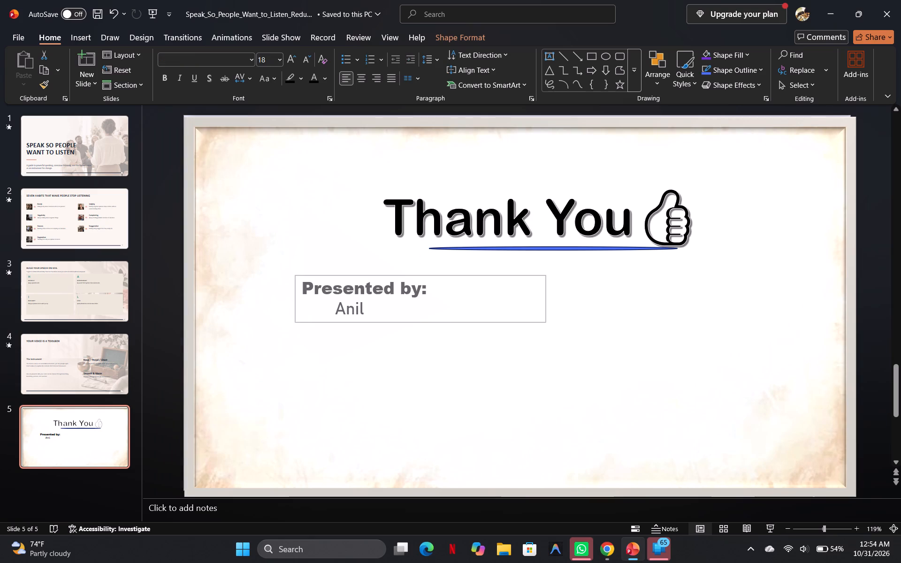
{"action": "left_click_drag", "start_coordinate": [420, 259], "coordinate": [421, 262]}
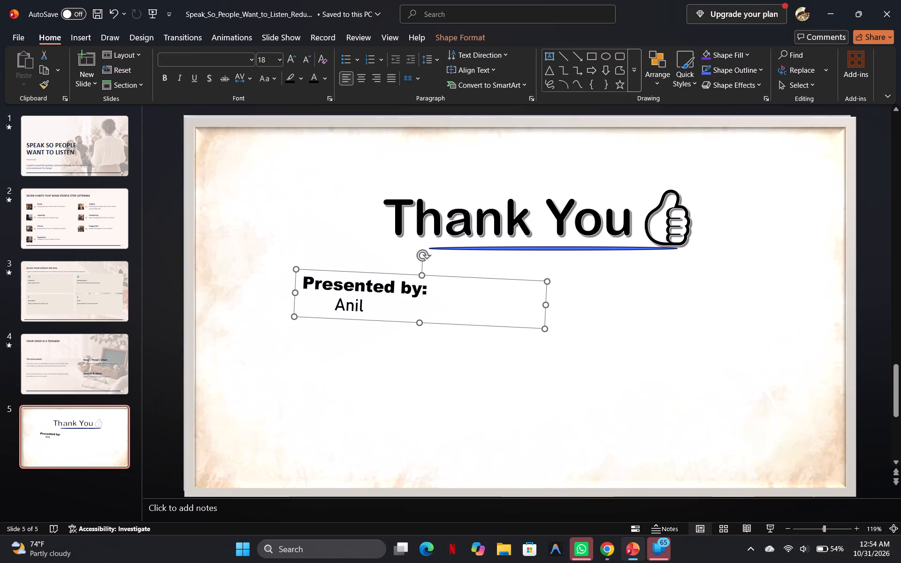
{"action": "left_click_drag", "start_coordinate": [445, 276], "coordinate": [425, 300]}
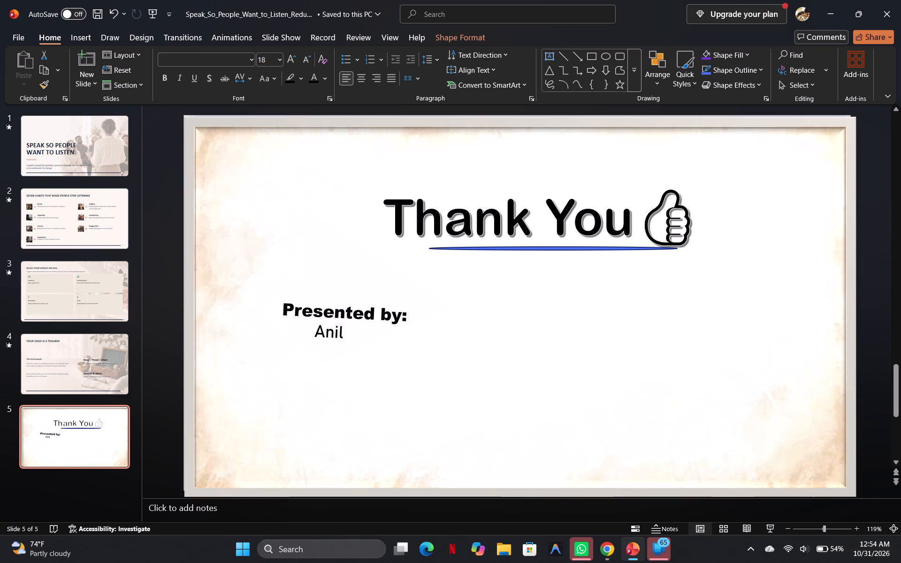
{"action": "left_click_drag", "start_coordinate": [425, 300], "coordinate": [403, 325]}
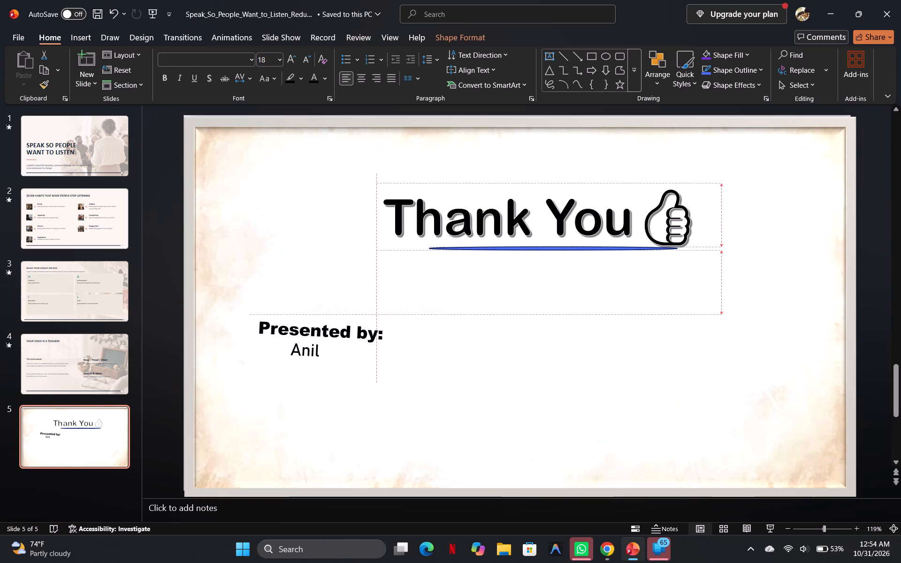
{"action": "left_click_drag", "start_coordinate": [403, 325], "coordinate": [407, 349]}
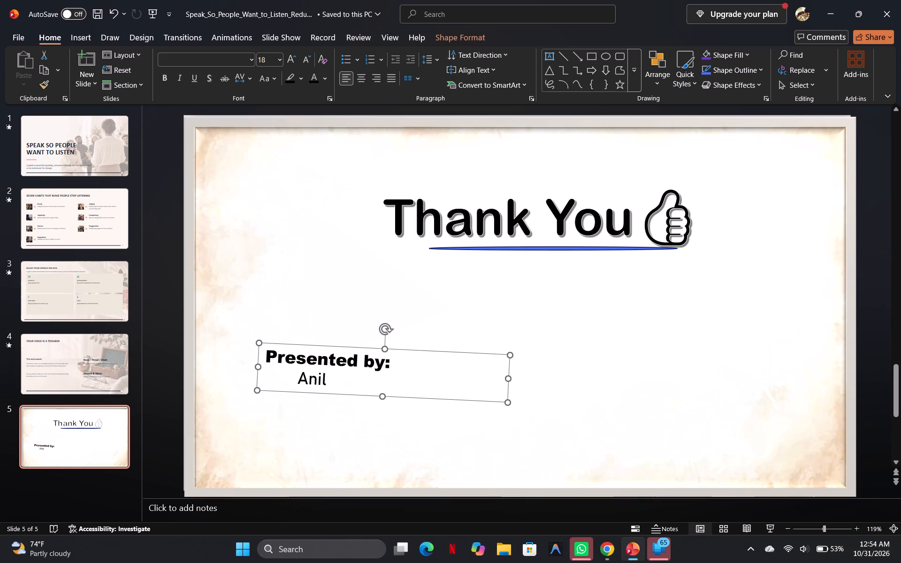
{"action": "left_click", "coordinate": [384, 329]}
Nudge the parchment background picture up to the slide's top edge and move the "Thank You" WordArt down slightly.
{"action": "left_click", "coordinate": [527, 190]}
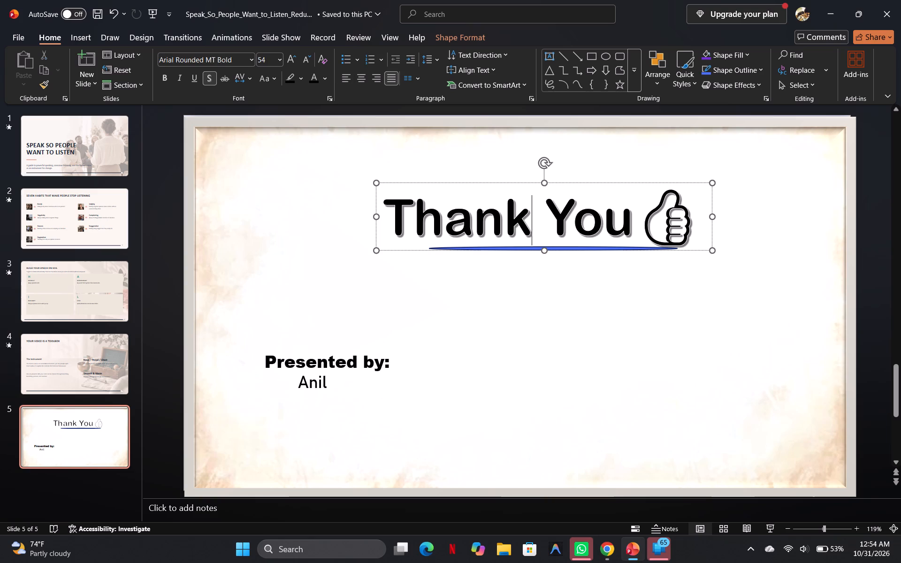
{"action": "left_click", "coordinate": [572, 178]}
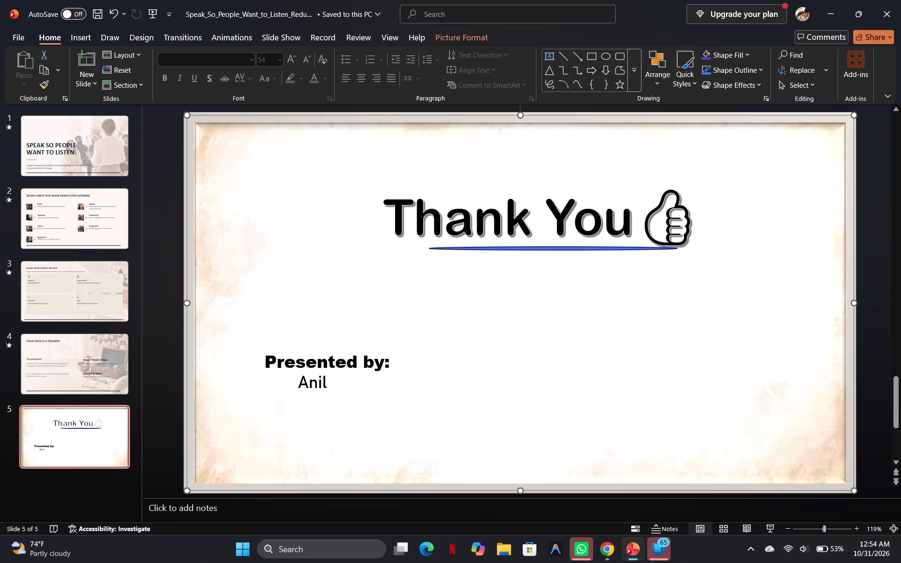
{"action": "left_click", "coordinate": [573, 193]}
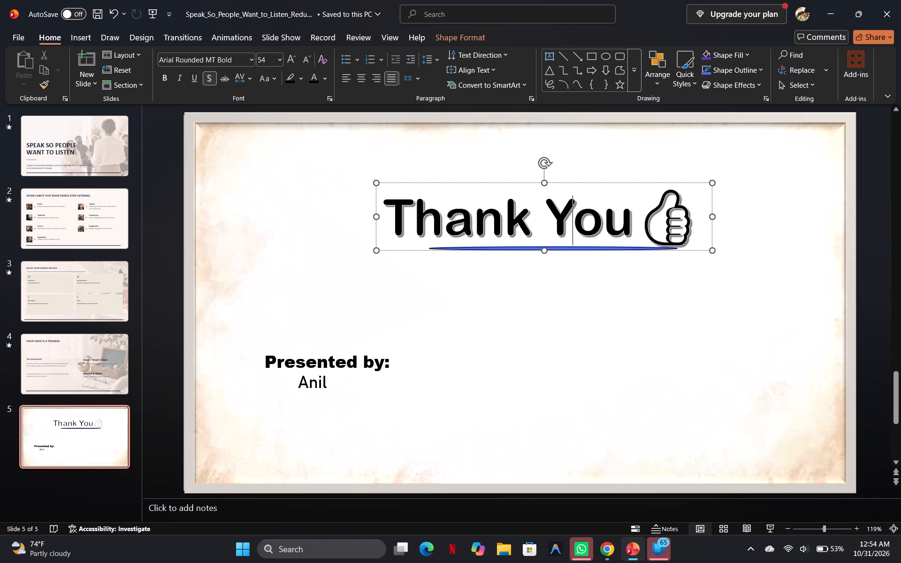
{"action": "left_click_drag", "start_coordinate": [581, 183], "coordinate": [582, 189]}
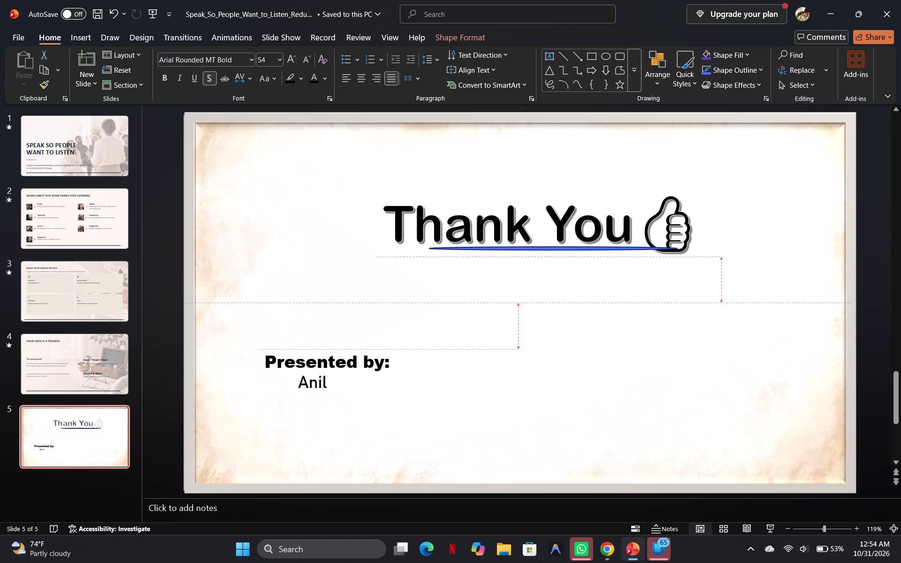
{"action": "left_click_drag", "start_coordinate": [582, 189], "coordinate": [580, 196]}
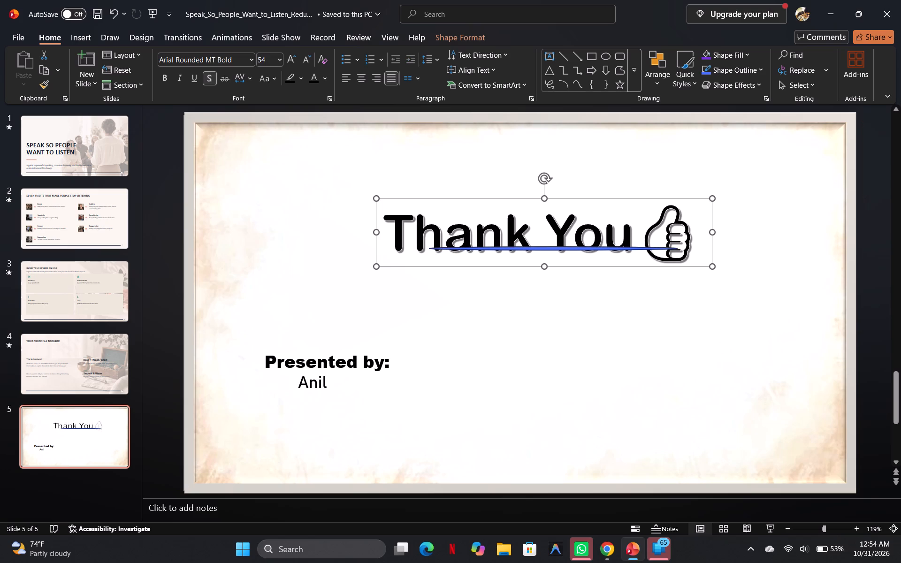
Move the blue underline down and slightly left so it sits just below the "Thank You" WordArt.
{"action": "left_click", "coordinate": [544, 250]}
{"action": "left_click_drag", "start_coordinate": [544, 250], "coordinate": [535, 270]}
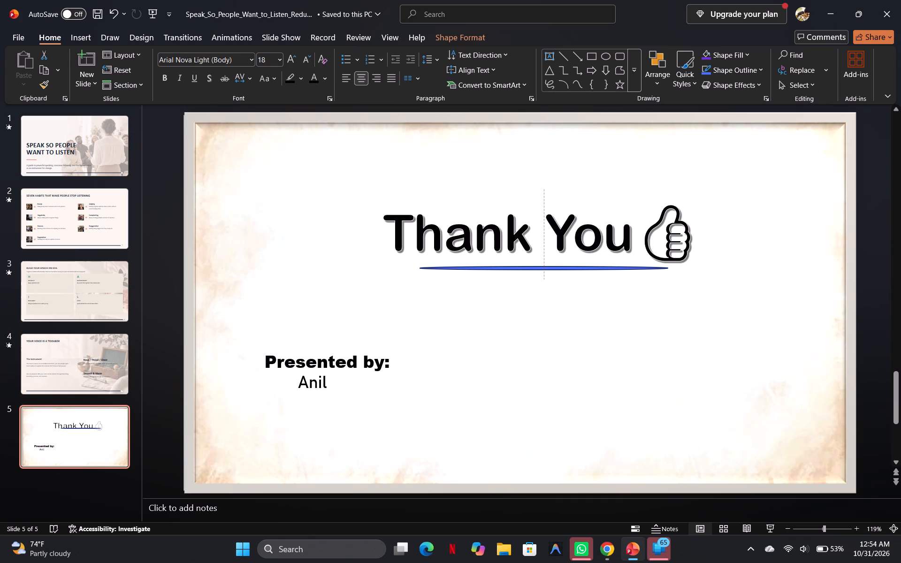
{"action": "left_click_drag", "start_coordinate": [535, 270], "coordinate": [527, 274]}
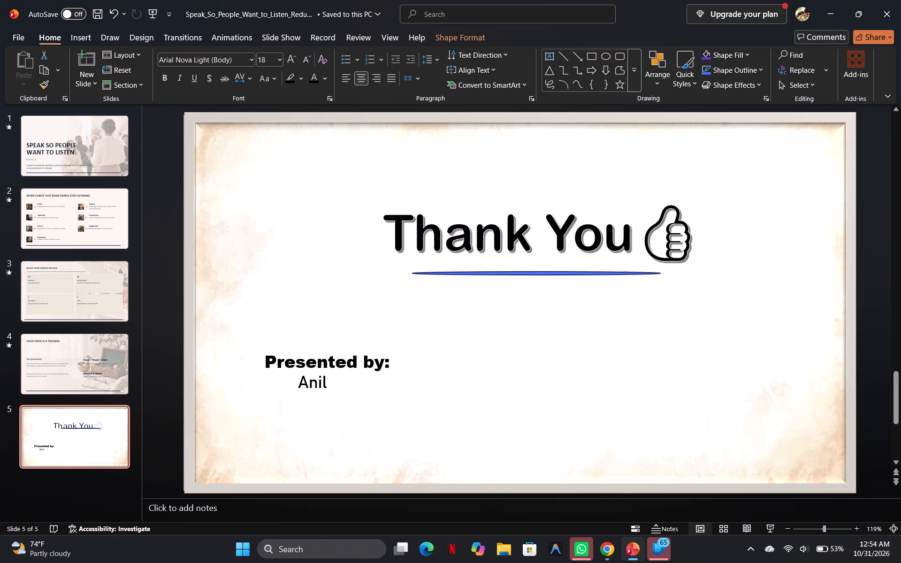
{"action": "left_click_drag", "start_coordinate": [527, 274], "coordinate": [521, 274]}
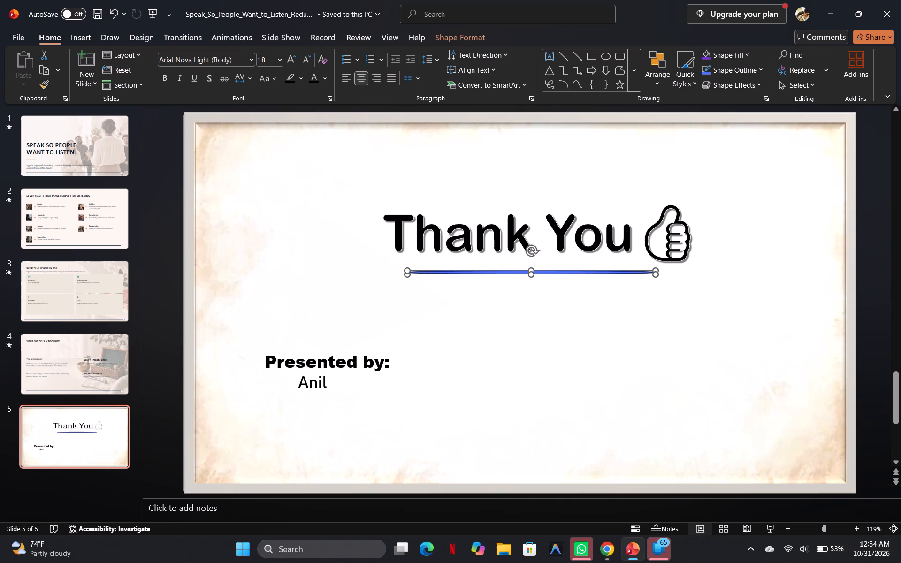
Review all five slides of the presentation, checking their order, content and layout from the title to the "Thank You" slide.
{"action": "left_click", "coordinate": [93, 359]}
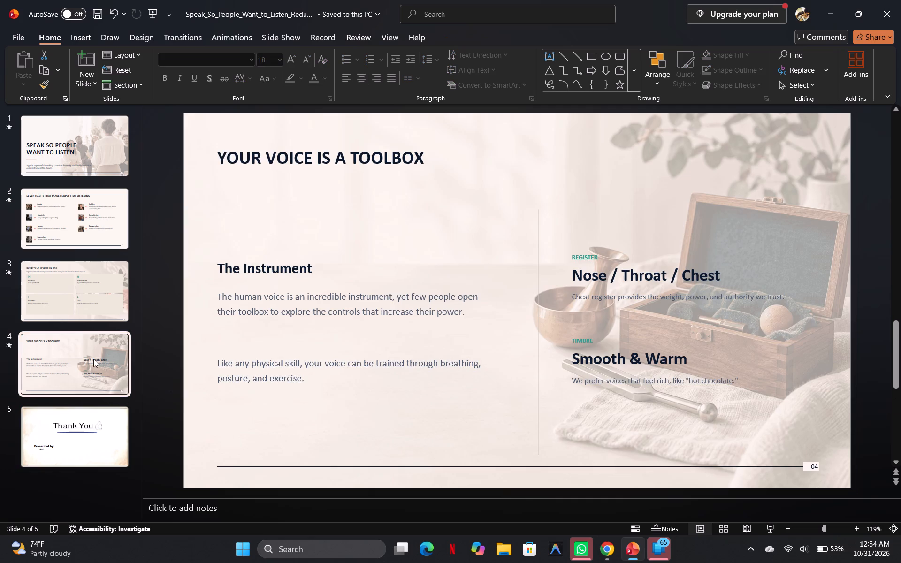
{"action": "left_click", "coordinate": [71, 275]}
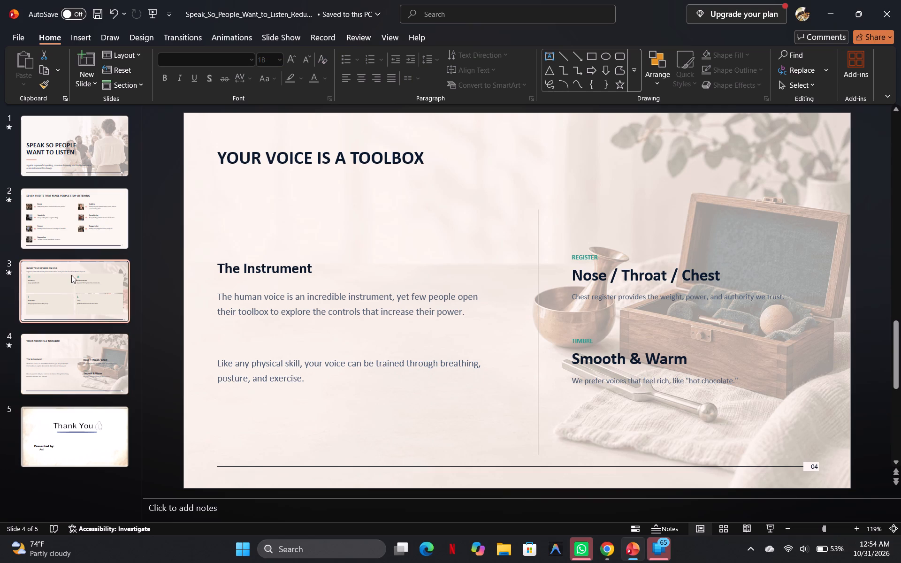
{"action": "left_click", "coordinate": [77, 220]}
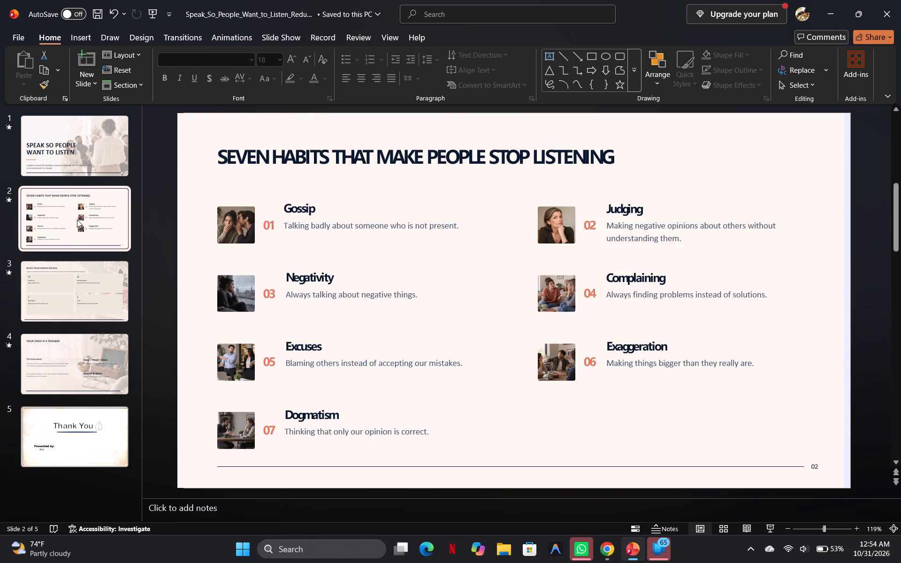
{"action": "left_click", "coordinate": [99, 144]}
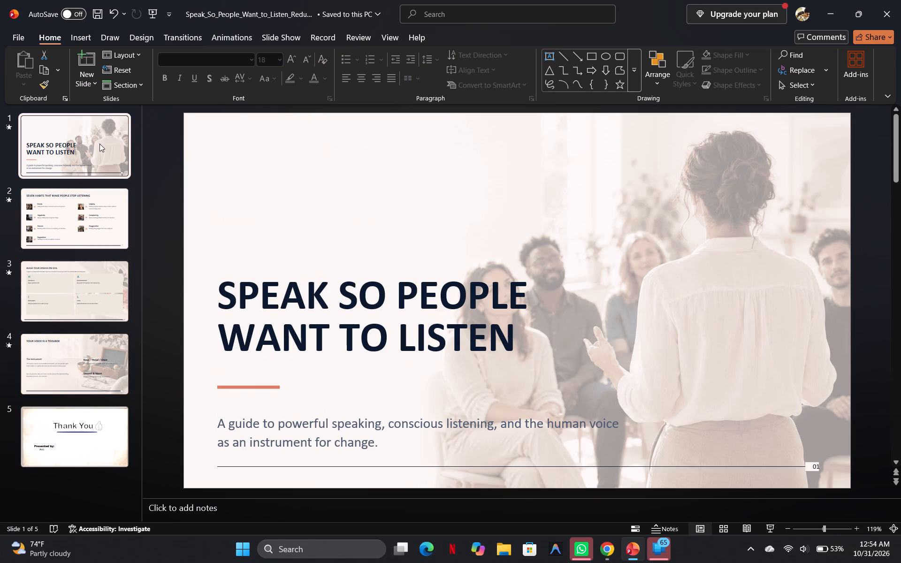
{"action": "left_click", "coordinate": [73, 249]}
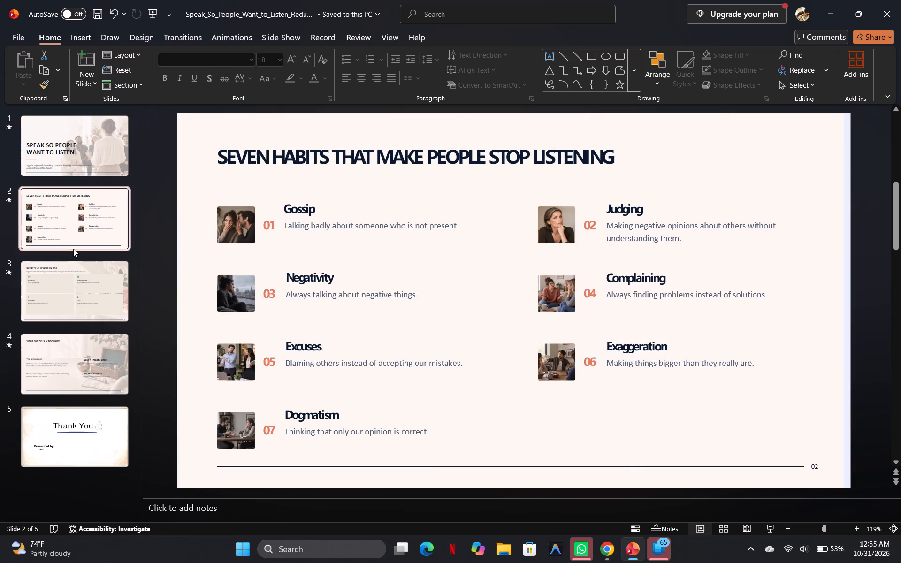
{"action": "left_click", "coordinate": [64, 313]}
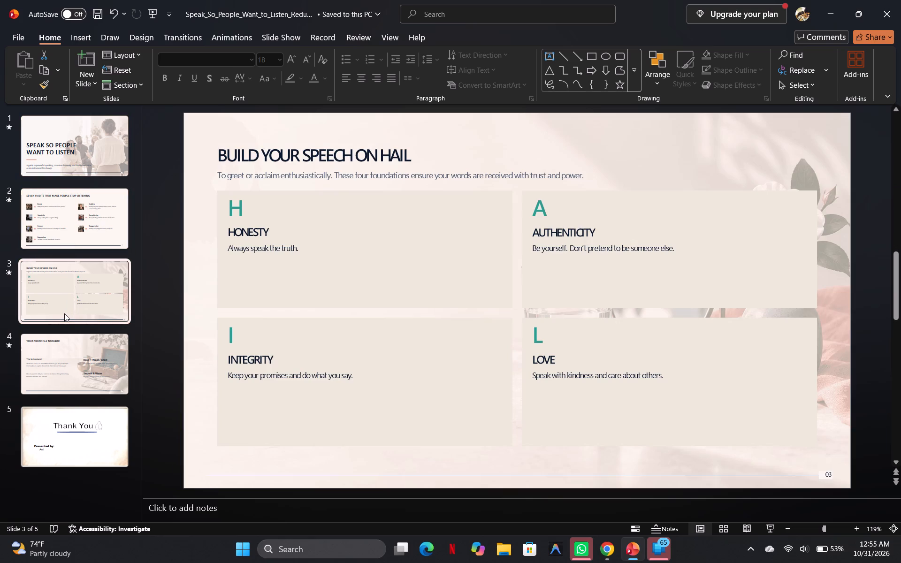
{"action": "left_click", "coordinate": [56, 344]}
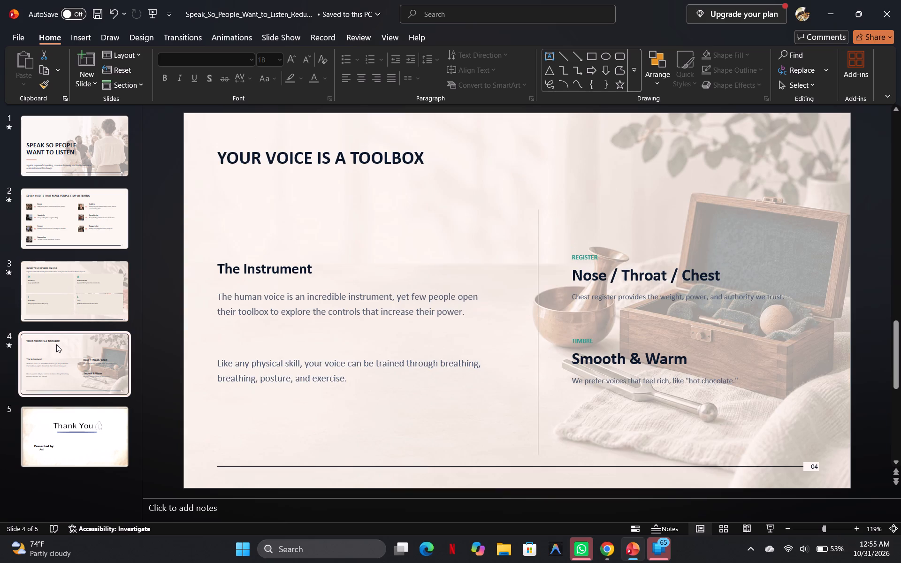
{"action": "left_click", "coordinate": [55, 439]}
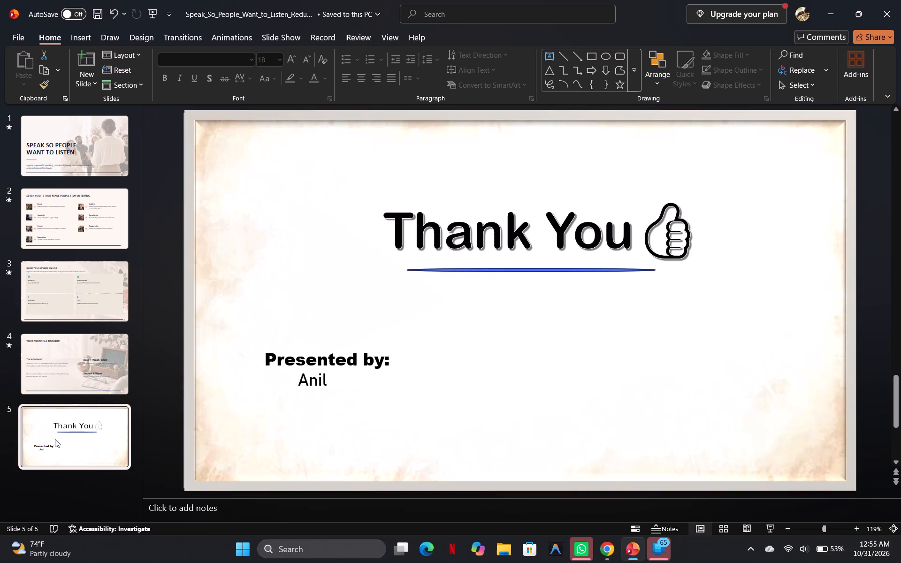
{"action": "left_click", "coordinate": [65, 373]}
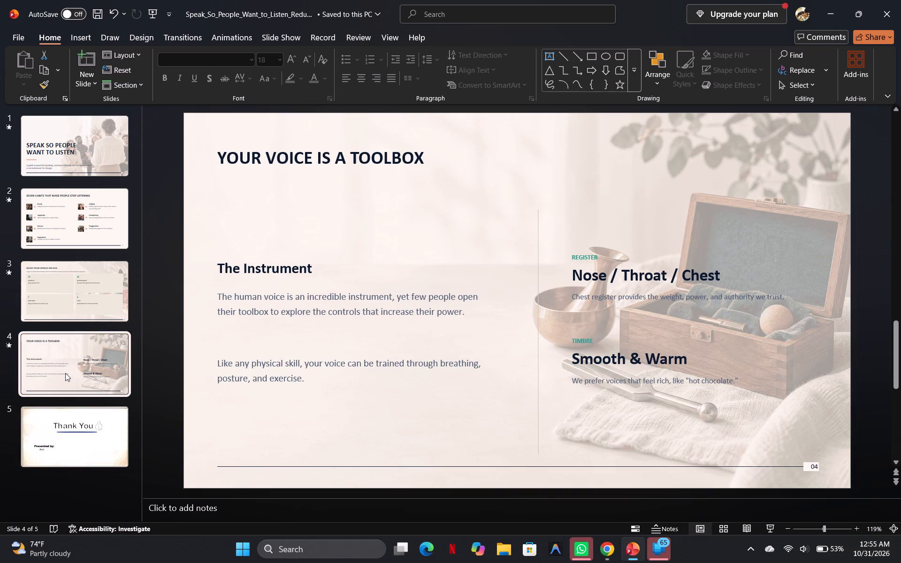
{"action": "left_click", "coordinate": [77, 292]}
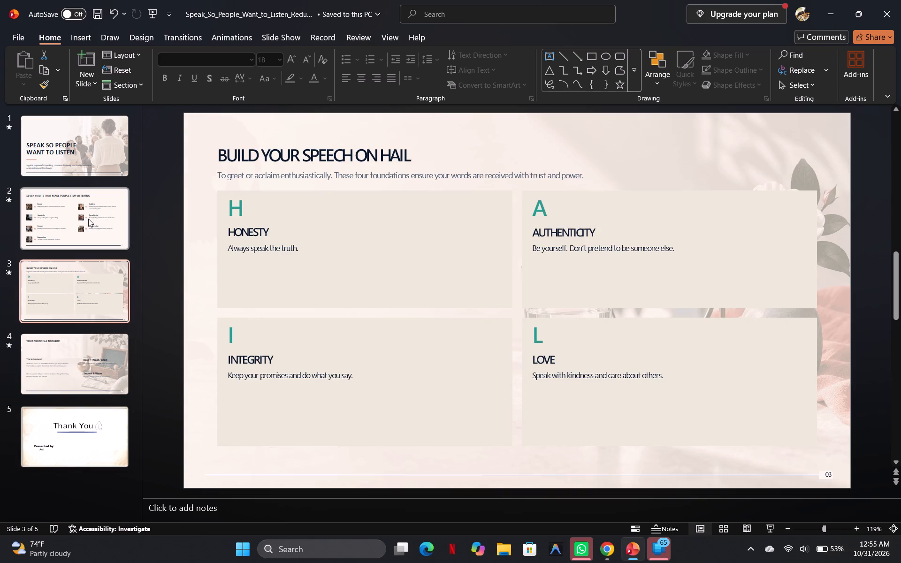
{"action": "left_click", "coordinate": [88, 219]}
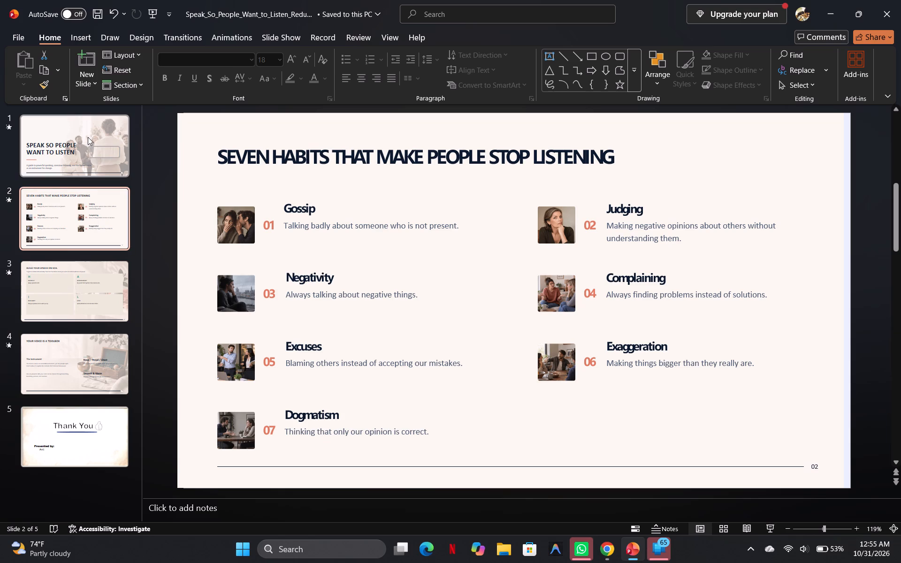
{"action": "left_click", "coordinate": [88, 137]}
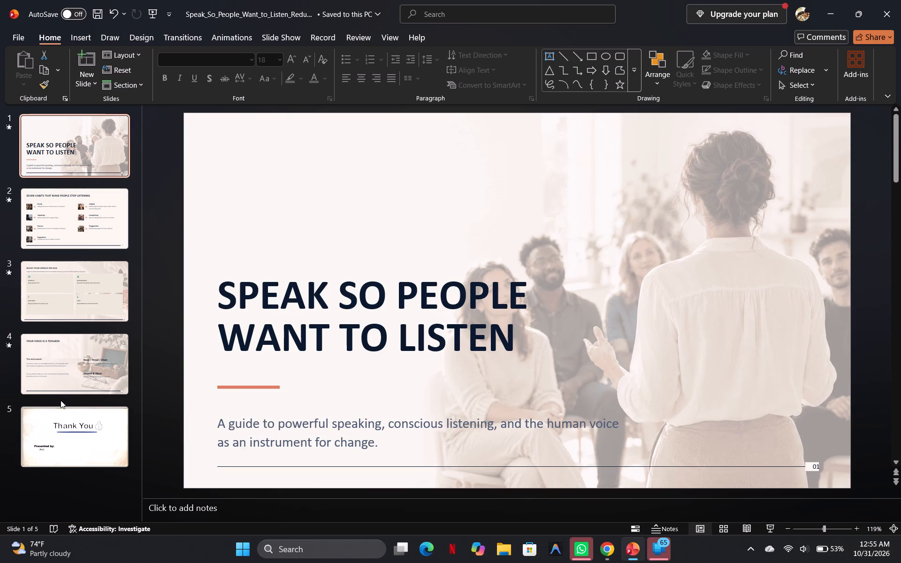
{"action": "left_click", "coordinate": [61, 400]}
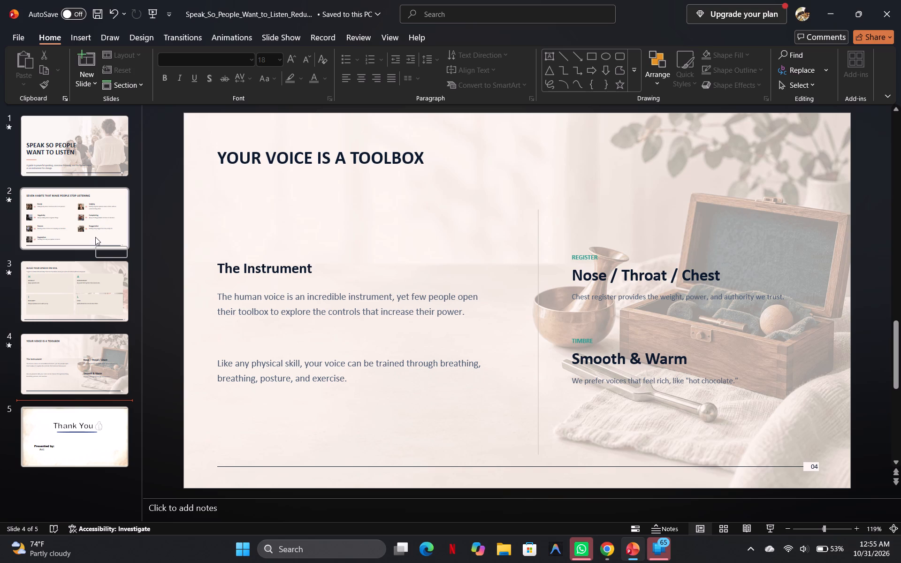
Switch to WhatsApp.
{"action": "left_click", "coordinate": [577, 548]}
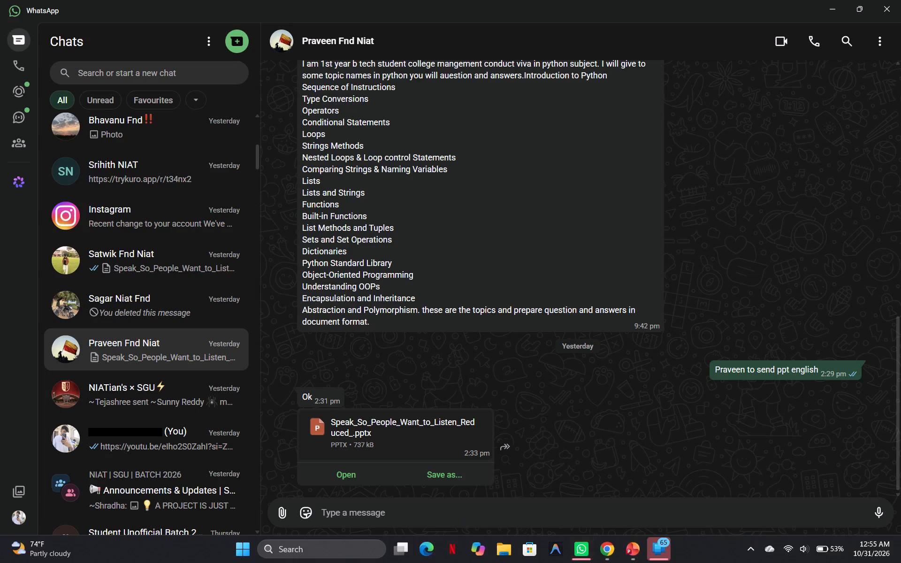
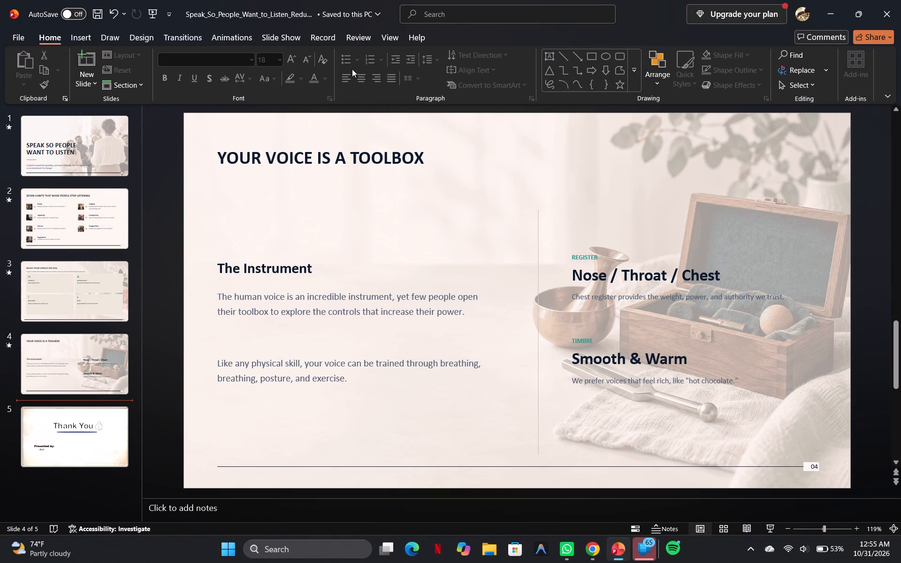
Check the presentation's file name and save location in the file details, and try to open its location.
{"action": "left_click", "coordinate": [339, 7]}
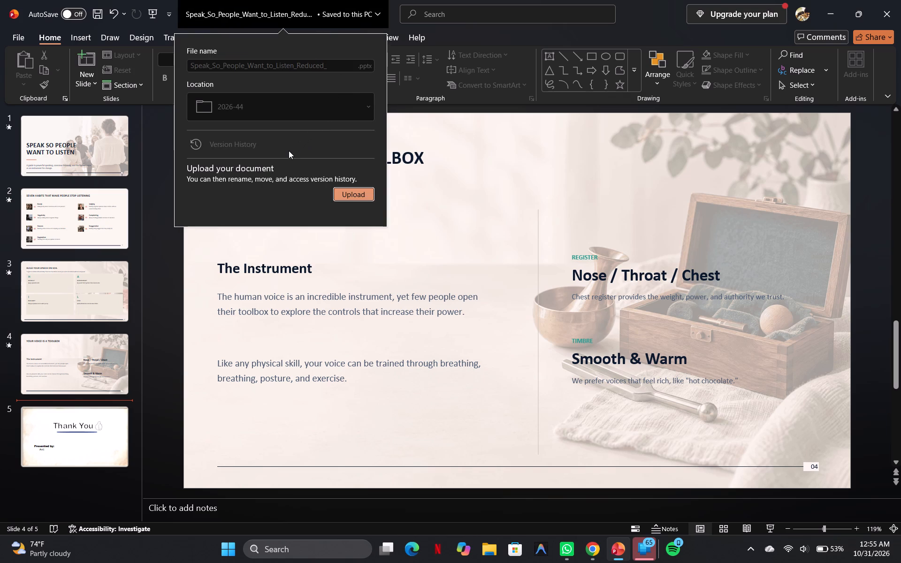
{"action": "left_click", "coordinate": [299, 121]}
{"action": "left_click", "coordinate": [352, 105]}
{"action": "left_click_drag", "start_coordinate": [376, 99], "coordinate": [358, 57]}
{"action": "left_click", "coordinate": [358, 57]}
{"action": "left_click", "coordinate": [456, 29]}
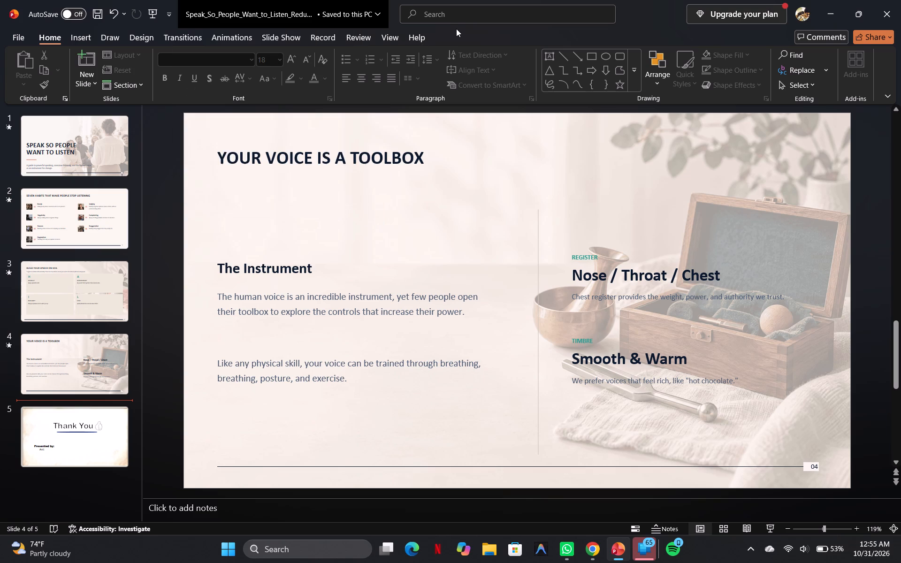
{"action": "left_click", "coordinate": [379, 14]}
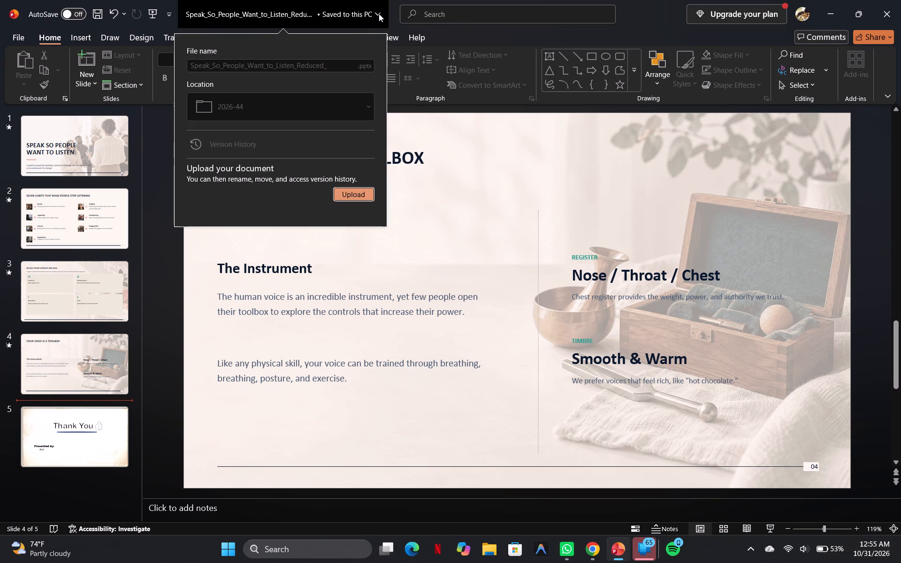
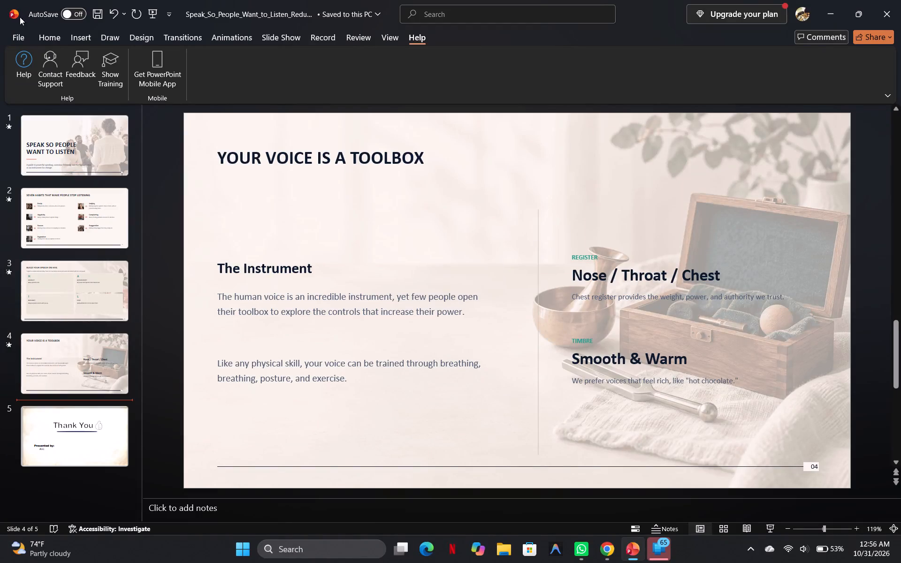
Open the Speak_So_People_Want_to_Listen_Reduced_ file from its folder on this PC and select slide 4, "Your Voice Is a Toolbox".
{"action": "left_click", "coordinate": [22, 30]}
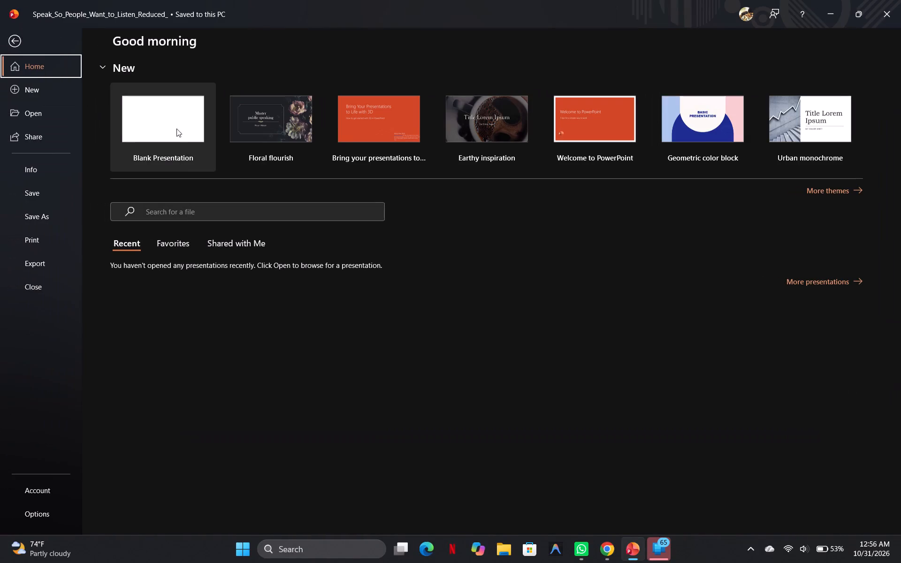
{"action": "left_click", "coordinate": [33, 109]}
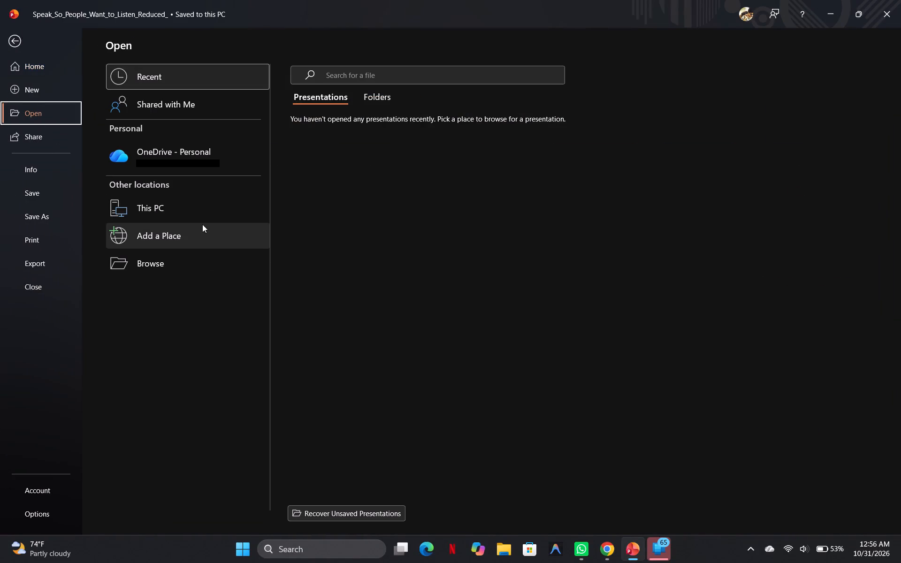
{"action": "left_click", "coordinate": [203, 208]}
{"action": "left_click", "coordinate": [351, 184]}
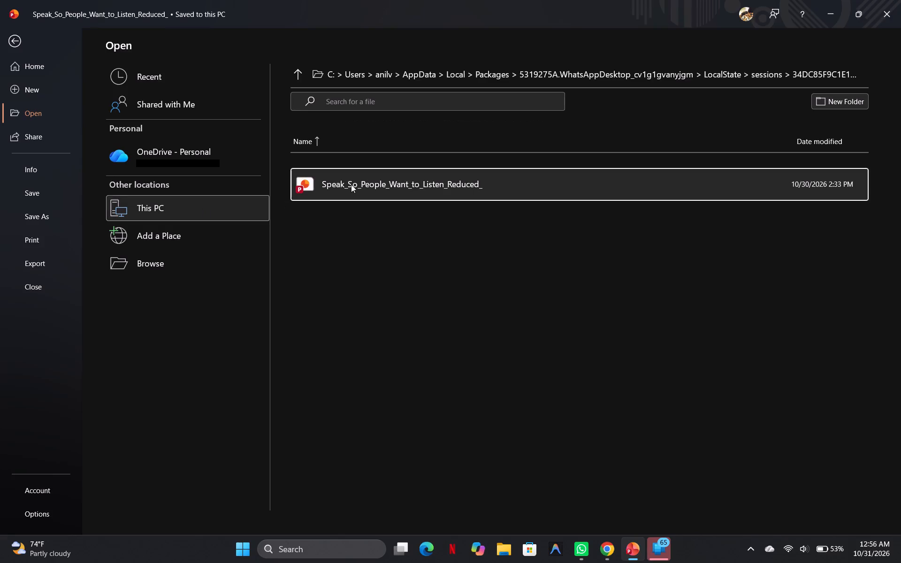
{"action": "left_click", "coordinate": [64, 355]}
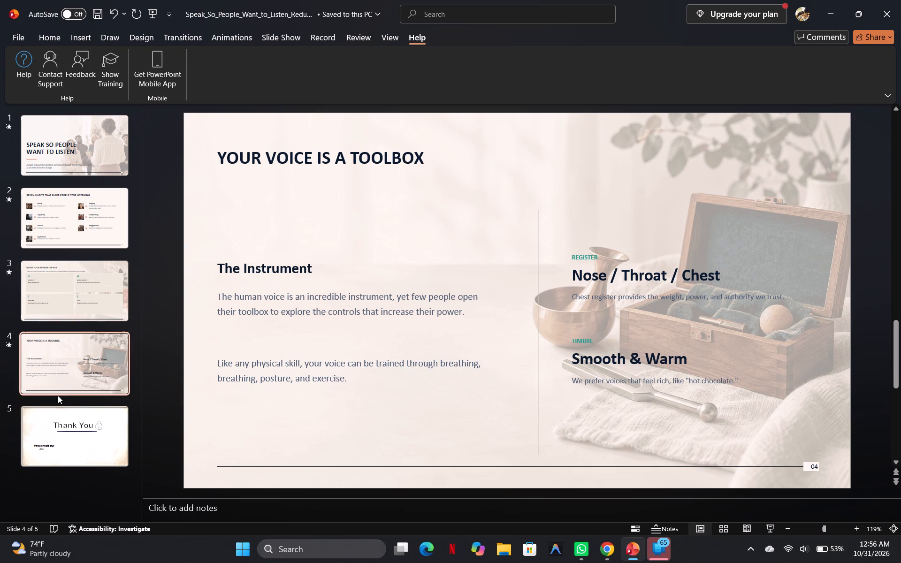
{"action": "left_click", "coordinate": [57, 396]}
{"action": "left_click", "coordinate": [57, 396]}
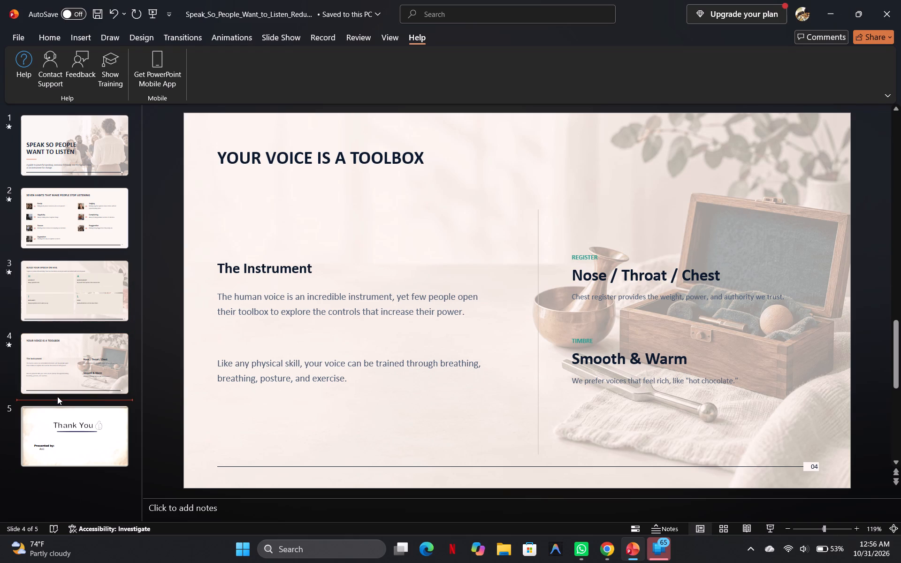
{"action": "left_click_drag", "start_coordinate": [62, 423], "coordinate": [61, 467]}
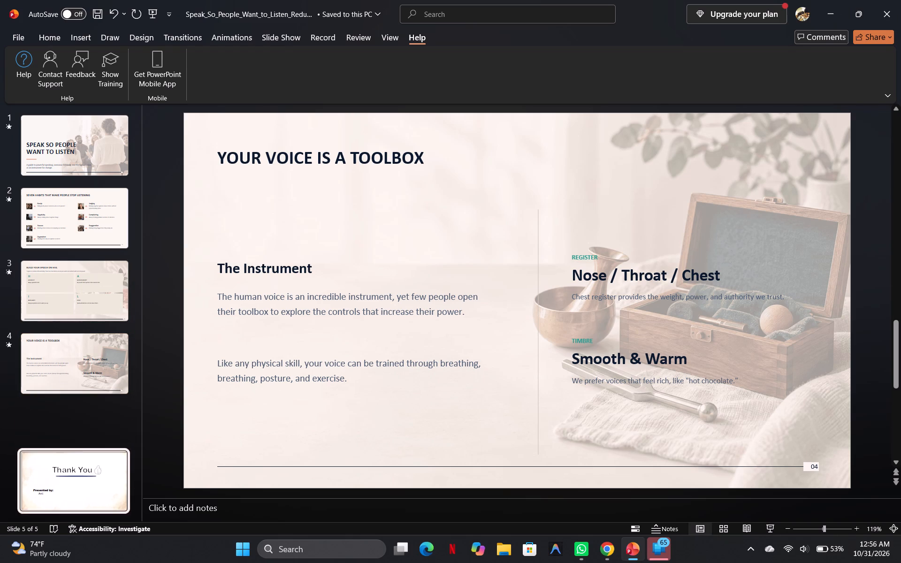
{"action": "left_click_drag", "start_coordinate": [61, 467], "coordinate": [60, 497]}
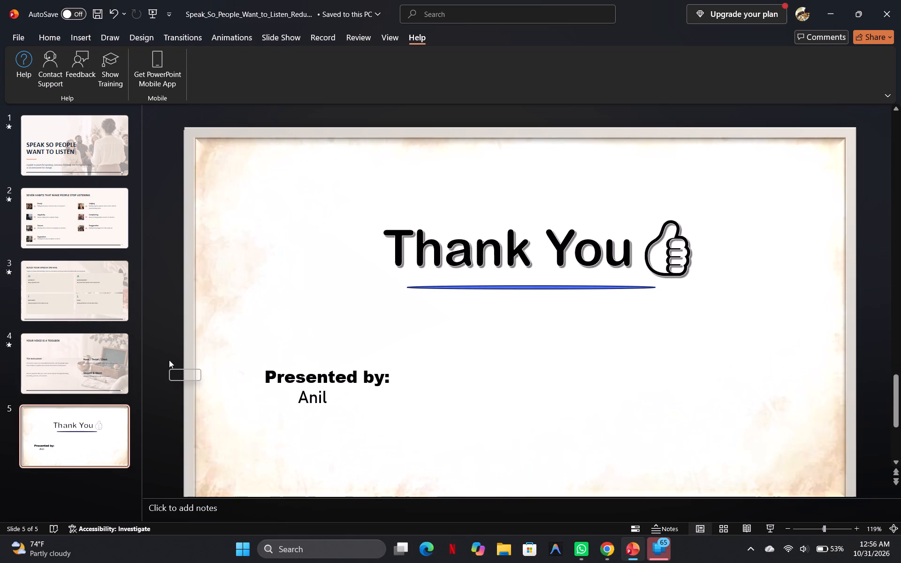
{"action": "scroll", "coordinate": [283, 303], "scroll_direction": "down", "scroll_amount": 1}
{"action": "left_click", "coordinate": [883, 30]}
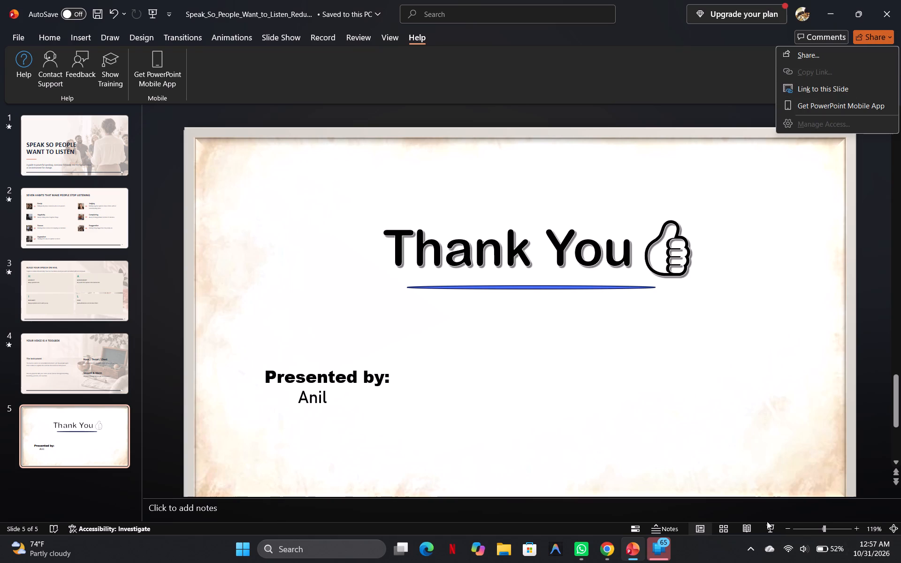
Show all the presentation's slides together in Slide Sorter view.
{"action": "left_click", "coordinate": [724, 525]}
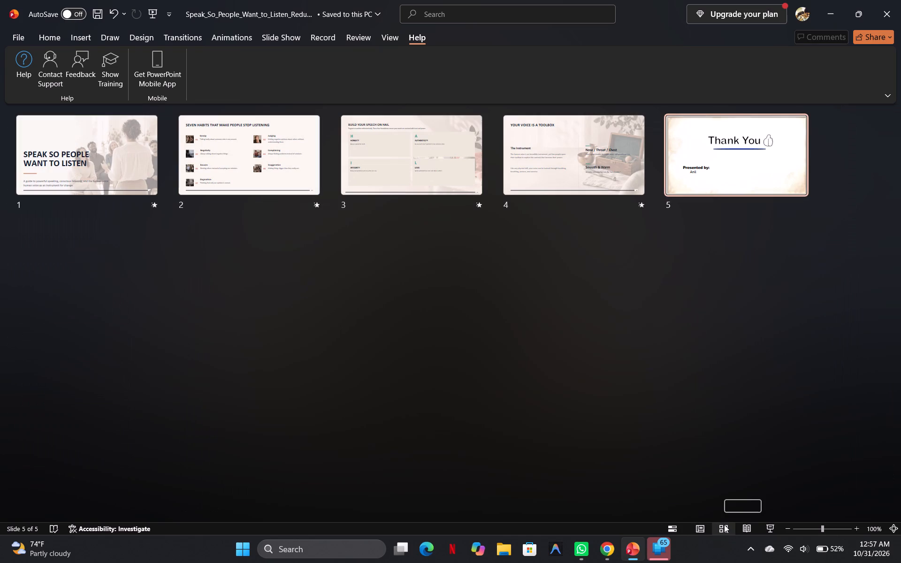
{"action": "left_click", "coordinate": [649, 135]}
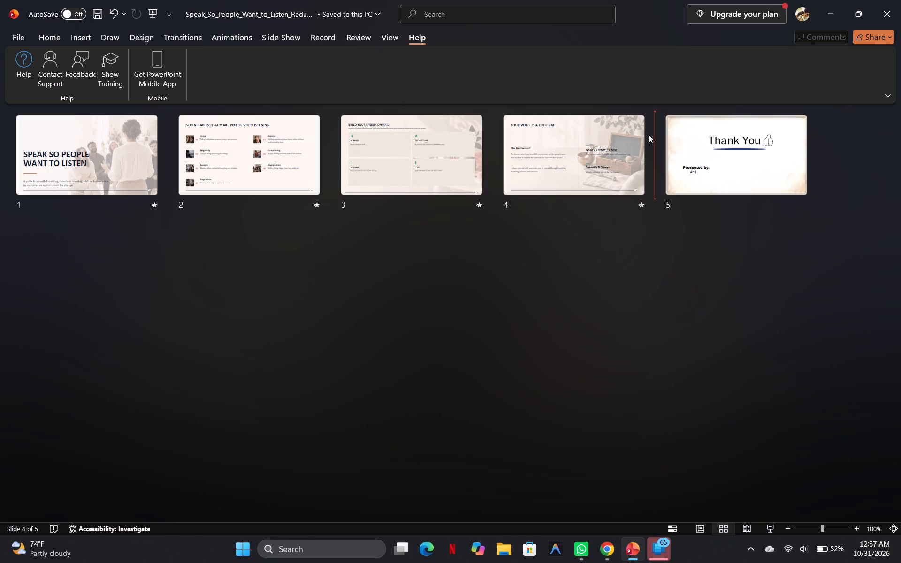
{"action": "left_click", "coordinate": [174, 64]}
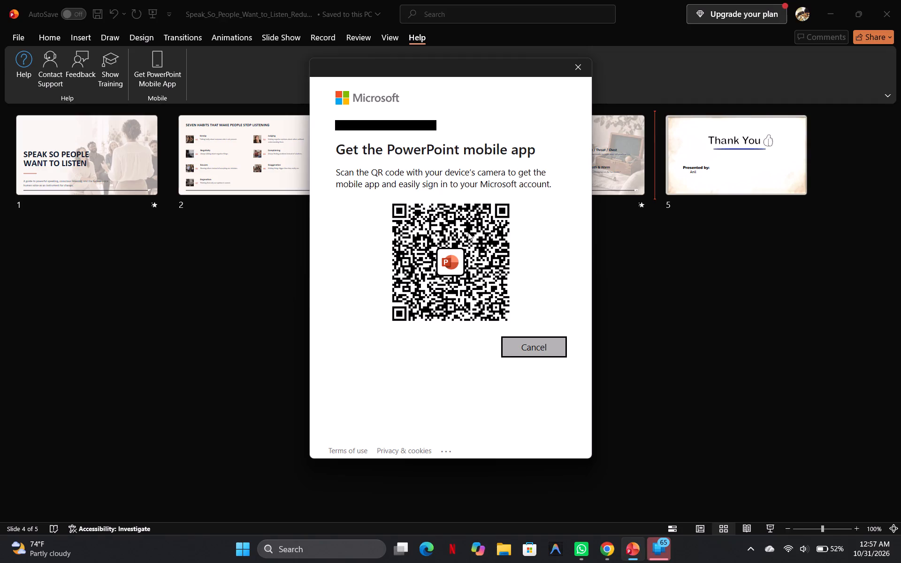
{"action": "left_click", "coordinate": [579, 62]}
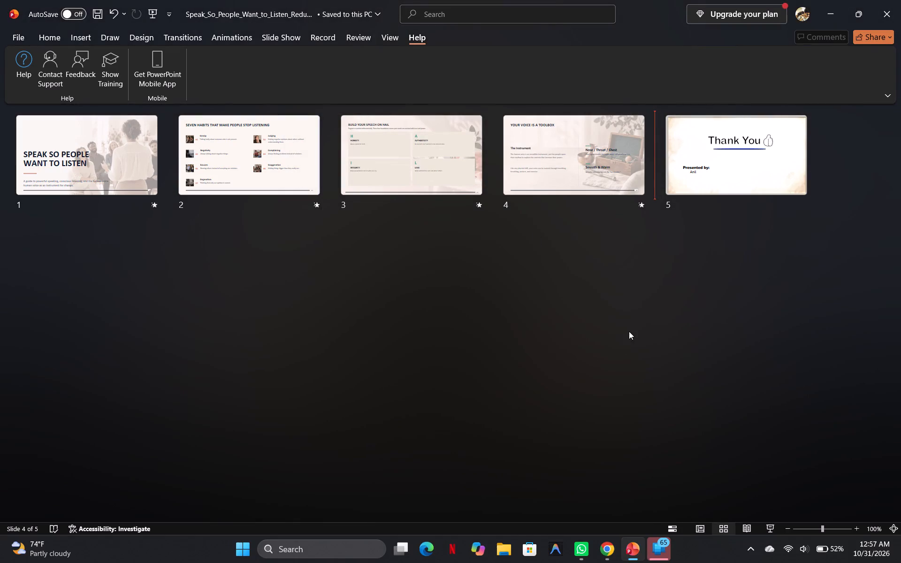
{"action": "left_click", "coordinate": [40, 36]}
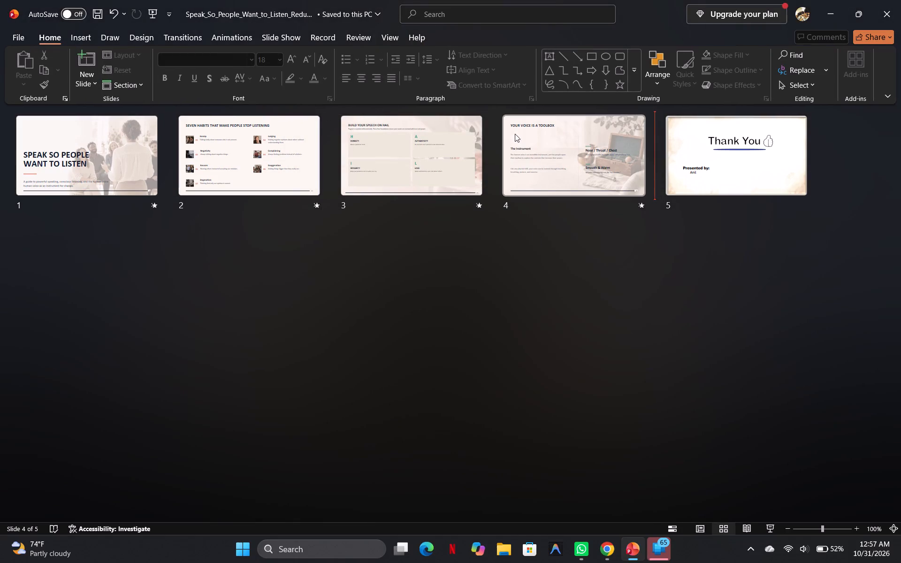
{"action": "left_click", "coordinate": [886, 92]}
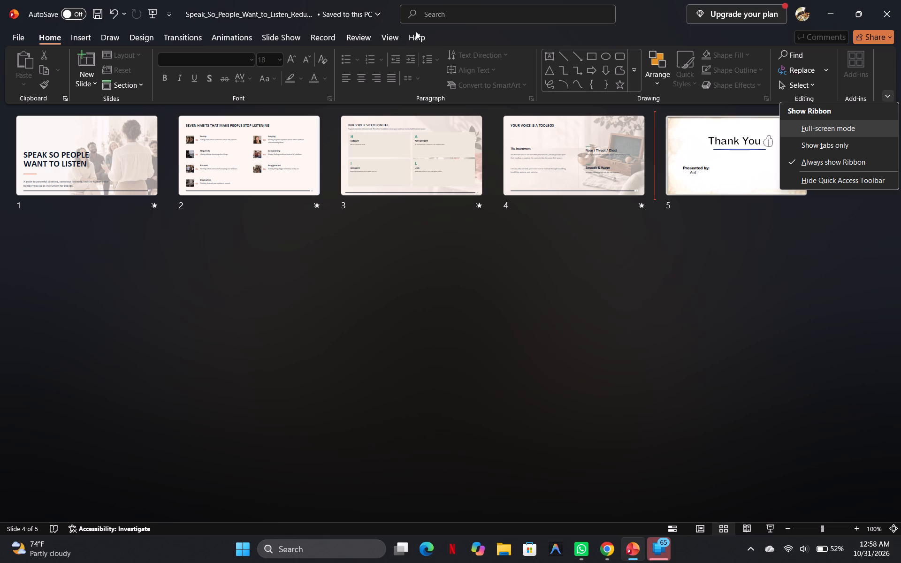
Remove the Save command from the Quick Access Toolbar.
{"action": "left_click", "coordinate": [171, 15]}
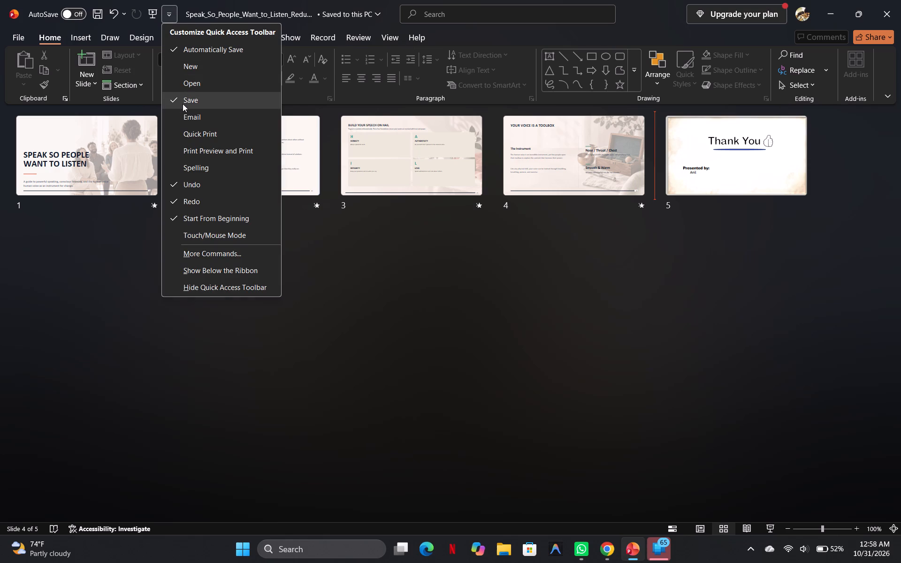
{"action": "left_click", "coordinate": [183, 104]}
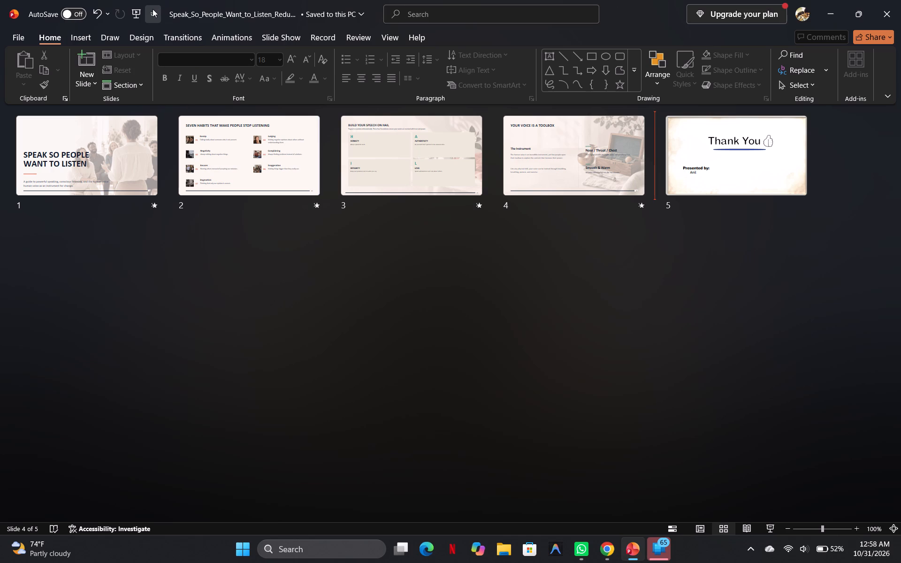
Switch to File Explorer and open the recent file Speak_So_People_Want_to_Listen_Reduced_.
{"action": "left_click", "coordinate": [497, 546]}
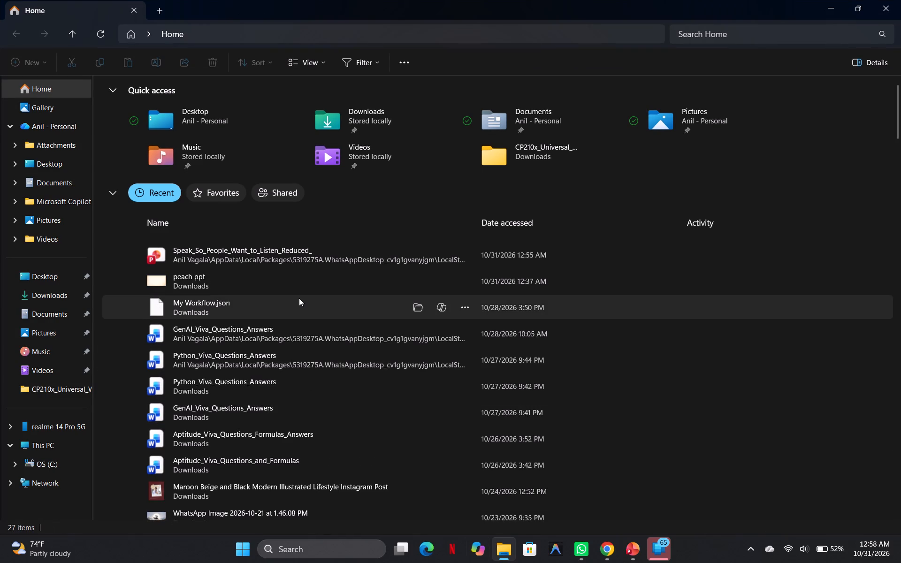
{"action": "left_click", "coordinate": [388, 260]}
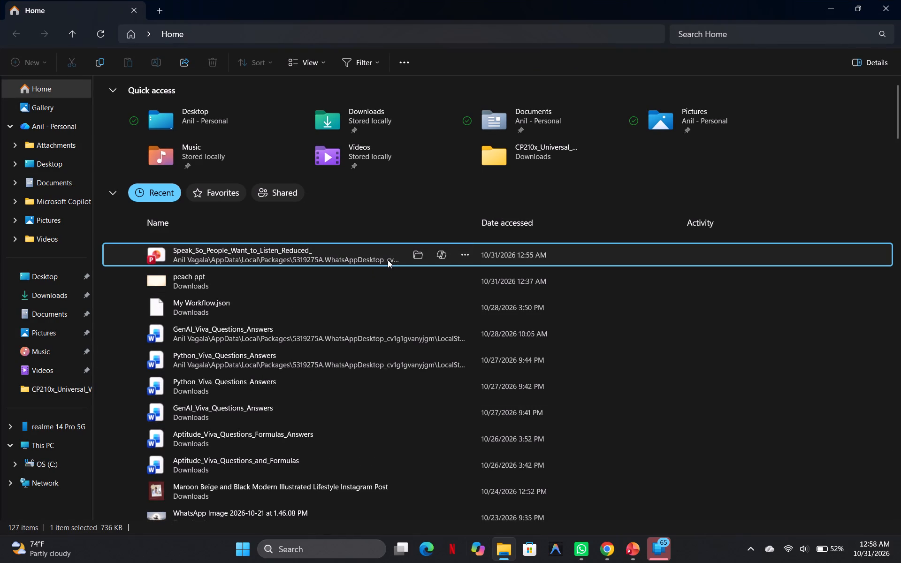
{"action": "left_click", "coordinate": [388, 260]}
{"action": "left_click_drag", "start_coordinate": [388, 260], "coordinate": [392, 255]}
{"action": "double_click", "coordinate": [392, 255]}
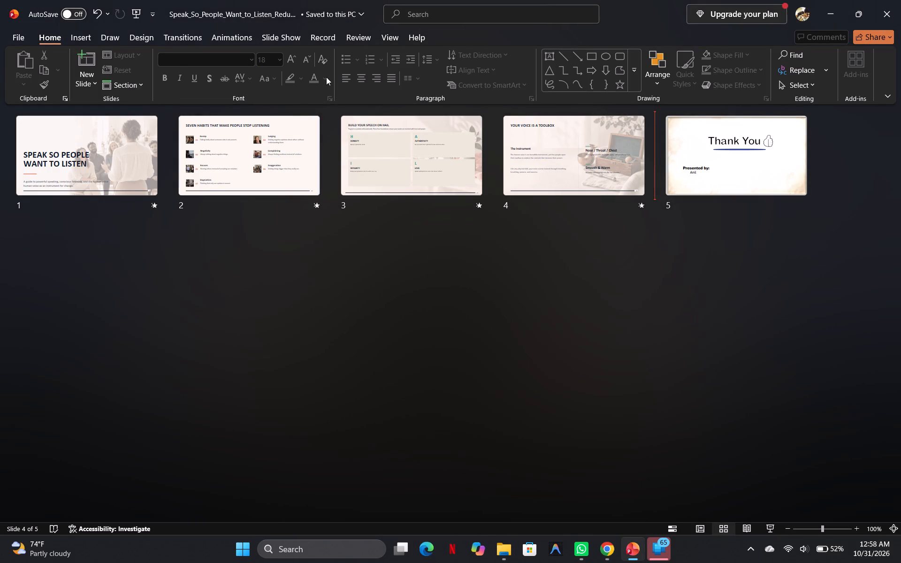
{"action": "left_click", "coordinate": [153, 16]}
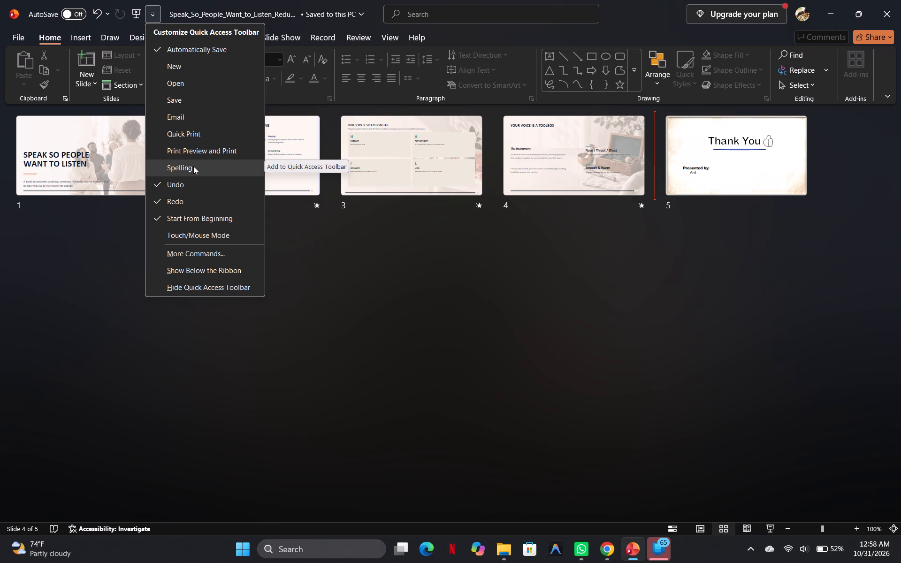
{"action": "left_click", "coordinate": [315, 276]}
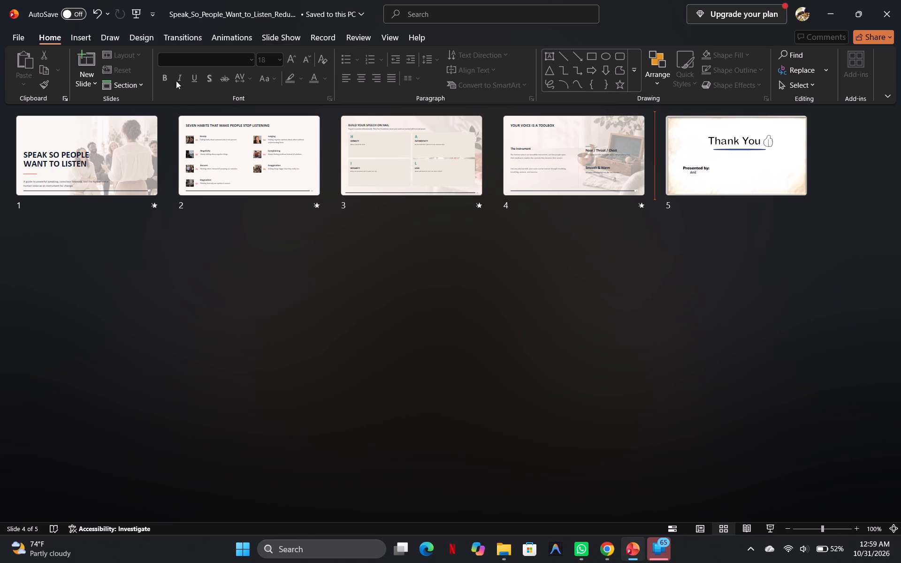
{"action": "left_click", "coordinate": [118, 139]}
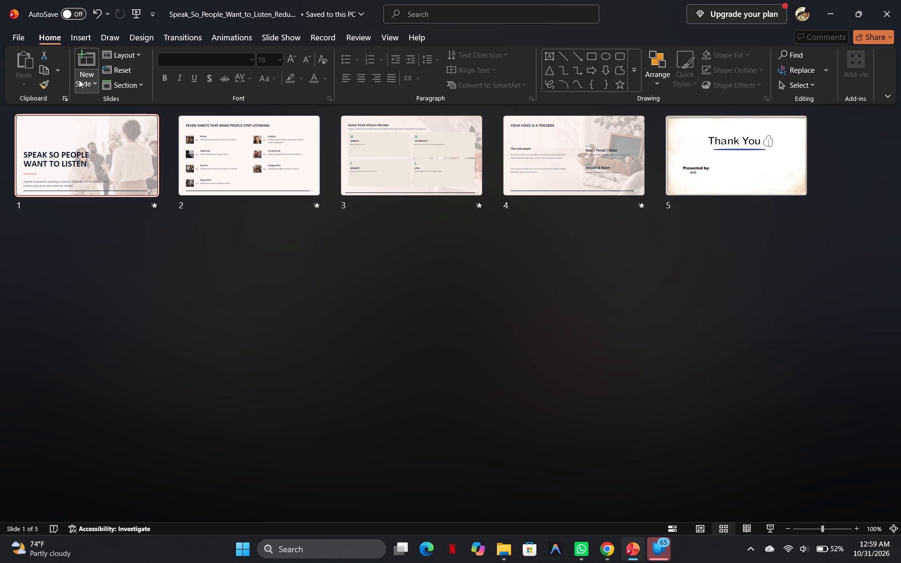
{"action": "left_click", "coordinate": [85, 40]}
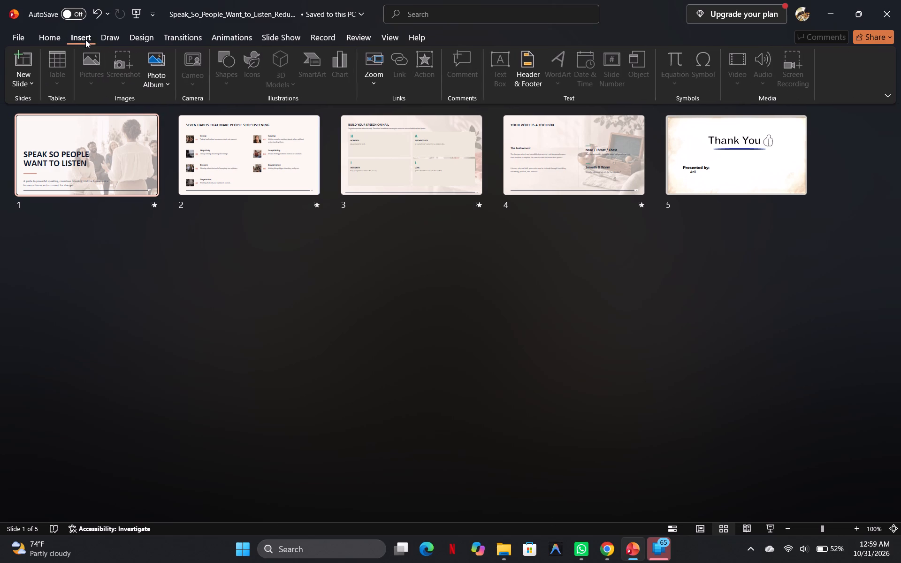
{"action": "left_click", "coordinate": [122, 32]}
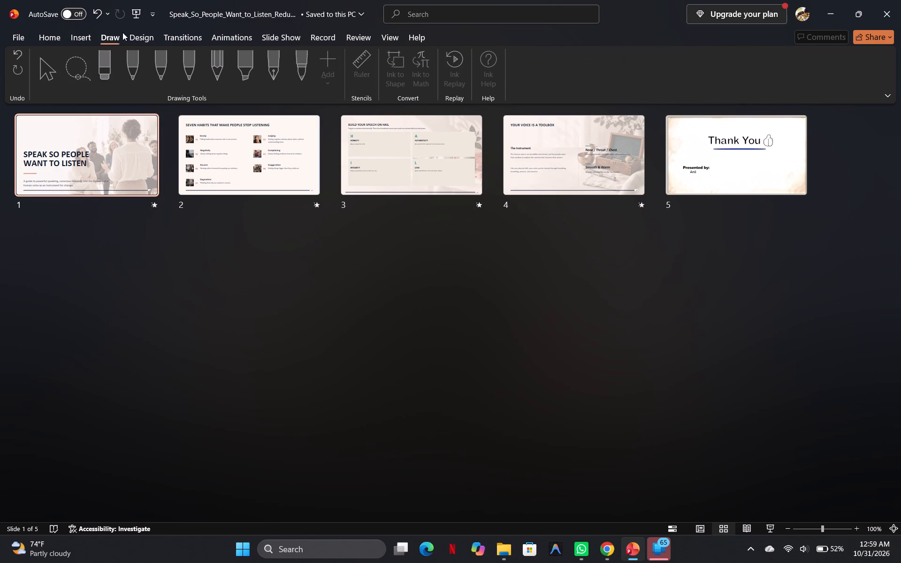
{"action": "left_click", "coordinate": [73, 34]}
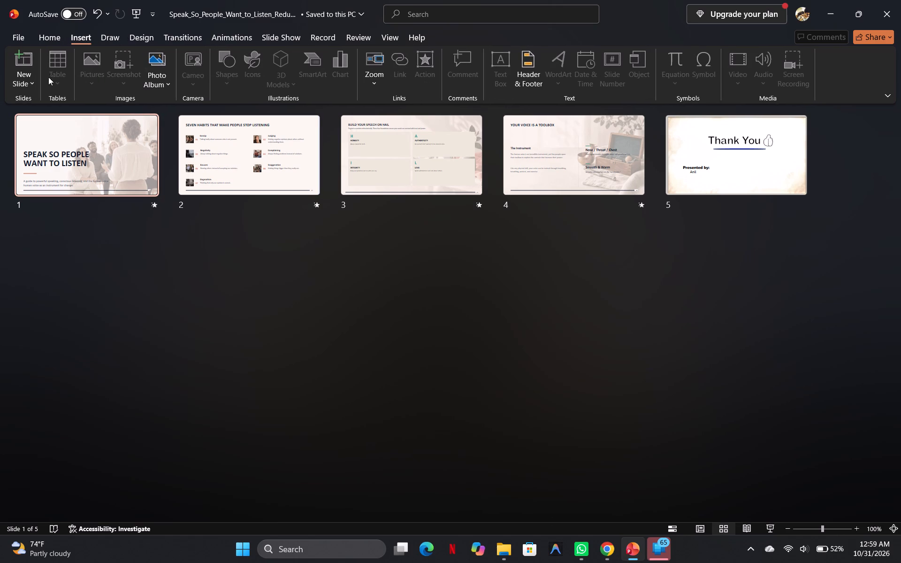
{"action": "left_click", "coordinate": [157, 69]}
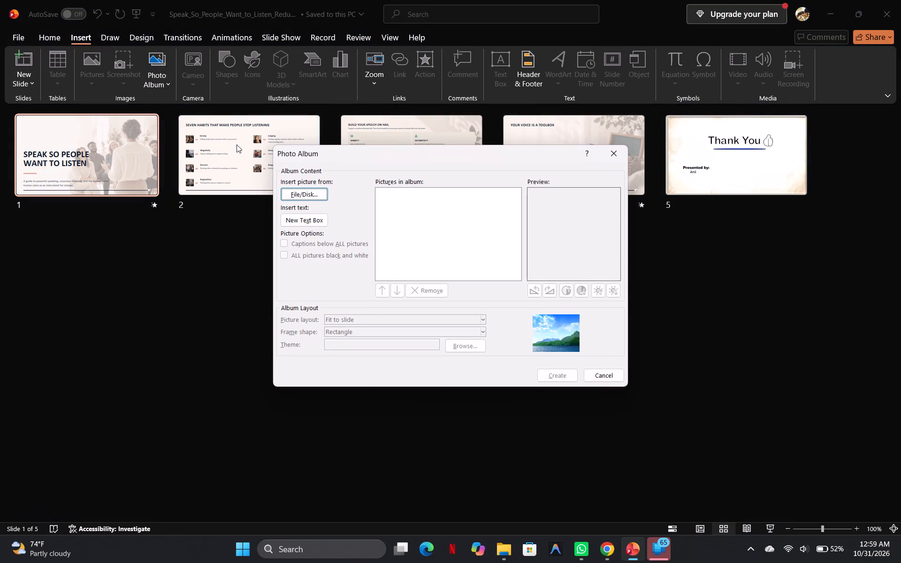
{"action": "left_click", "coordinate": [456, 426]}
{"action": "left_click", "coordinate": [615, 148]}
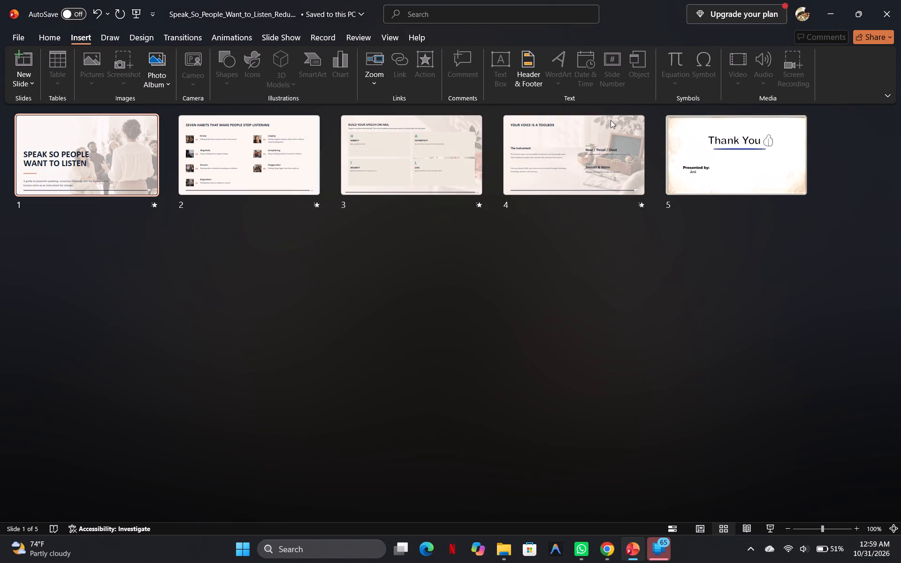
Preview the opening slide in Reading View, and return to Slide Sorter view.
{"action": "left_click", "coordinate": [748, 529]}
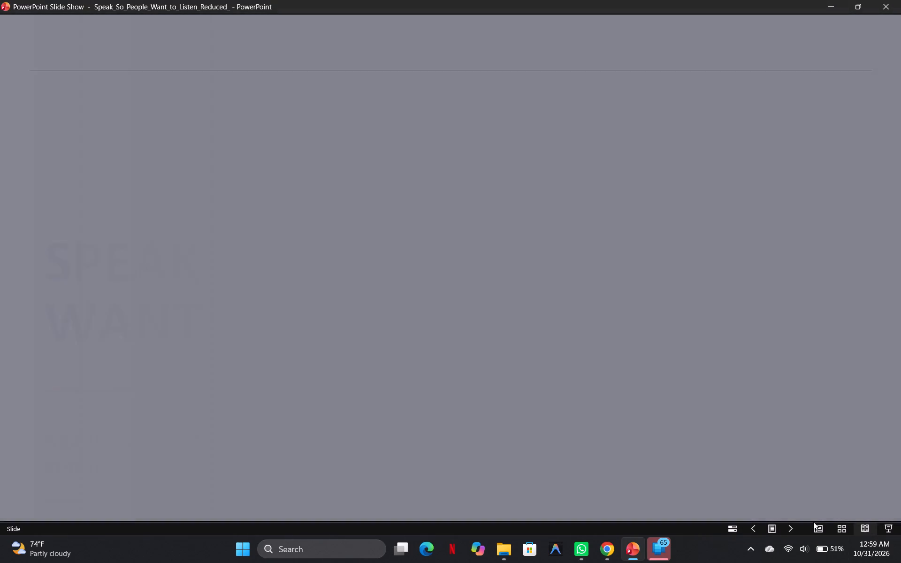
{"action": "left_click", "coordinate": [813, 522]}
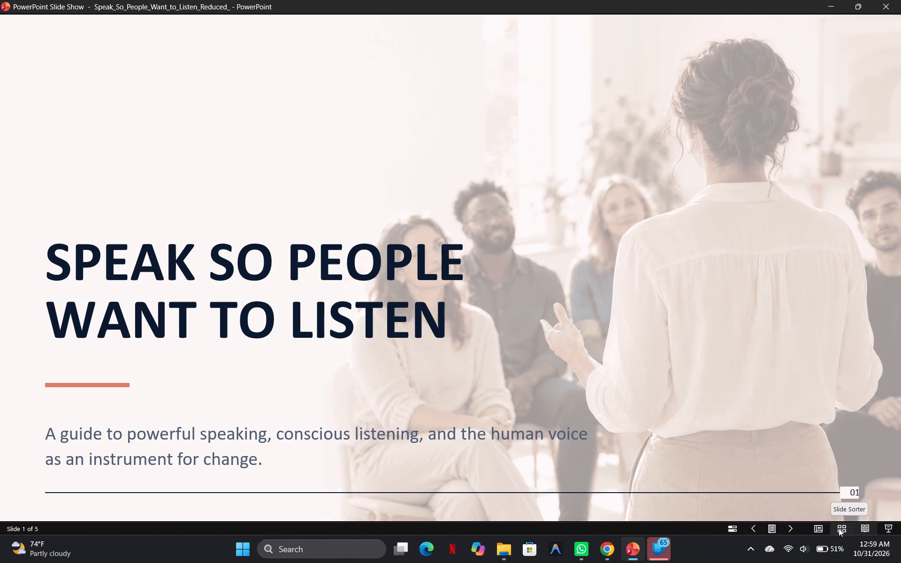
{"action": "left_click", "coordinate": [839, 528]}
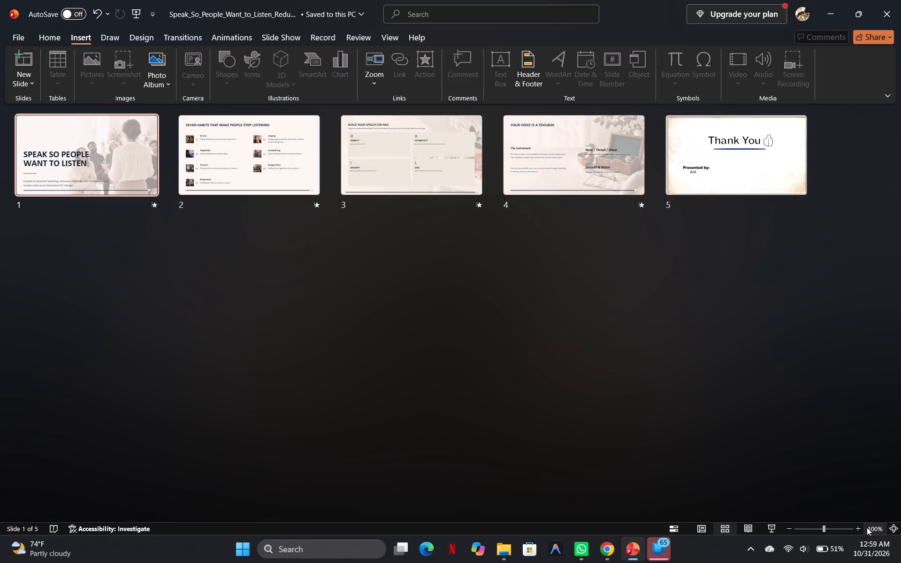
Play the full-screen slide show from the opening slide through to its end, and exit it.
{"action": "left_click", "coordinate": [779, 528]}
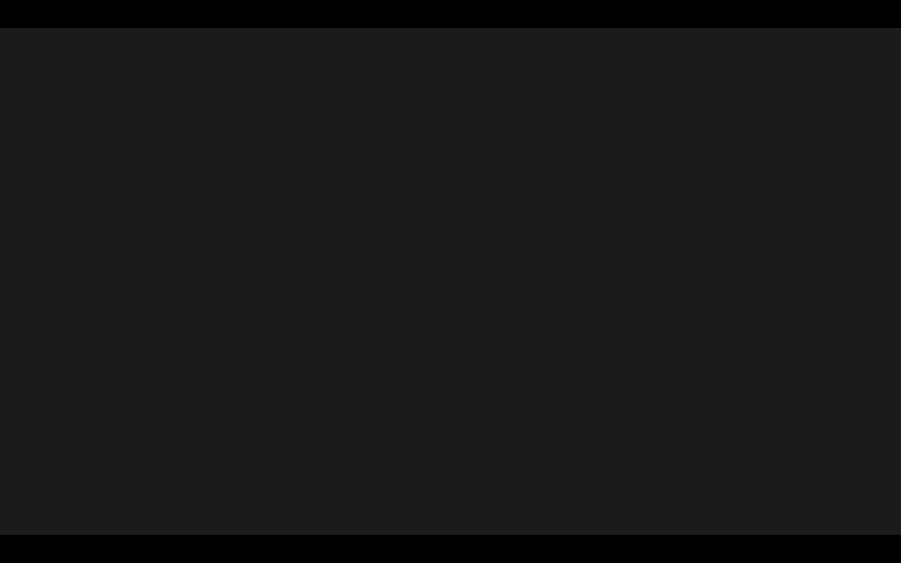
{"action": "left_click", "coordinate": [753, 439]}
{"action": "left_click_drag", "start_coordinate": [753, 439], "coordinate": [749, 287]}
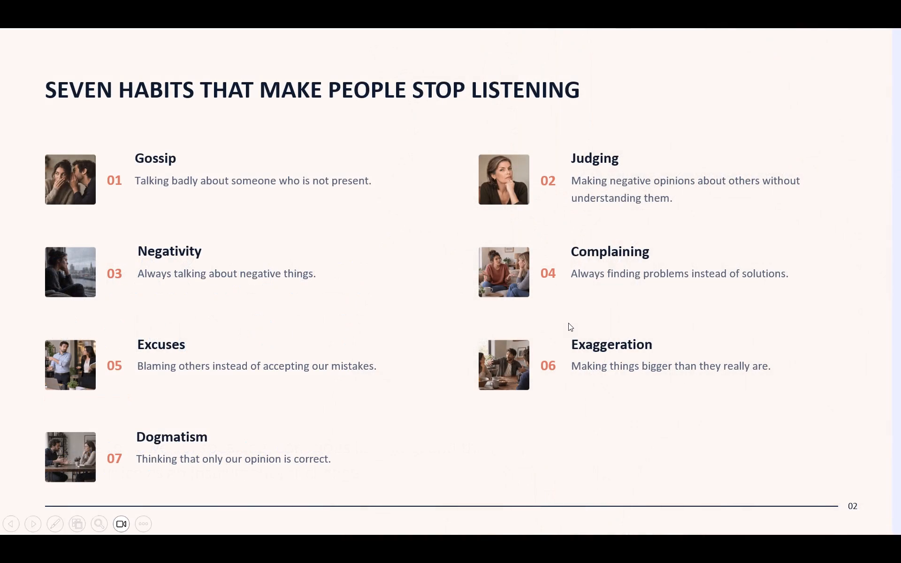
{"action": "double_click", "coordinate": [568, 323]}
{"action": "double_click", "coordinate": [568, 323]}
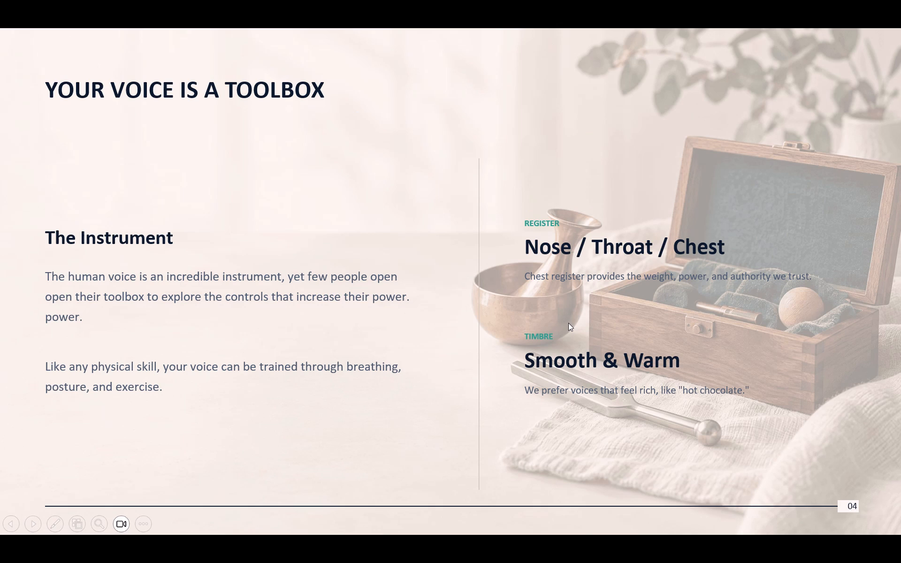
{"action": "left_click", "coordinate": [568, 323]}
{"action": "left_click", "coordinate": [568, 323]}
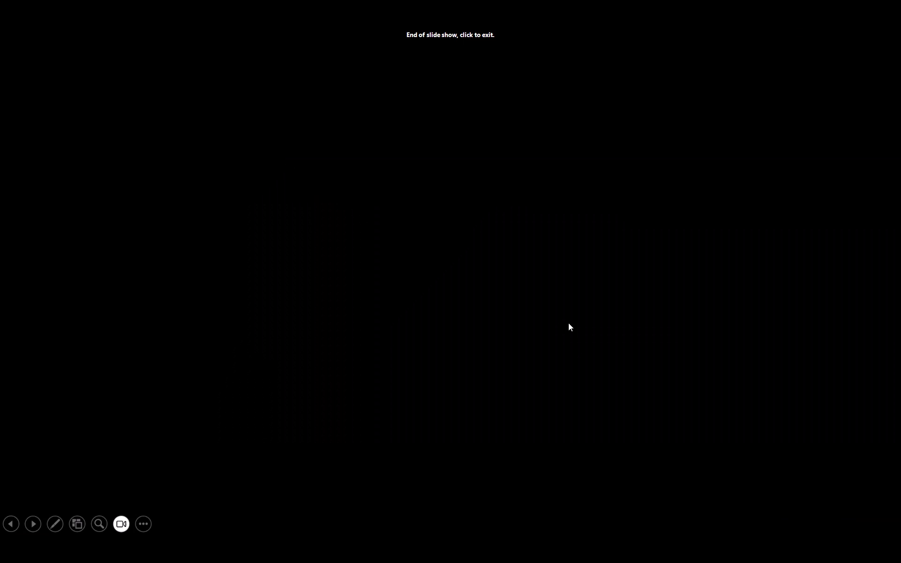
{"action": "left_click", "coordinate": [665, 393]}
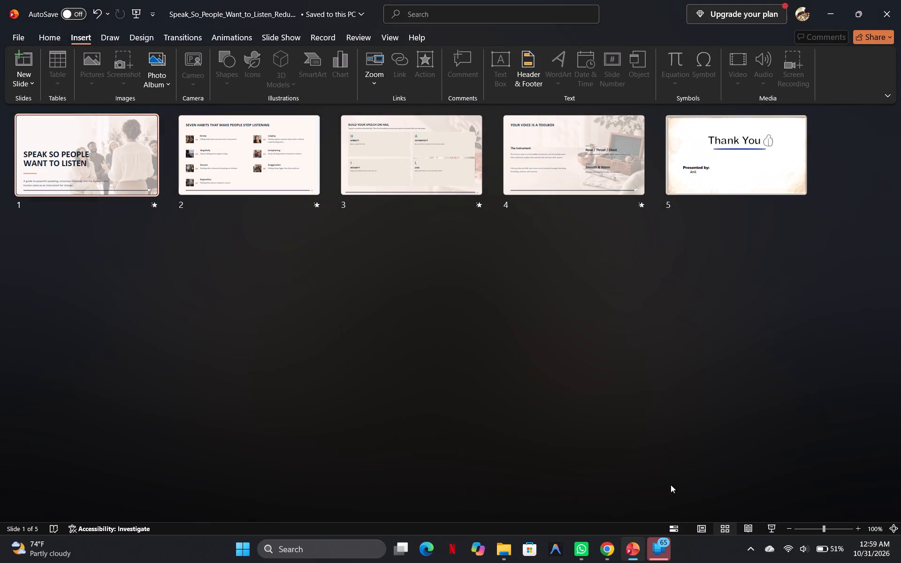
Return to Normal view with the closing "Thank You" slide shown.
{"action": "left_click", "coordinate": [674, 522]}
{"action": "left_click", "coordinate": [674, 528]}
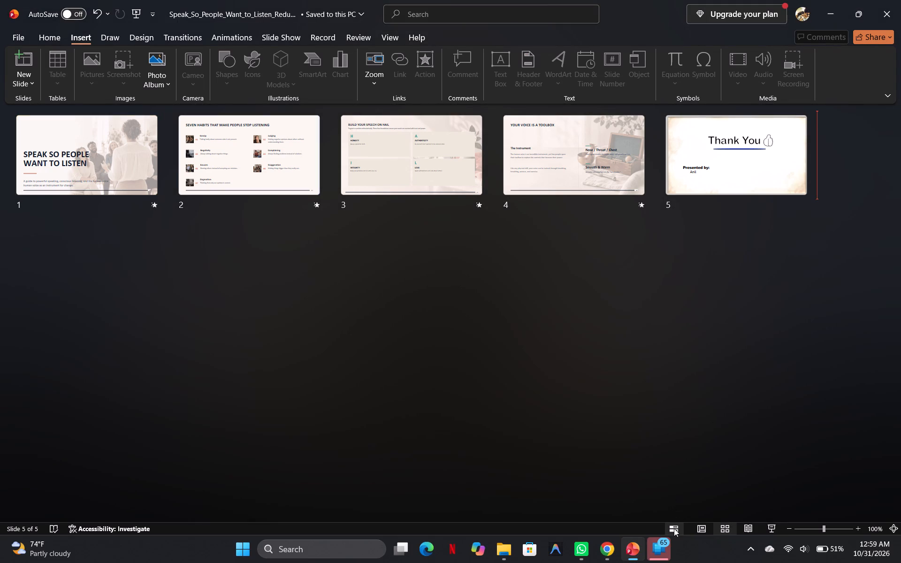
{"action": "left_click", "coordinate": [695, 529]}
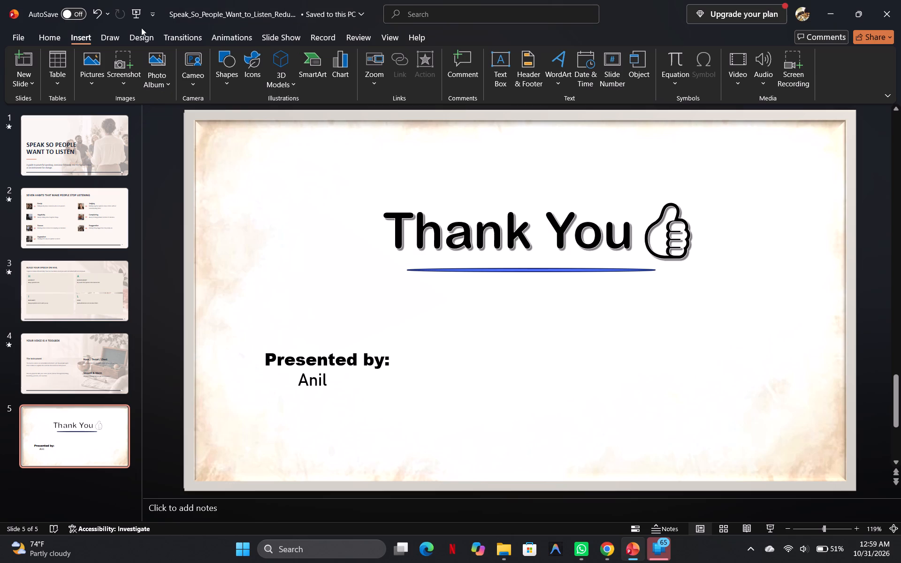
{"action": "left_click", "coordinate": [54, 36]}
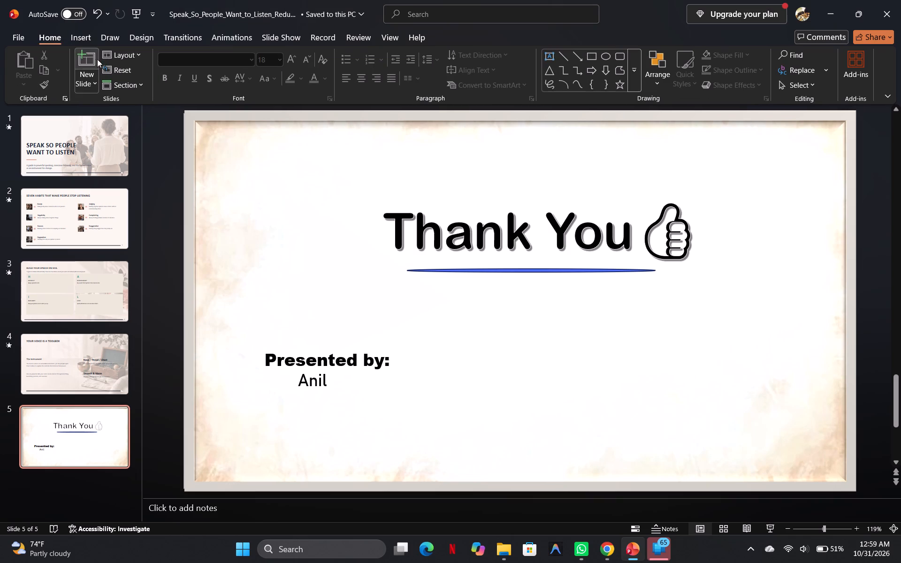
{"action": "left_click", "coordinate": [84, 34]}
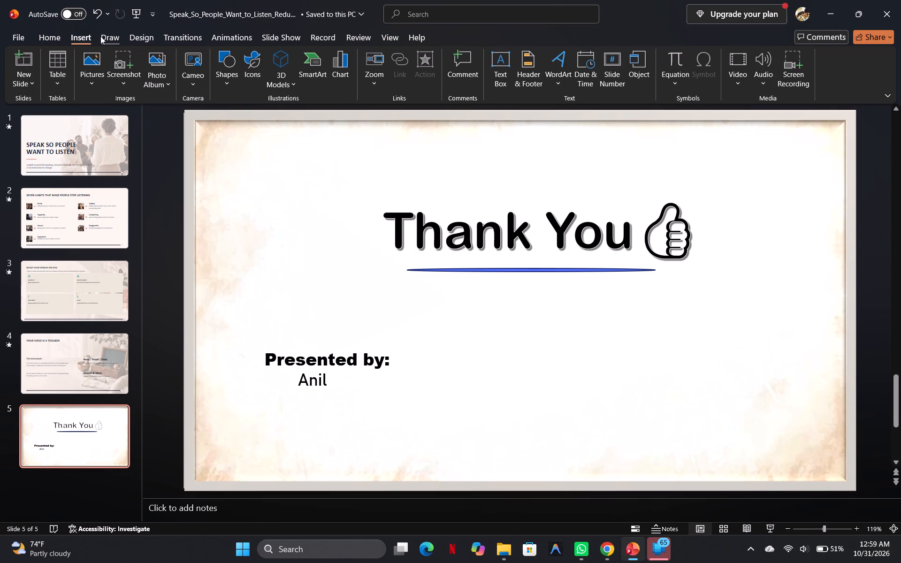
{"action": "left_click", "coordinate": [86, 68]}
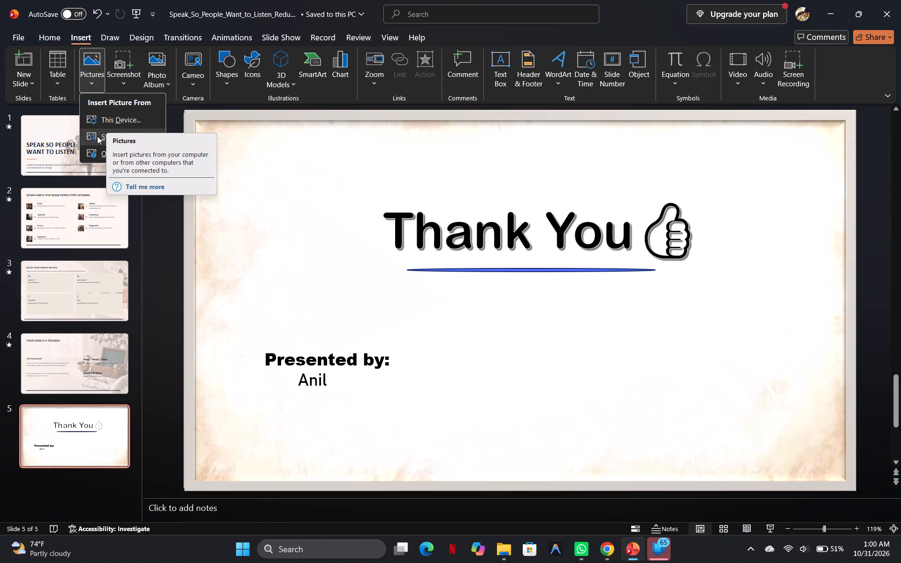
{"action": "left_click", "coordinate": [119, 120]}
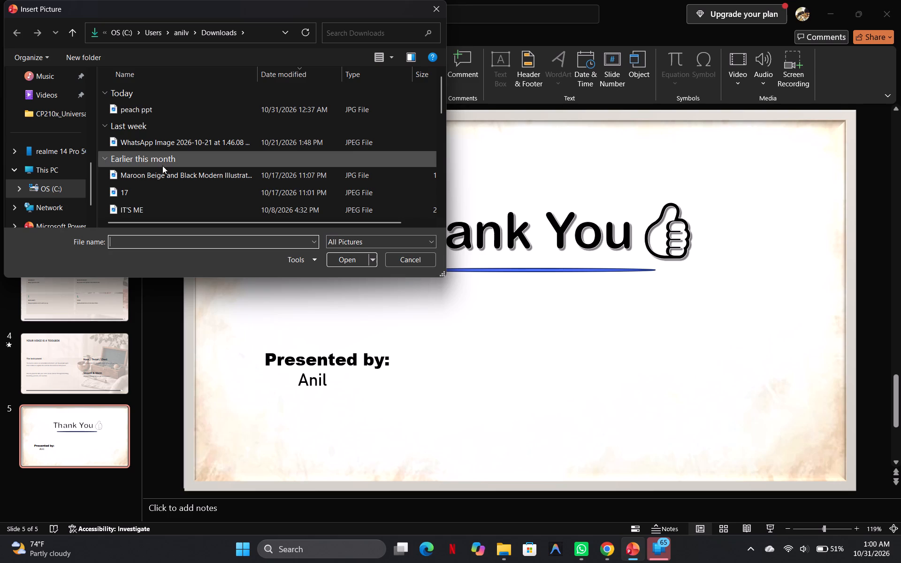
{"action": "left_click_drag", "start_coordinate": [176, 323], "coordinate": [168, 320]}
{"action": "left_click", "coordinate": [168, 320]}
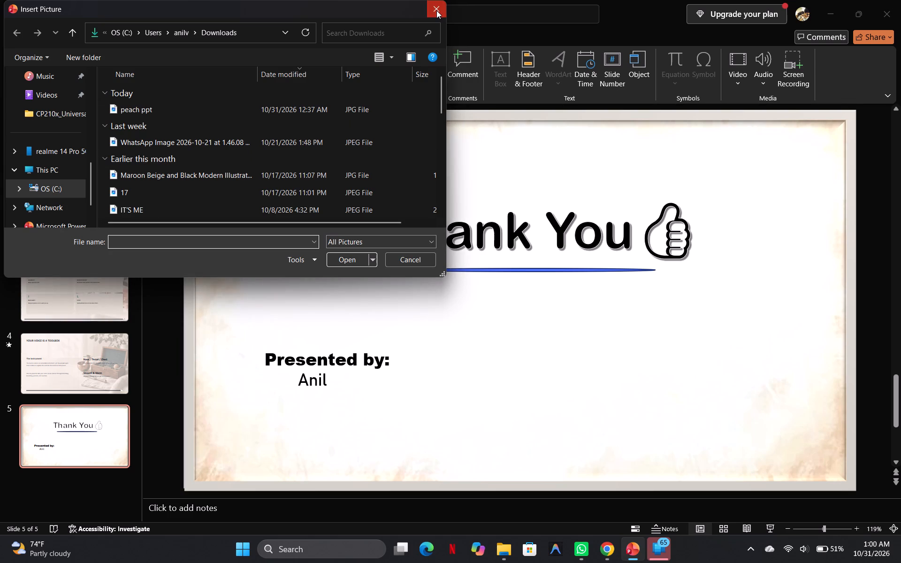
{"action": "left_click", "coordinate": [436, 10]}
Close the presentation, saving the changes to Speak_So_People_Want_to_Listen_Reduced_ in its current 2026-44 folder.
{"action": "left_click", "coordinate": [900, 0]}
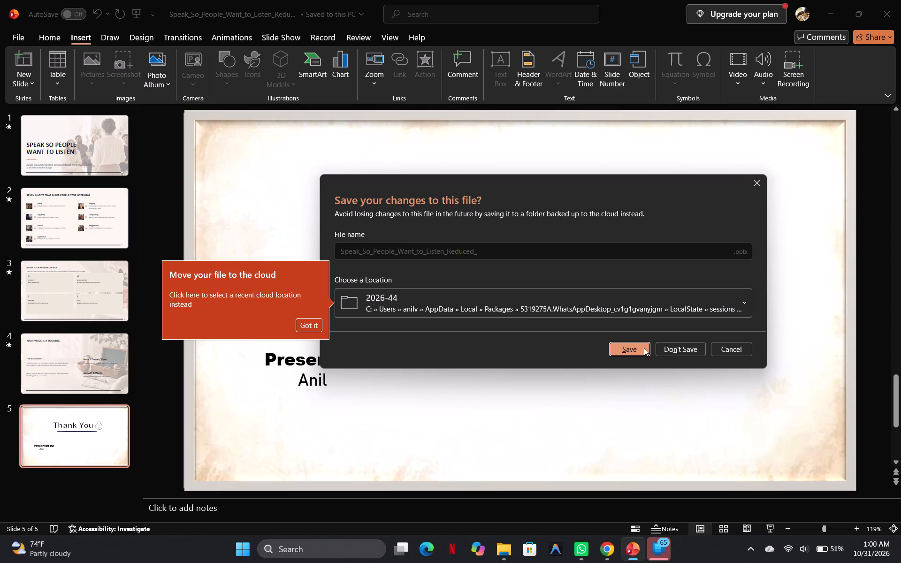
{"action": "left_click", "coordinate": [644, 348]}
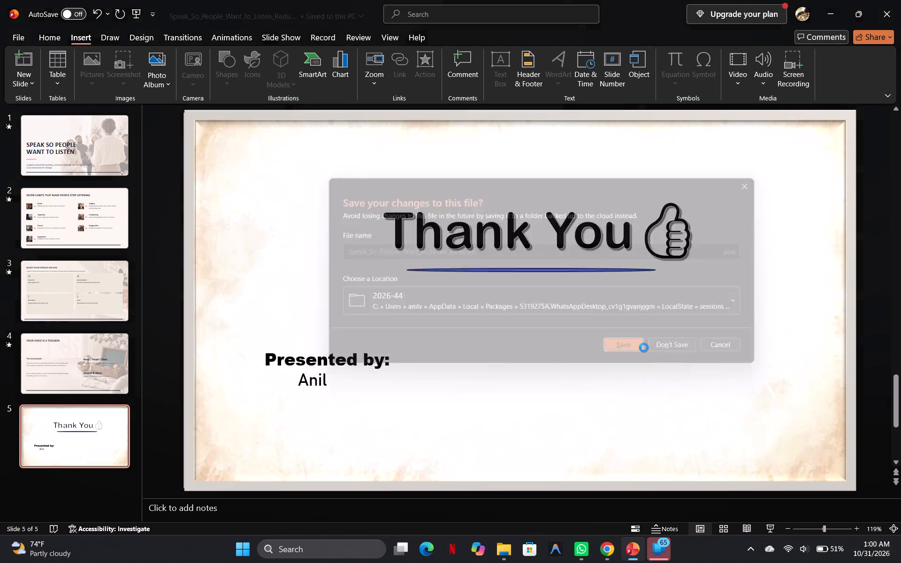
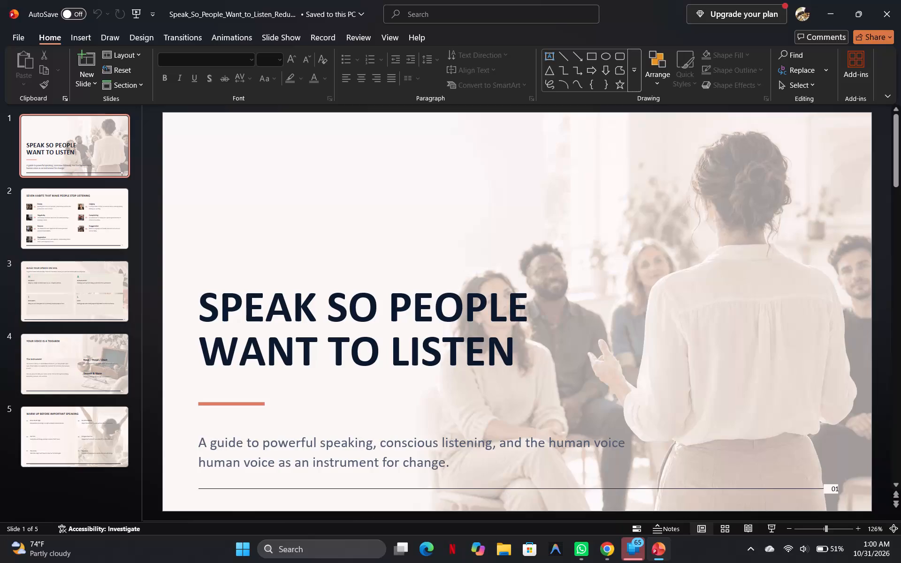
Show the "Warm Up Before Important Speaking" slide and save the presentation under its current name.
{"action": "left_click", "coordinate": [86, 428]}
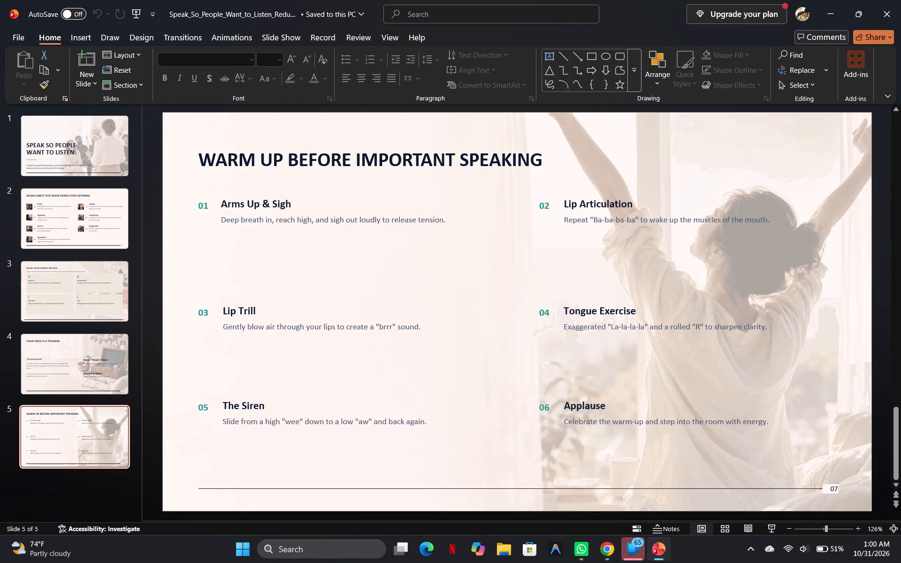
{"action": "key", "text": "ctrl+shift+s"}
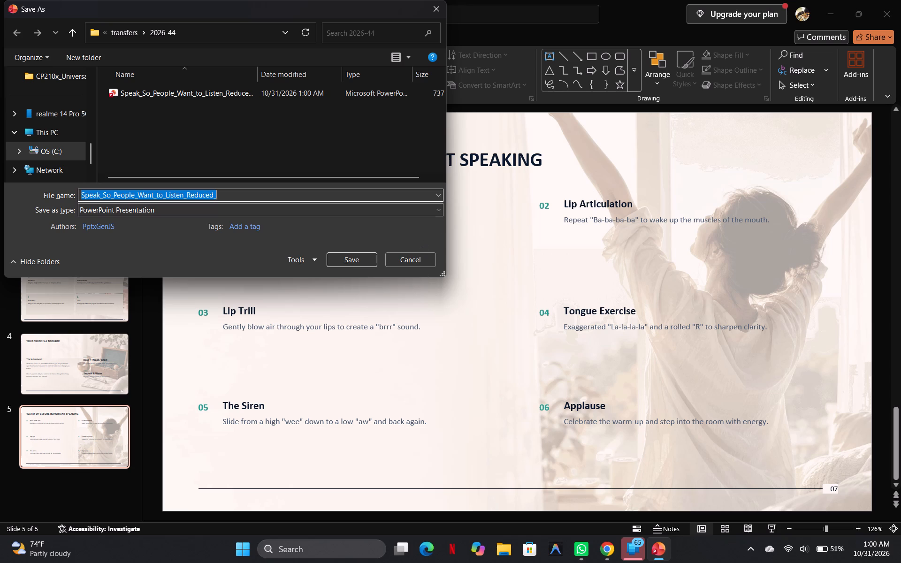
{"action": "left_click", "coordinate": [439, 5]}
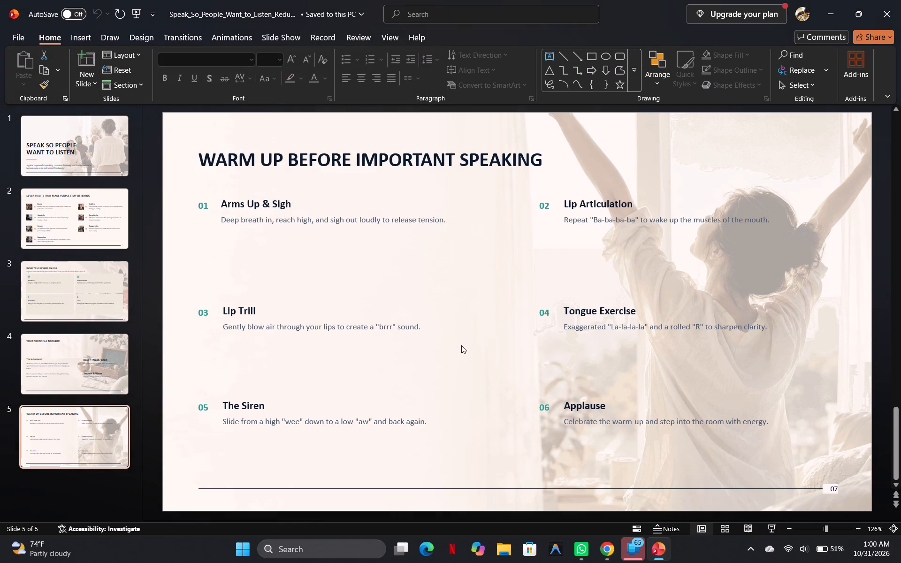
{"action": "key", "text": "ctrl+s"}
Move the full-slide background picture on the "Warm Up Before Important Speaking" slide slightly upward.
{"action": "left_click_drag", "start_coordinate": [193, 152], "coordinate": [194, 153]}
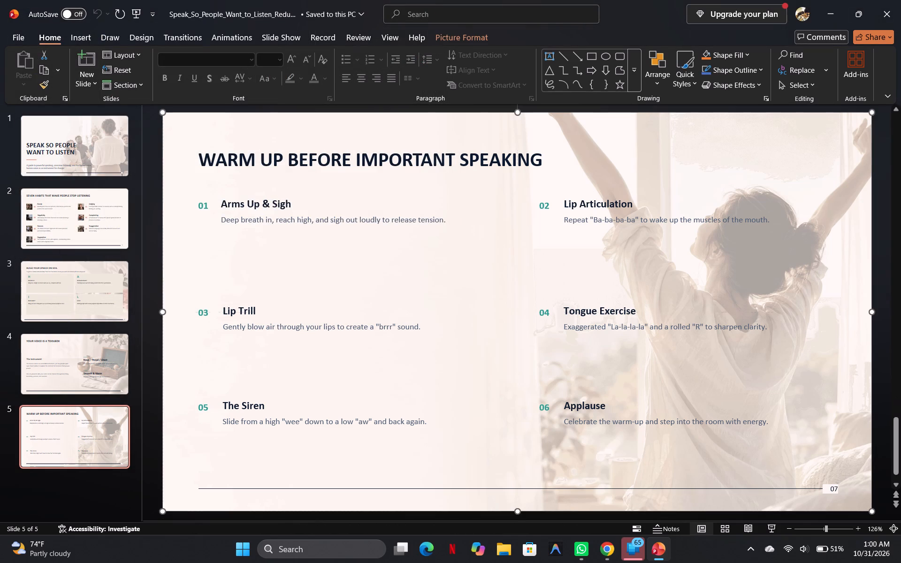
{"action": "left_click_drag", "start_coordinate": [194, 153], "coordinate": [193, 148]}
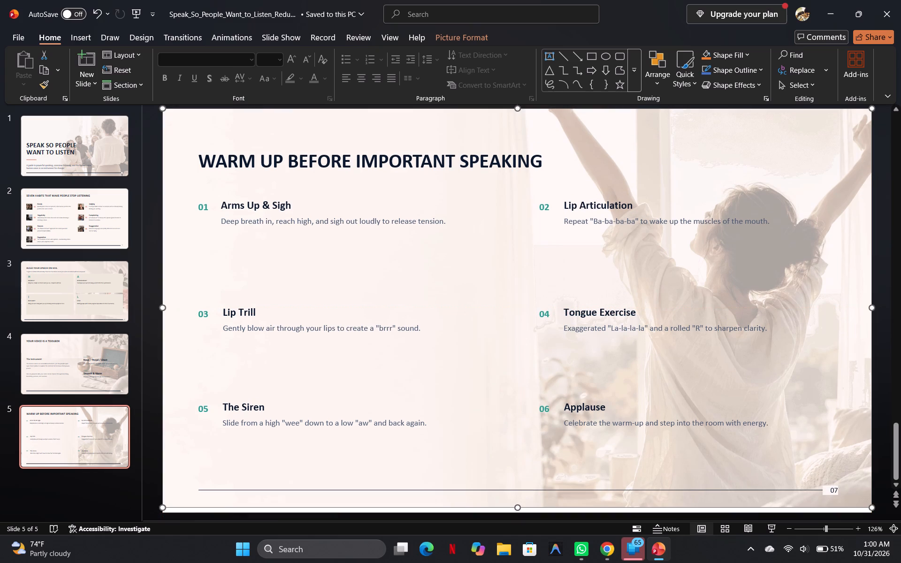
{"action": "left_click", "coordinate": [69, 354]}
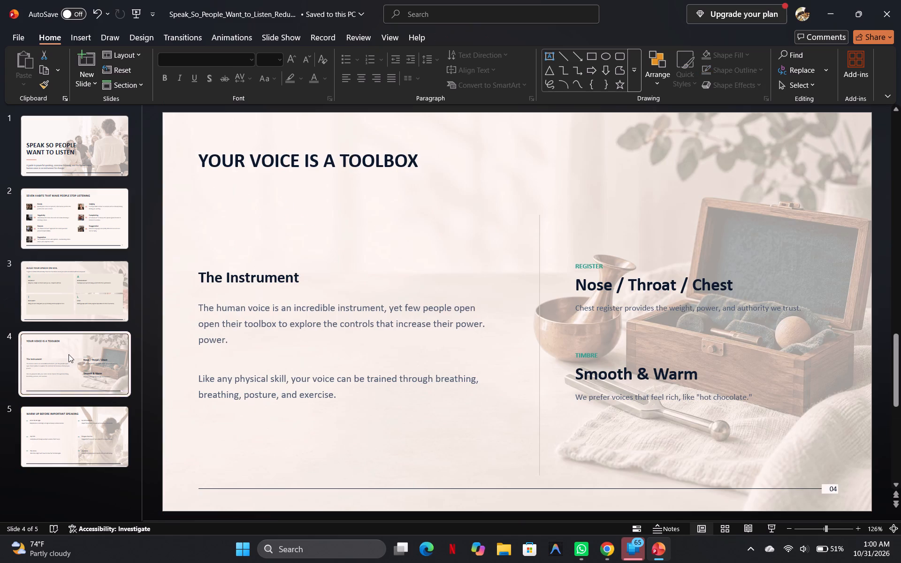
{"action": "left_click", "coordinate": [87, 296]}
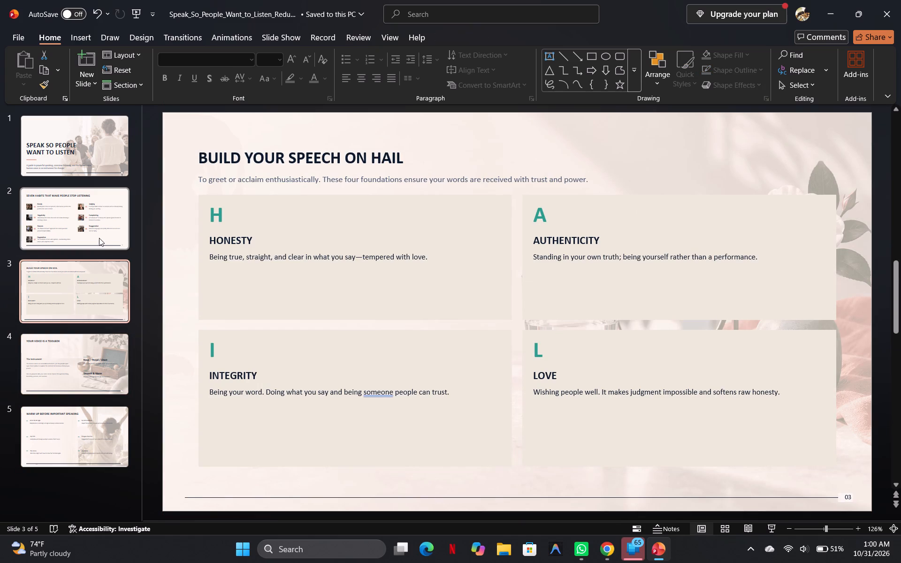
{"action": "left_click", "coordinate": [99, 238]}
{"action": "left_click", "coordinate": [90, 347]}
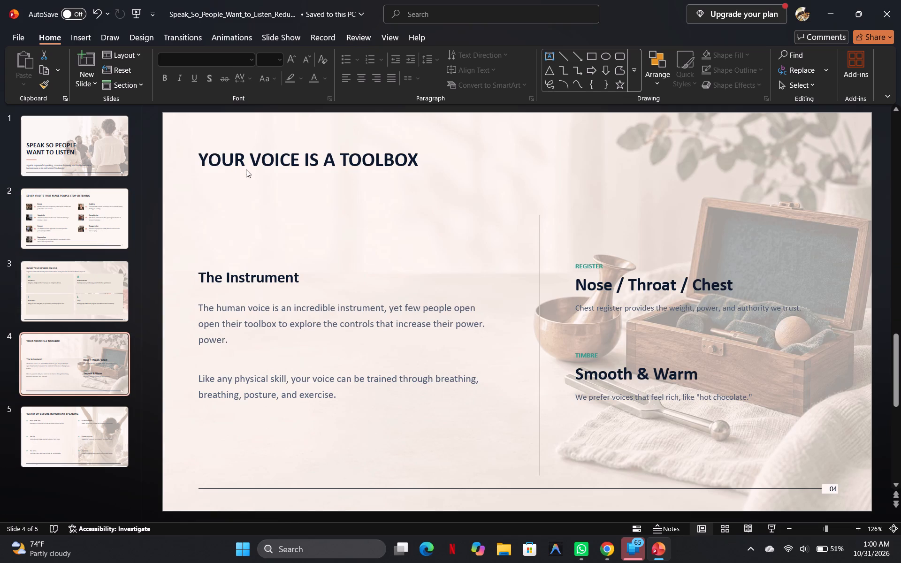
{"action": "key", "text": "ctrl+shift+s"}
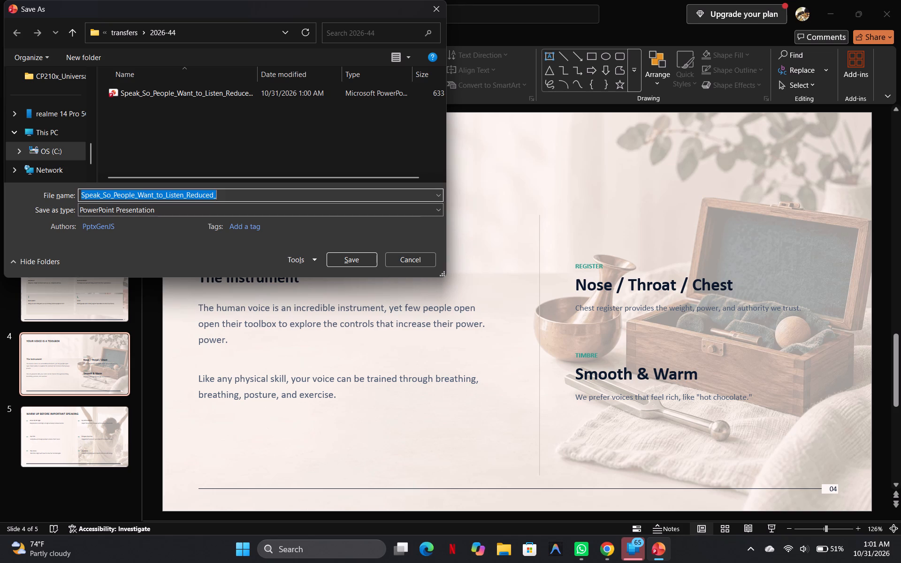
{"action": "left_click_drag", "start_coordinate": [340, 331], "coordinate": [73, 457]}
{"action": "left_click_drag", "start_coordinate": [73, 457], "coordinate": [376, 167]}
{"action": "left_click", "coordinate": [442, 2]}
With the "Warm Up Before Important Speaking" slide shown, save the presentation as a PowerPoint Presentation named "screen shot" in the current 2026-44 folder.
{"action": "left_click", "coordinate": [82, 450]}
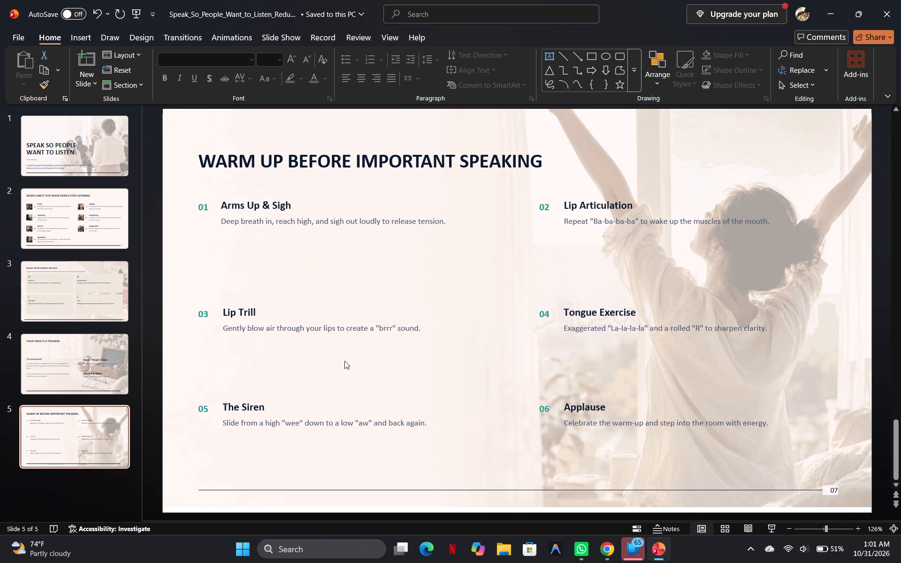
{"action": "key", "text": "ctrl+shift+s"}
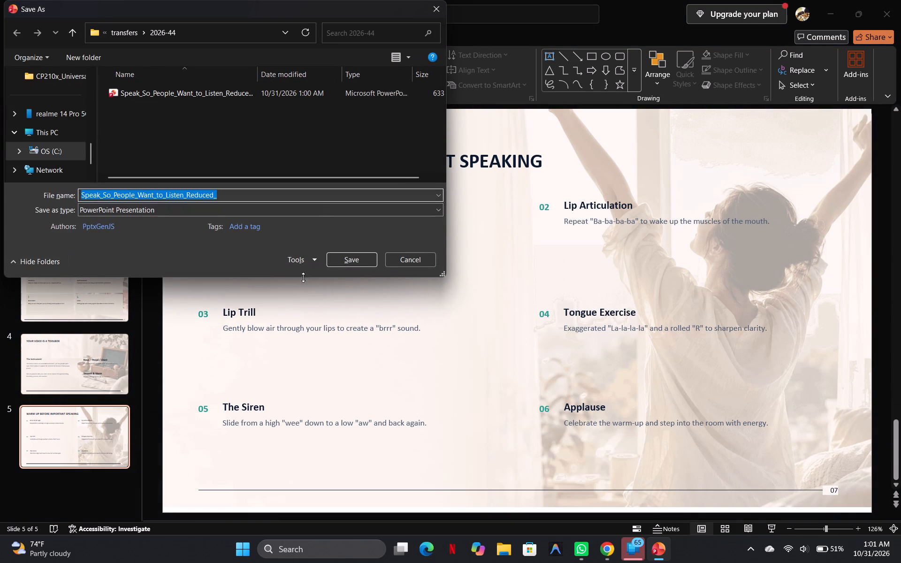
{"action": "left_click", "coordinate": [316, 194]}
{"action": "key", "text": "BackSpace"}
{"action": "key", "text": "BackSpace"}
{"action": "key", "text": "BackSpace"}
{"action": "key", "text": "BackSpace"}
{"action": "key", "text": "BackSpace"}
{"action": "key", "text": "BackSpace"}
{"action": "key", "text": "BackSpace"}
{"action": "key", "text": "BackSpace"}
{"action": "key", "text": "BackSpace"}
{"action": "key", "text": "BackSpace"}
{"action": "key", "text": "BackSpace"}
{"action": "key", "text": "BackSpace"}
{"action": "key", "text": "BackSpace"}
{"action": "key", "text": "BackSpace"}
{"action": "key", "text": "BackSpace"}
{"action": "key", "text": "BackSpace"}
{"action": "key", "text": "BackSpace"}
{"action": "key", "text": "BackSpace"}
{"action": "key", "text": "BackSpace"}
{"action": "key", "text": "BackSpace"}
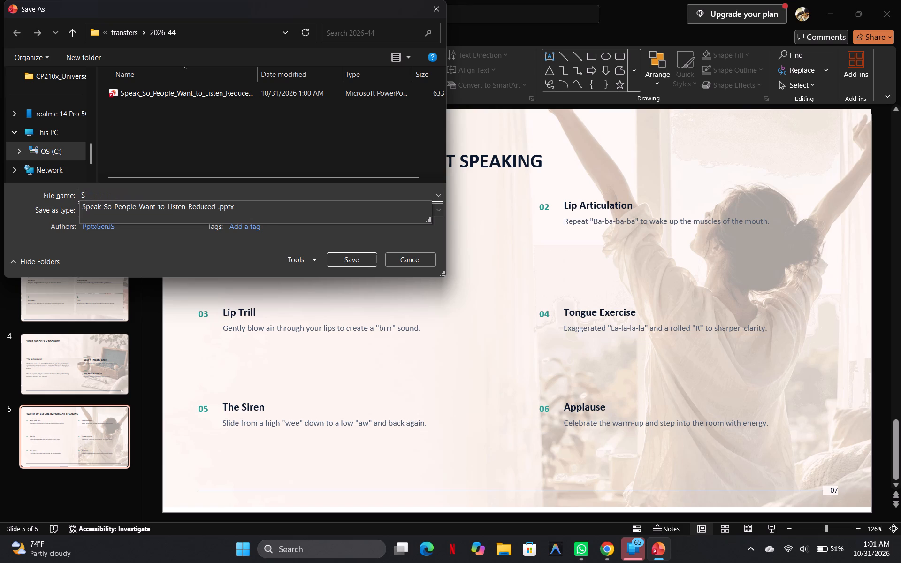
{"action": "type", "text": "screen"}
{"action": "key", "text": "space"}
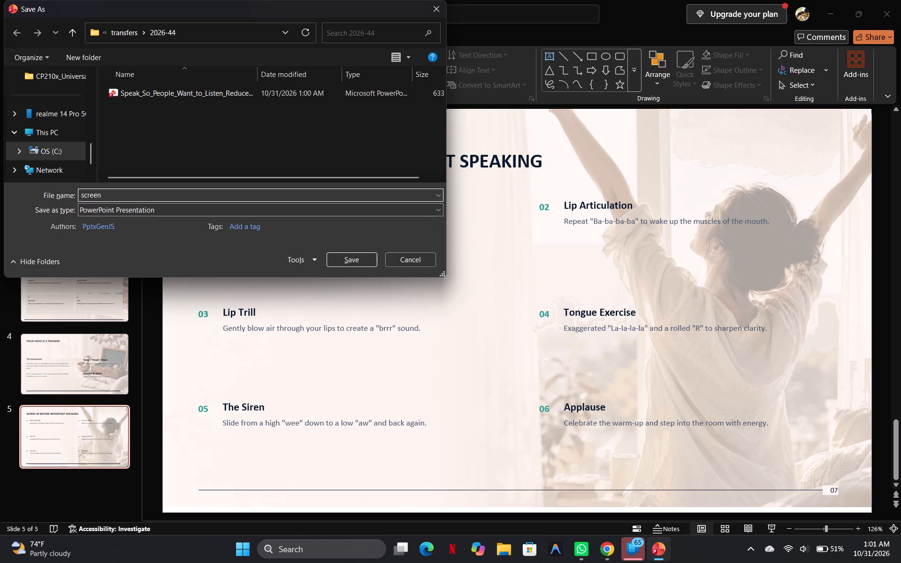
{"action": "type", "text": "sh"}
{"action": "type", "text": "ot"}
{"action": "left_click", "coordinate": [359, 252]}
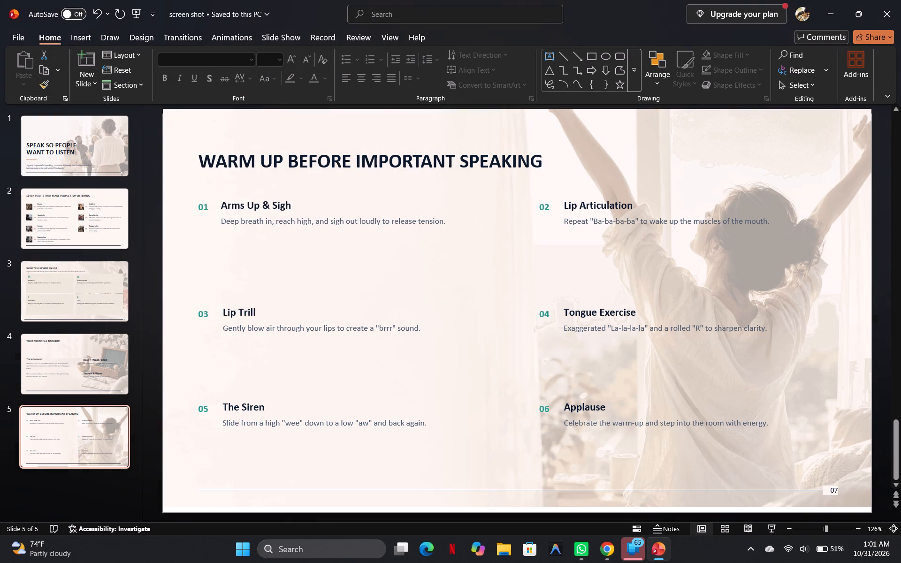
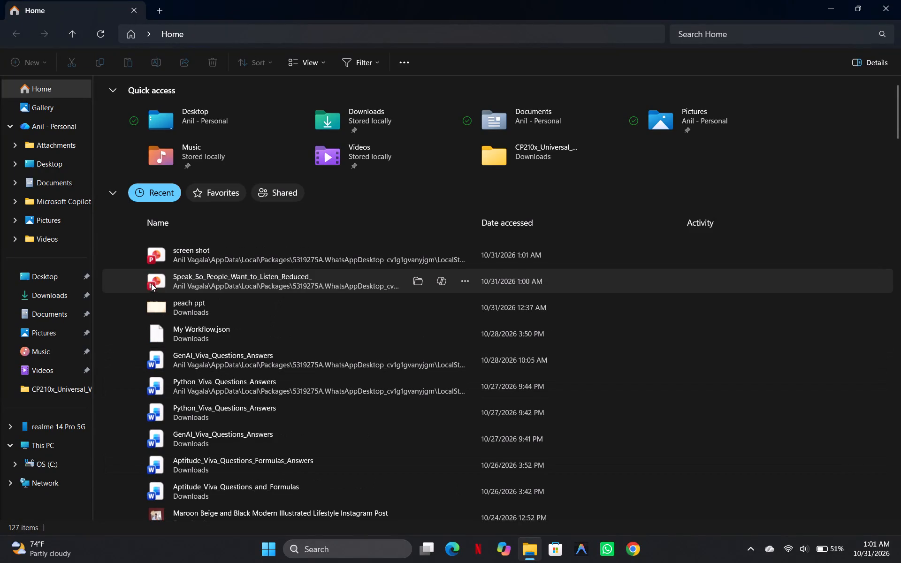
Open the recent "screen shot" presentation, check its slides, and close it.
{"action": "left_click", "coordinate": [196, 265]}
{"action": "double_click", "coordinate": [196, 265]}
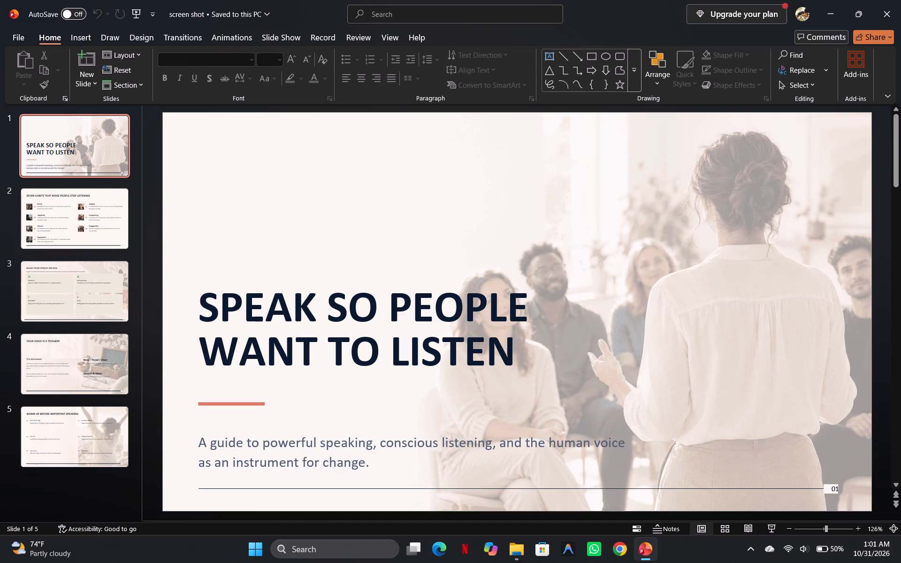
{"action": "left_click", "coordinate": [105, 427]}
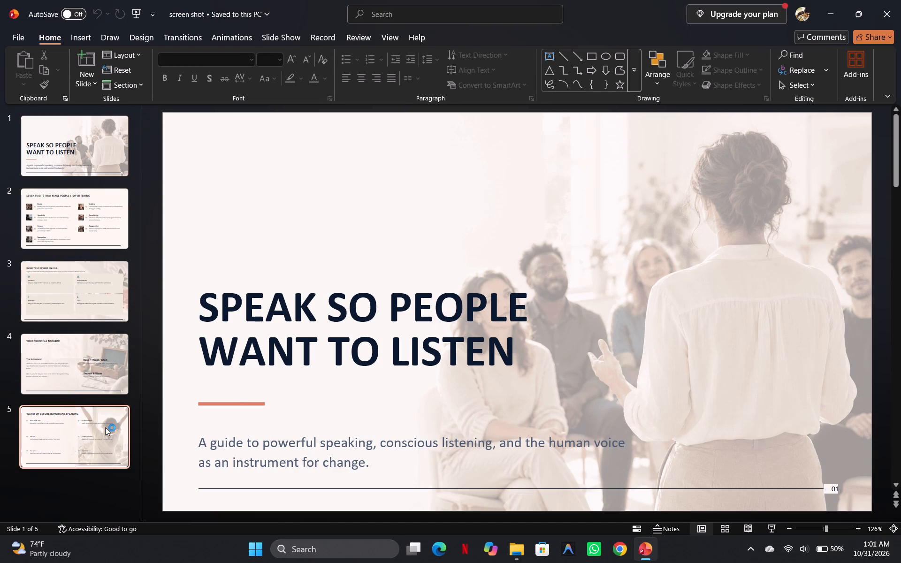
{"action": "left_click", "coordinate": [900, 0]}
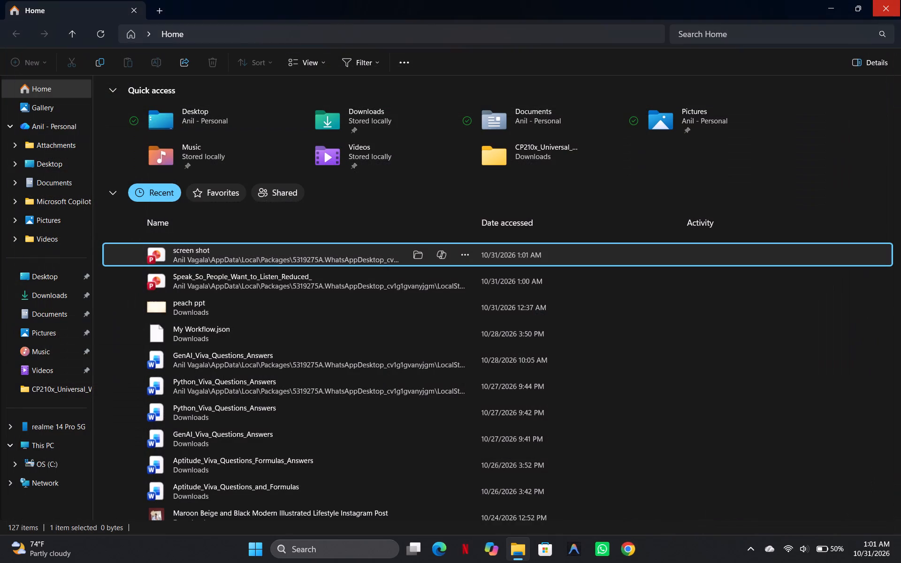
Look through the Downloads, Pictures, Documents, Desktop, Attachments and OneDrive folders, and return to the Home overview of recent files.
{"action": "left_click", "coordinate": [61, 299]}
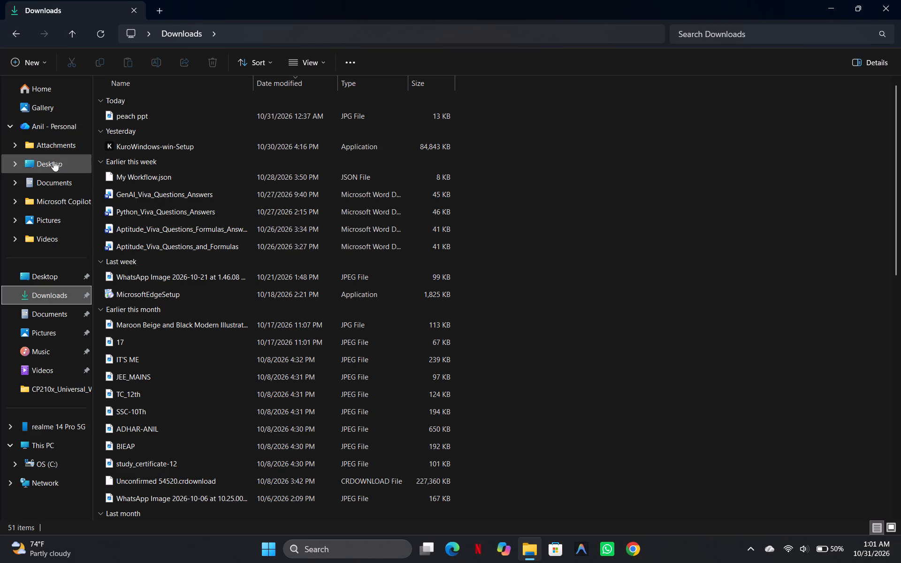
{"action": "left_click", "coordinate": [60, 324]}
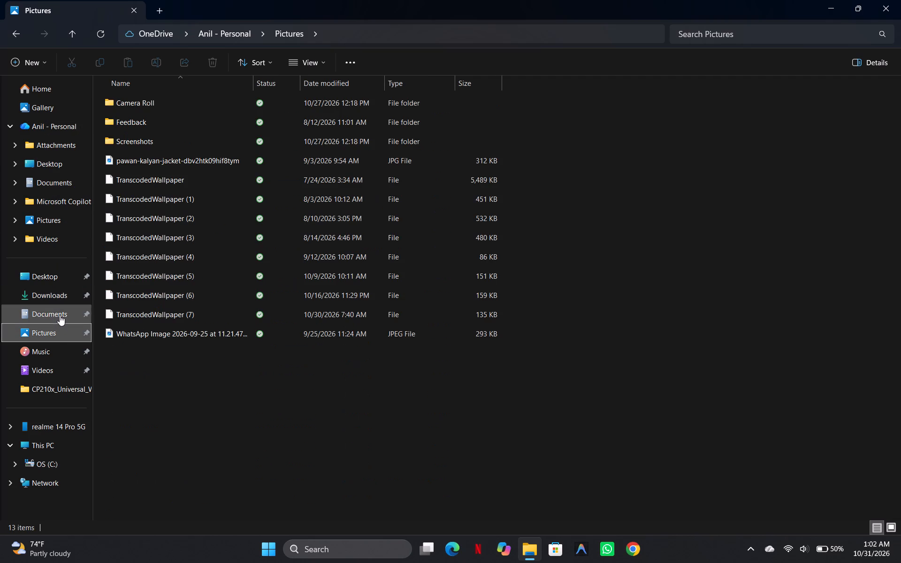
{"action": "left_click", "coordinate": [60, 314]}
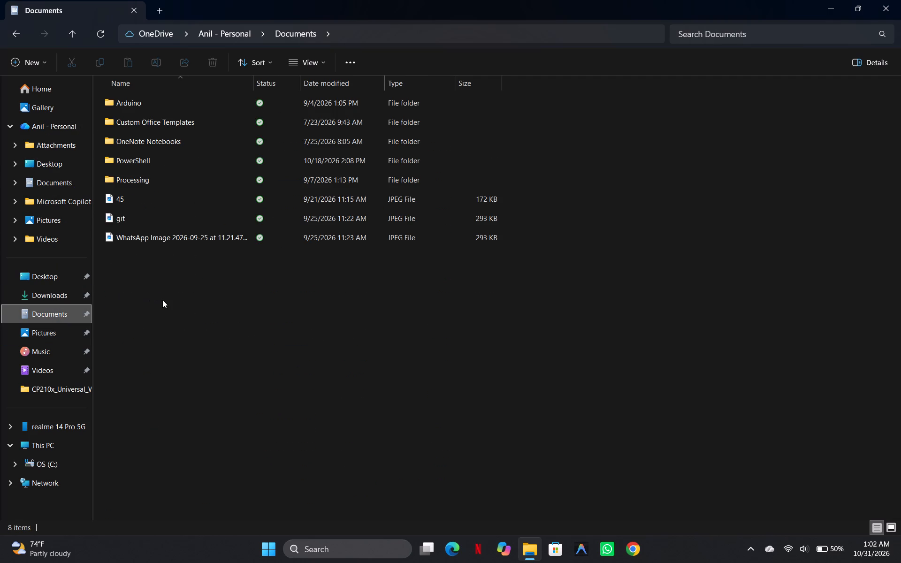
{"action": "left_click", "coordinate": [48, 268]}
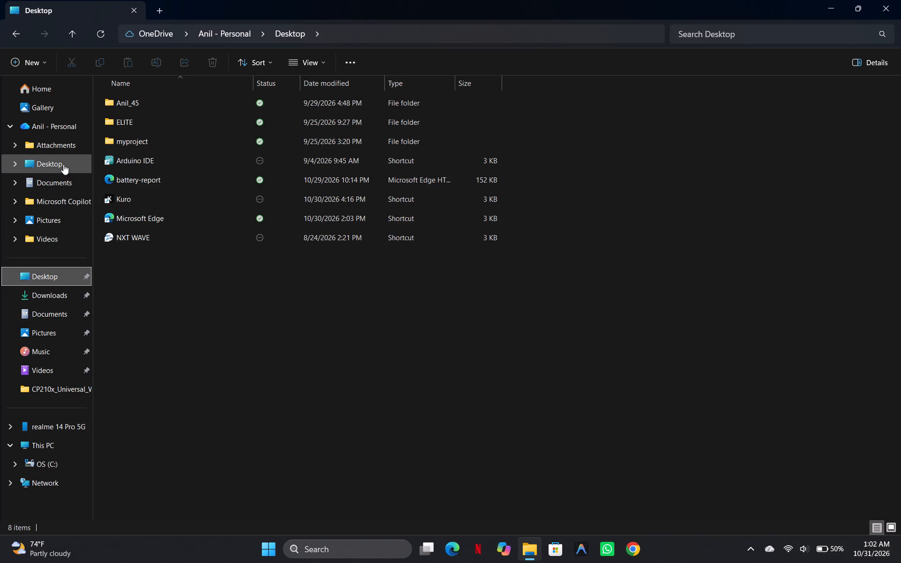
{"action": "left_click", "coordinate": [63, 164]}
{"action": "left_click", "coordinate": [67, 150]}
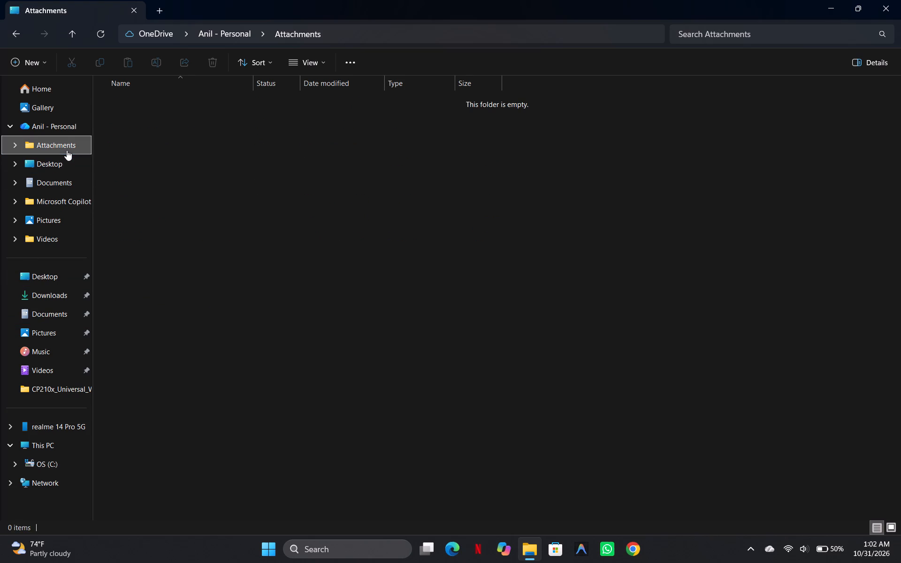
{"action": "left_click", "coordinate": [68, 135]}
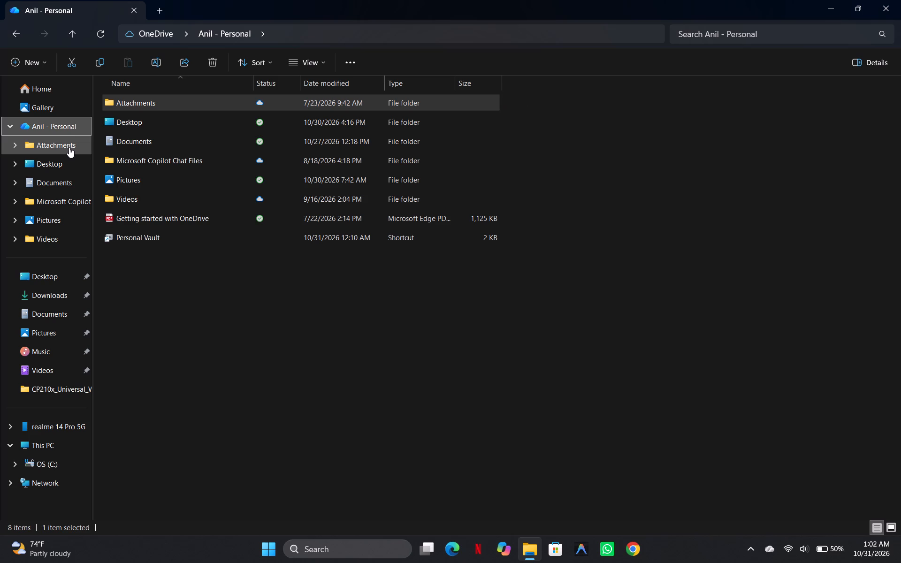
{"action": "double_click", "coordinate": [55, 275]}
{"action": "left_click", "coordinate": [53, 292]}
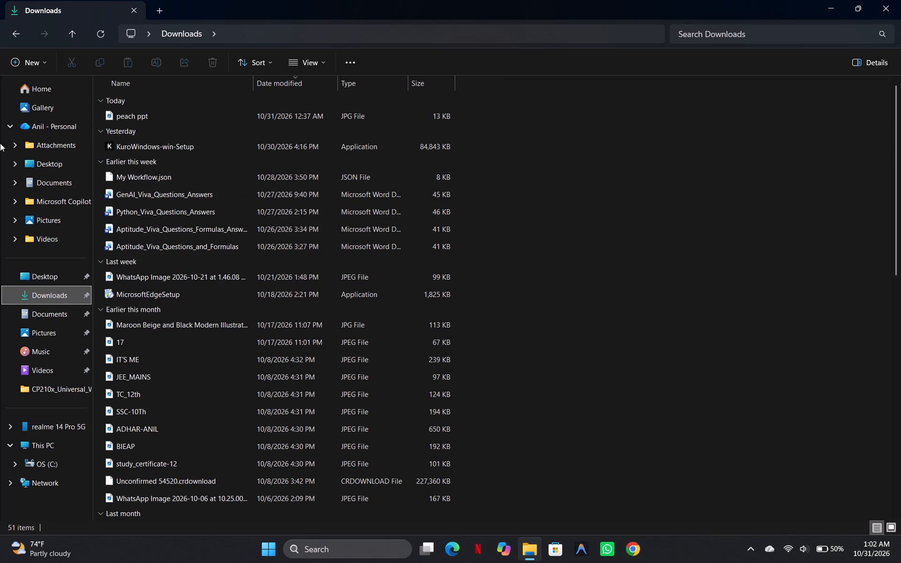
{"action": "left_click", "coordinate": [46, 127]}
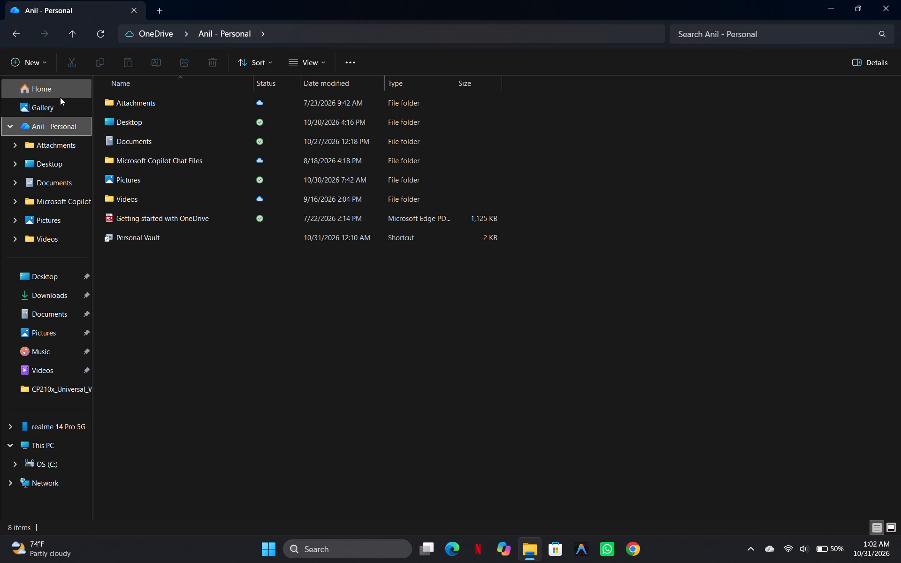
{"action": "left_click", "coordinate": [59, 97]}
{"action": "left_click", "coordinate": [53, 111]}
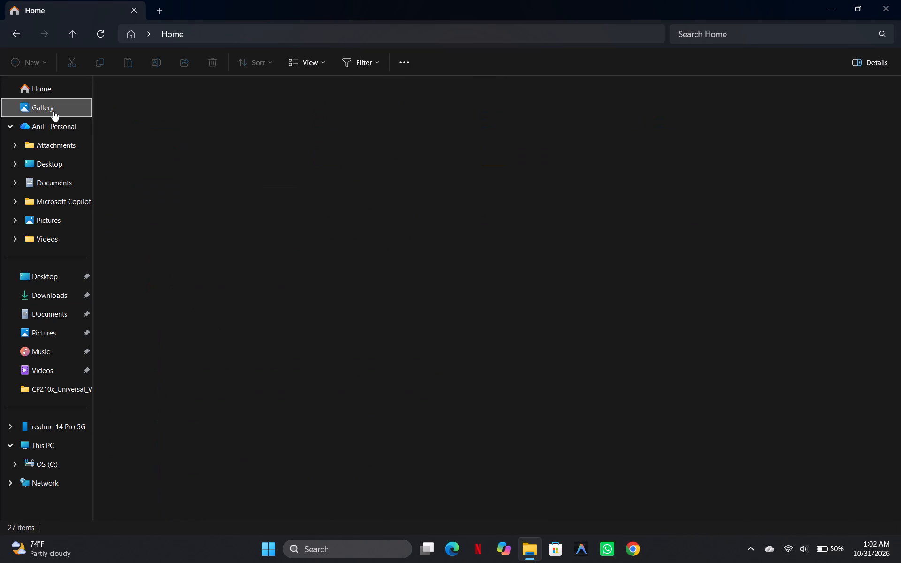
{"action": "left_click", "coordinate": [66, 84]}
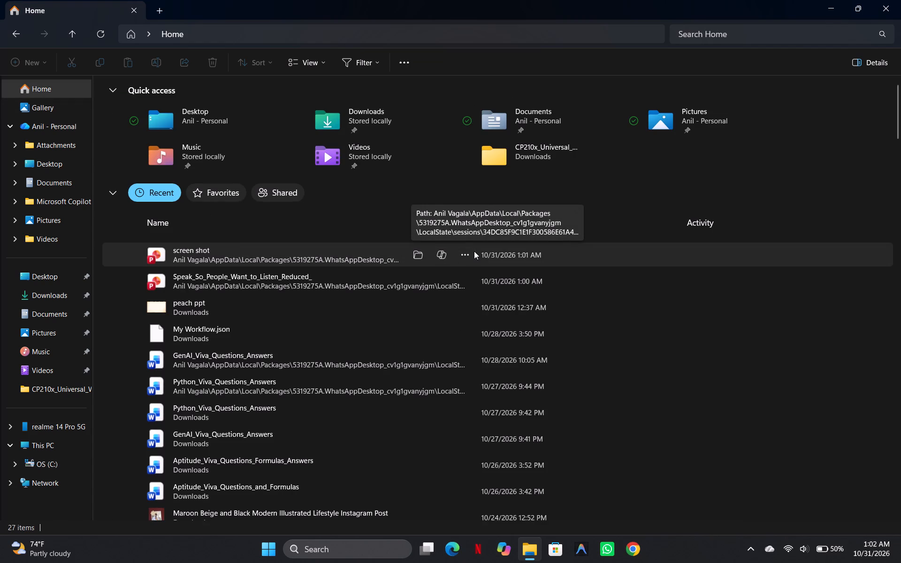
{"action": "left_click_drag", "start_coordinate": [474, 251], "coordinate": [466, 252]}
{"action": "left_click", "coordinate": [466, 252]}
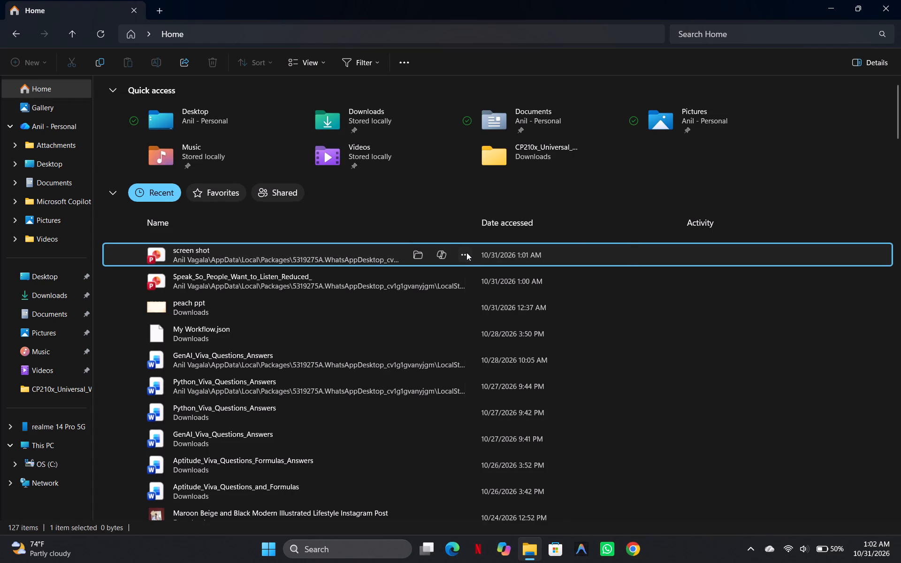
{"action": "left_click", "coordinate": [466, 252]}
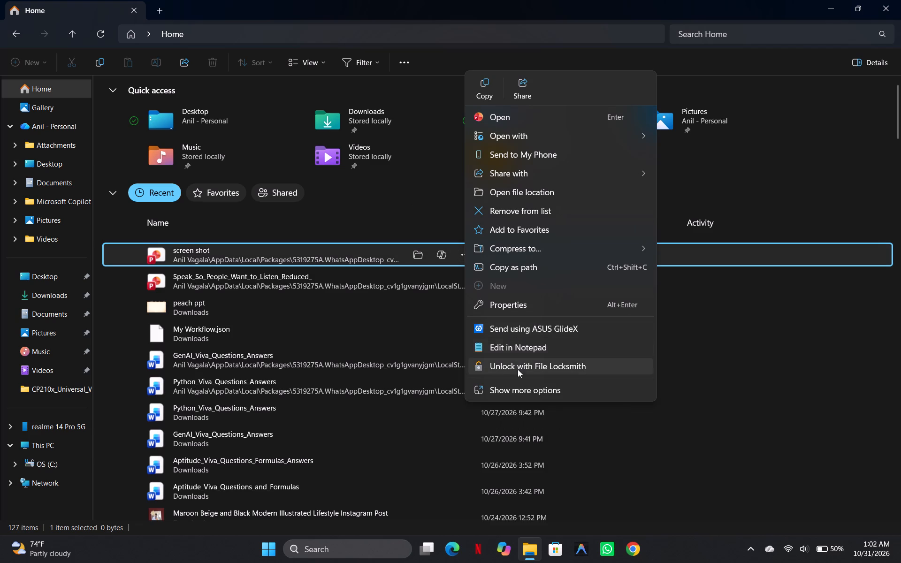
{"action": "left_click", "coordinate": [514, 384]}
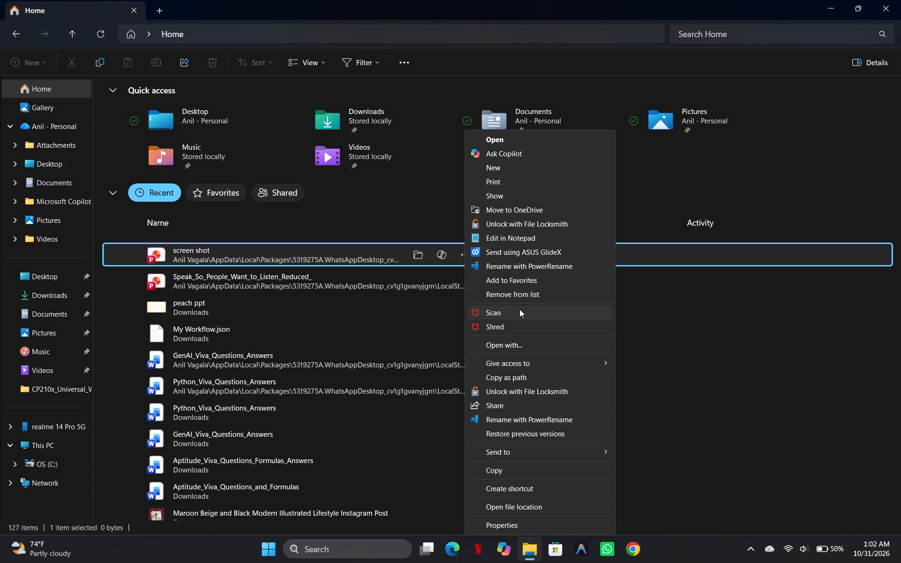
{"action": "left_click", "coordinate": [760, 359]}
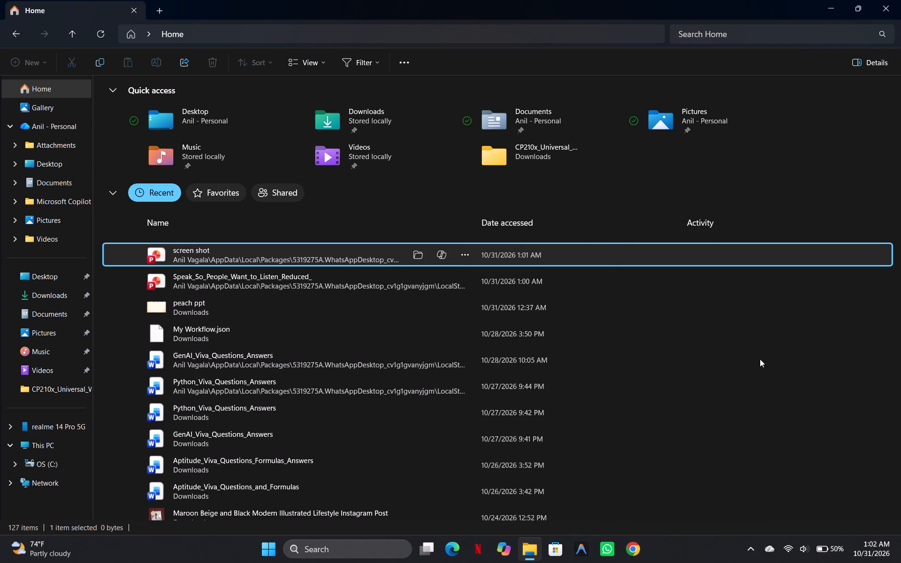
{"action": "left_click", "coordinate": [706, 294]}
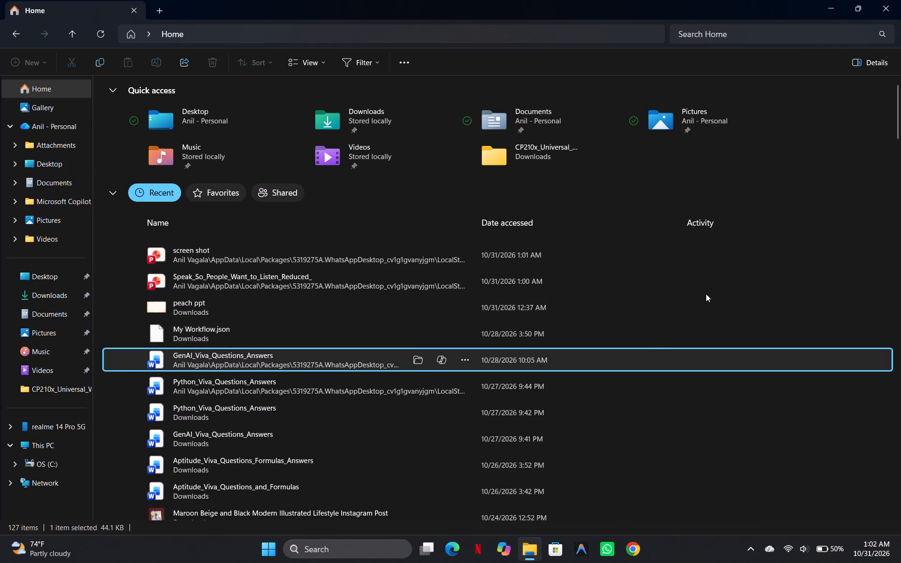
Open the recent presentation "Speak_So_People_Want_to_Listen_Reduced_" in PowerPoint.
{"action": "left_click", "coordinate": [501, 289]}
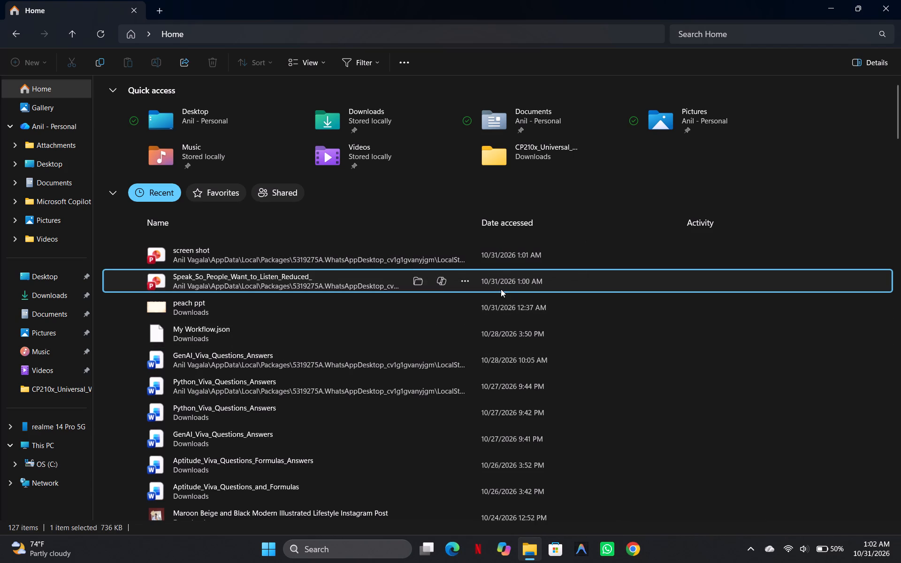
{"action": "double_click", "coordinate": [501, 289]}
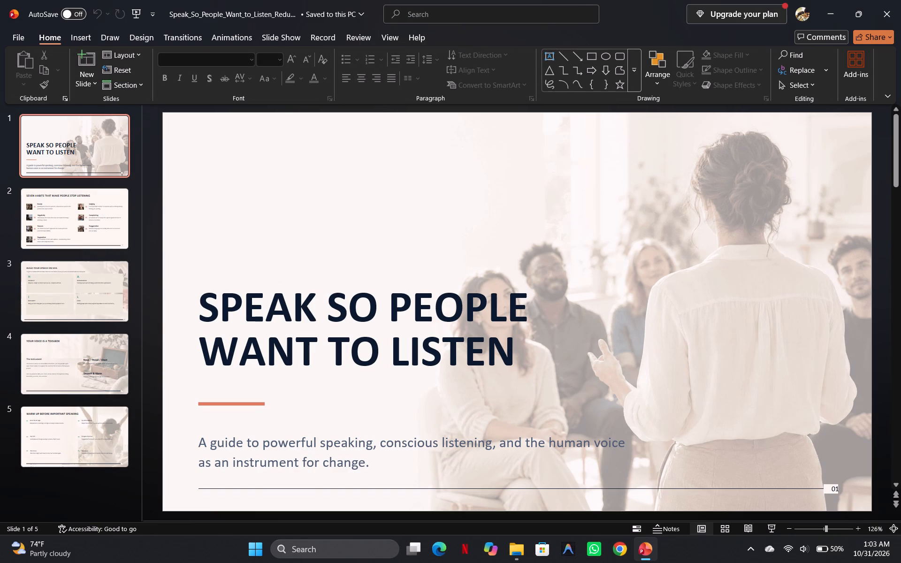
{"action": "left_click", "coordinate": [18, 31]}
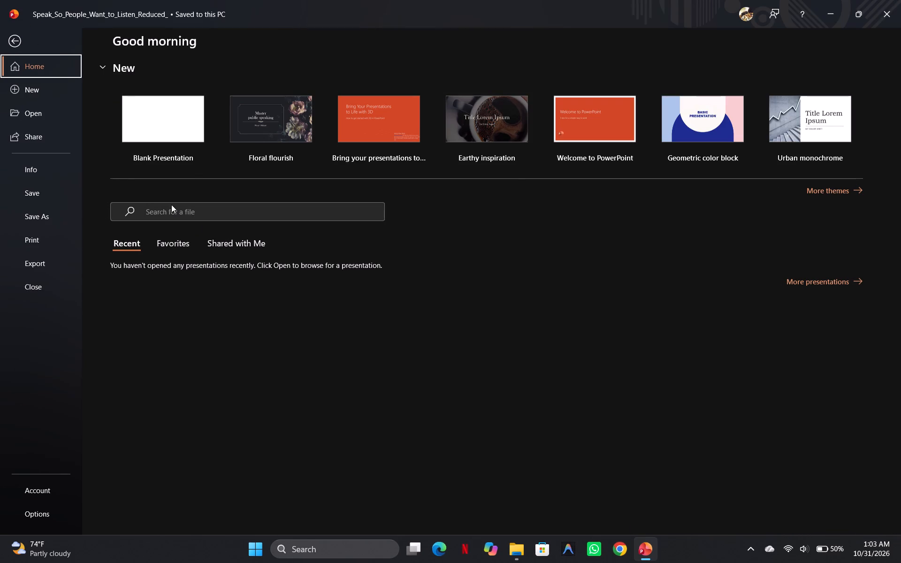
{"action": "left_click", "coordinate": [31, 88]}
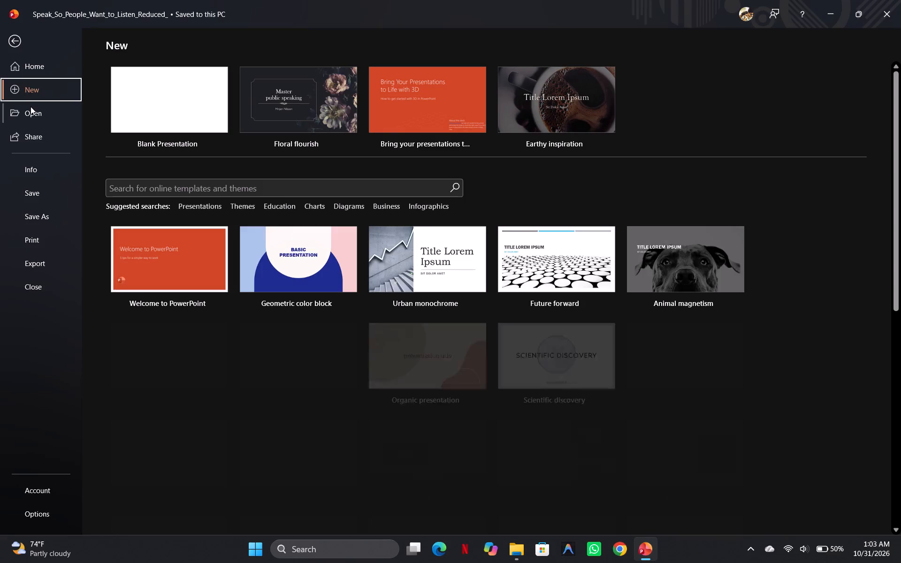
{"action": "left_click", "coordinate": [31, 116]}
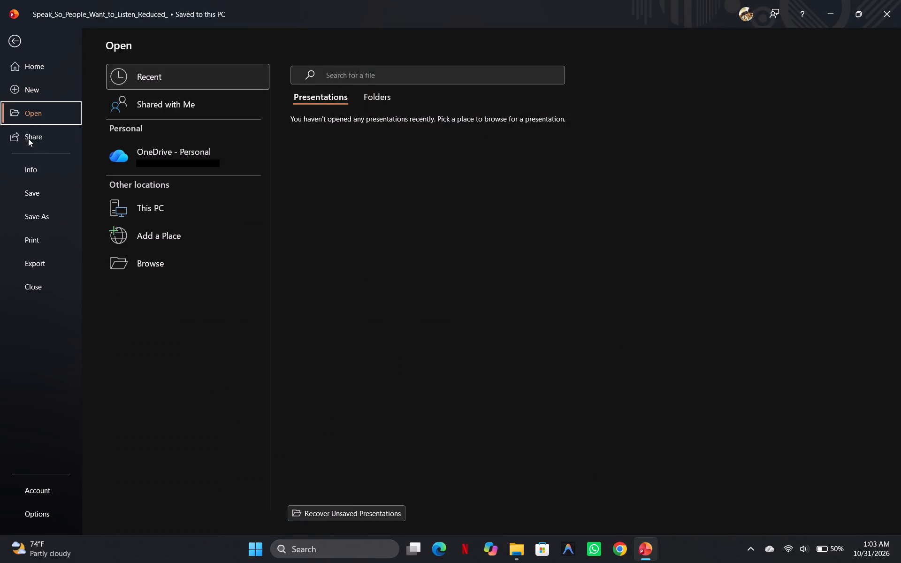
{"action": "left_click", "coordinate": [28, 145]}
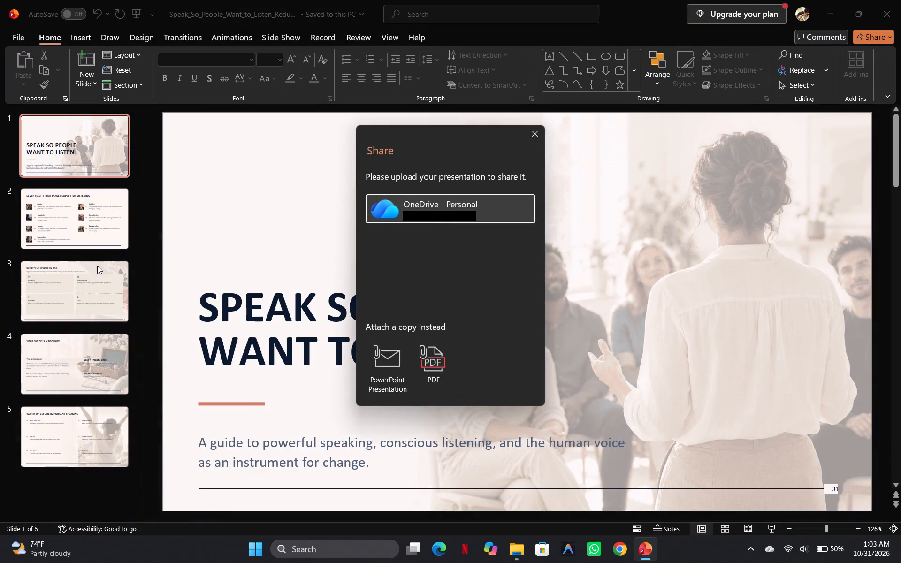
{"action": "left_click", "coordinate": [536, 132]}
Add a new blank slide after the last slide, "Warm Up Before Important Speaking".
{"action": "scroll", "coordinate": [468, 251], "scroll_direction": "down", "scroll_amount": 4}
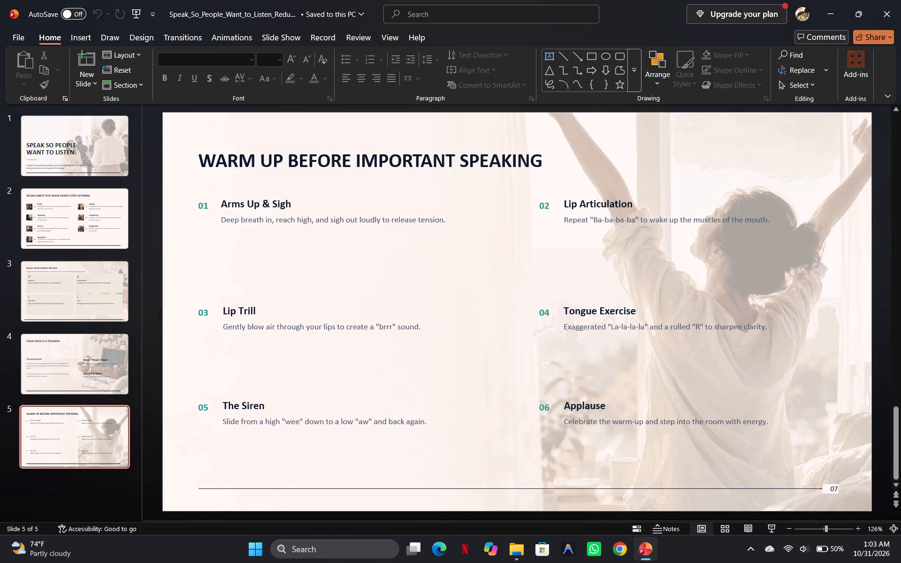
{"action": "scroll", "coordinate": [468, 251], "scroll_direction": "down", "scroll_amount": 4}
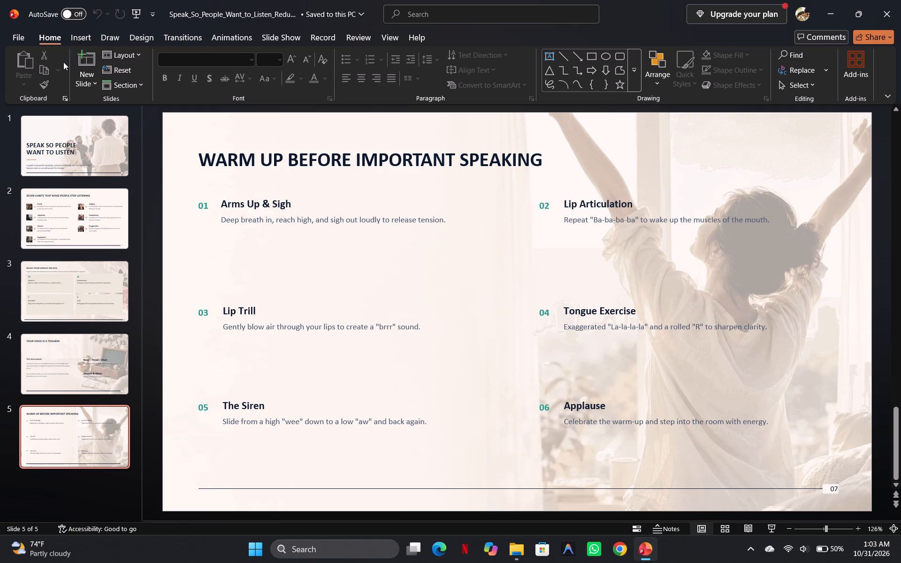
{"action": "left_click", "coordinate": [87, 35]}
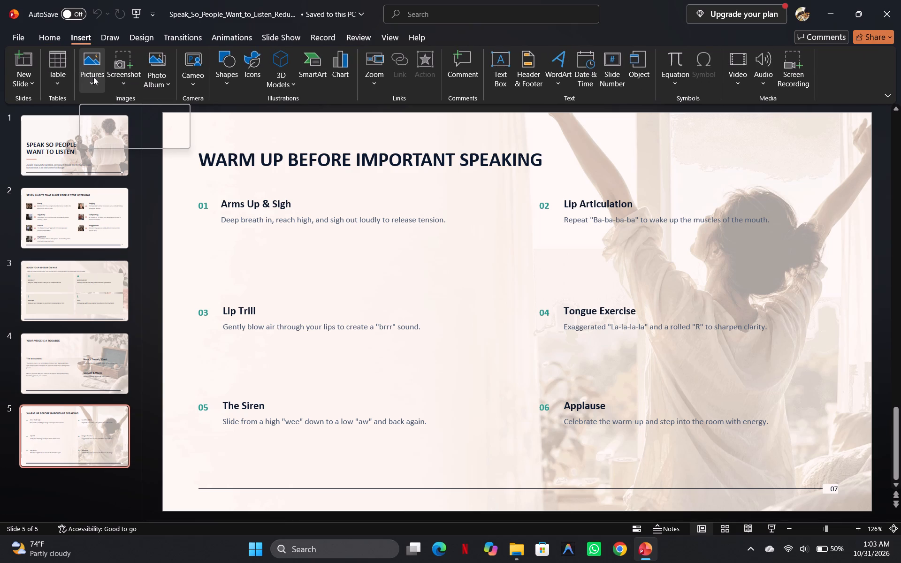
{"action": "left_click", "coordinate": [93, 78]}
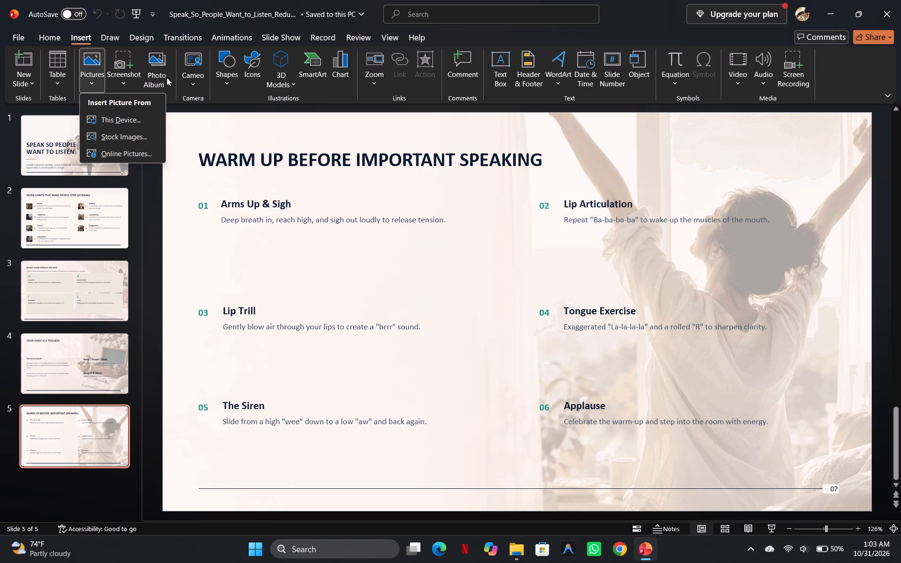
{"action": "left_click", "coordinate": [29, 81]}
{"action": "left_click", "coordinate": [38, 132]}
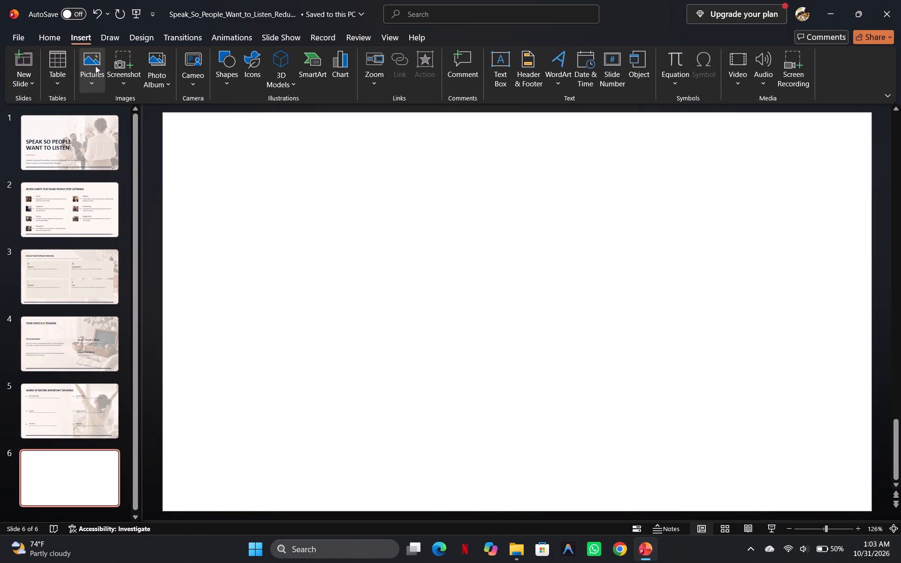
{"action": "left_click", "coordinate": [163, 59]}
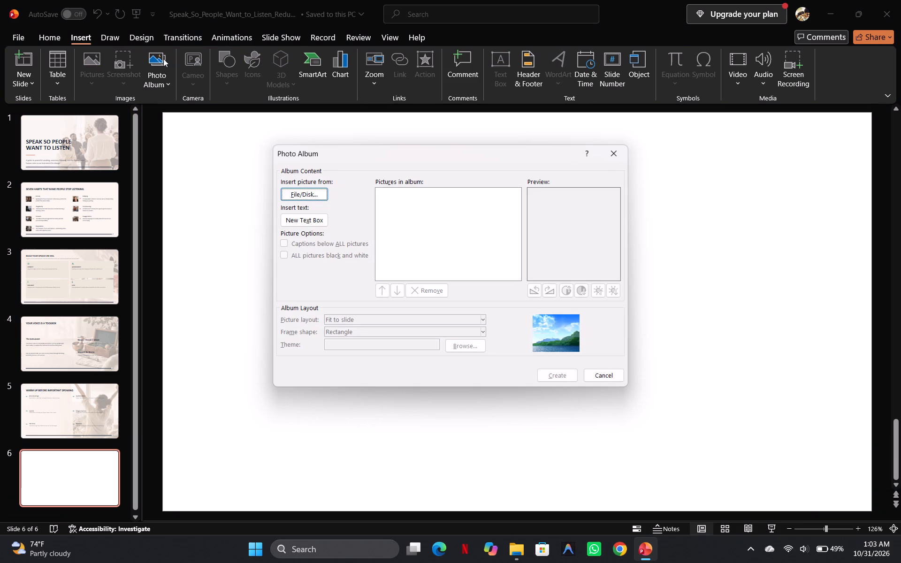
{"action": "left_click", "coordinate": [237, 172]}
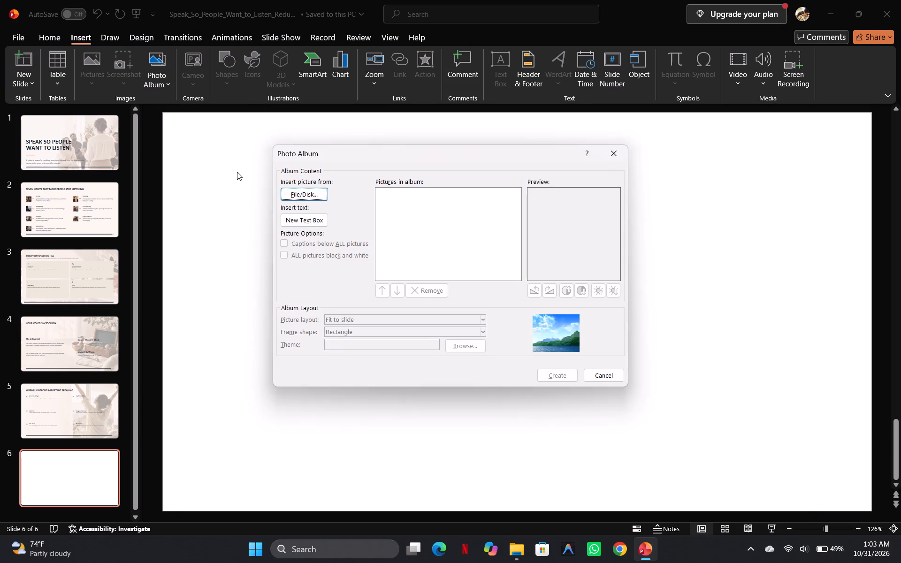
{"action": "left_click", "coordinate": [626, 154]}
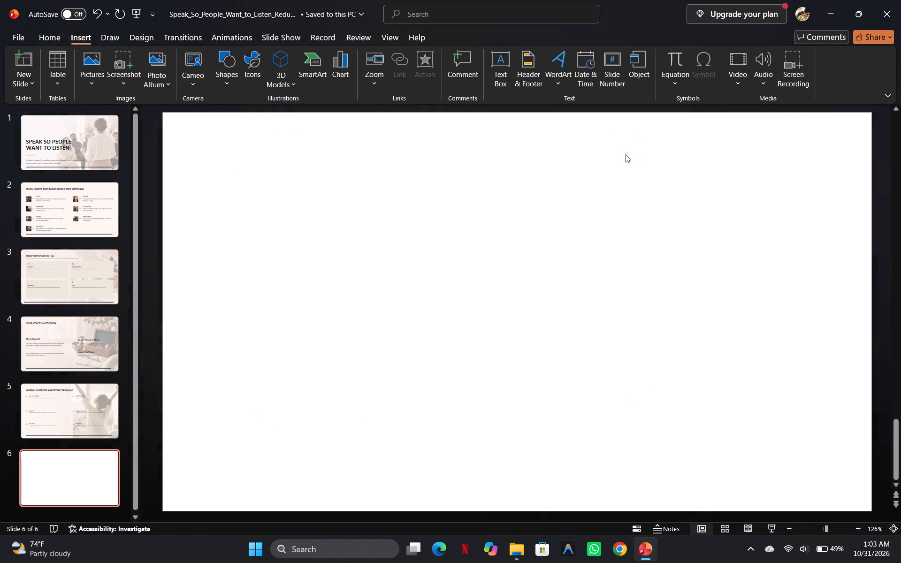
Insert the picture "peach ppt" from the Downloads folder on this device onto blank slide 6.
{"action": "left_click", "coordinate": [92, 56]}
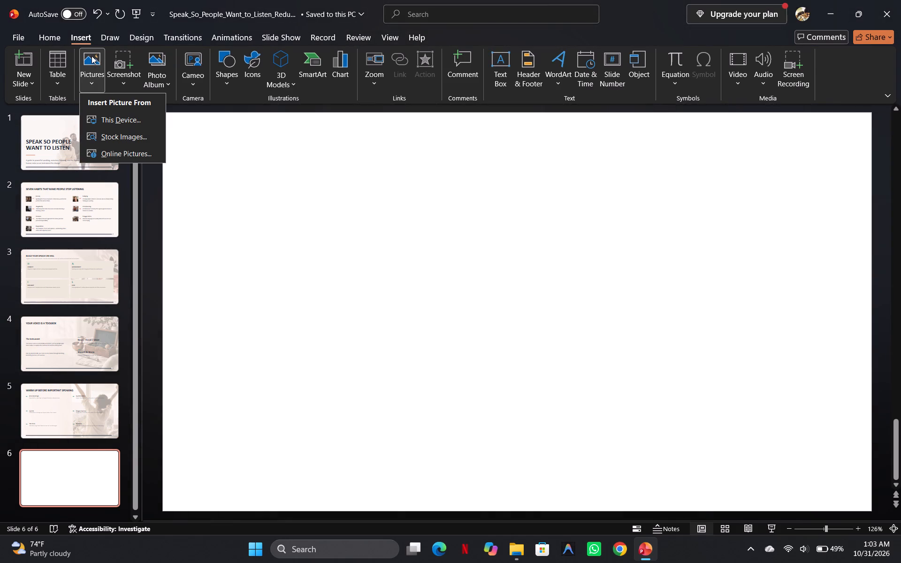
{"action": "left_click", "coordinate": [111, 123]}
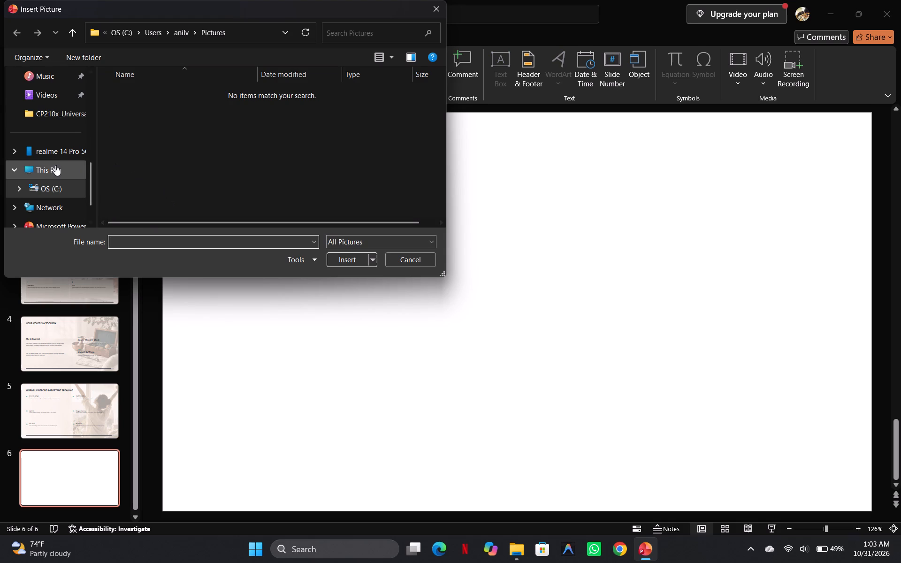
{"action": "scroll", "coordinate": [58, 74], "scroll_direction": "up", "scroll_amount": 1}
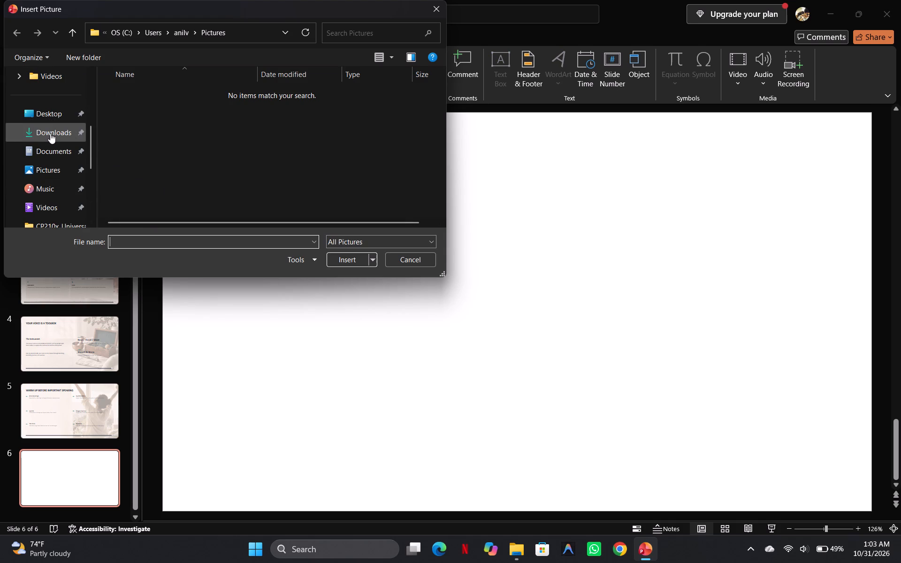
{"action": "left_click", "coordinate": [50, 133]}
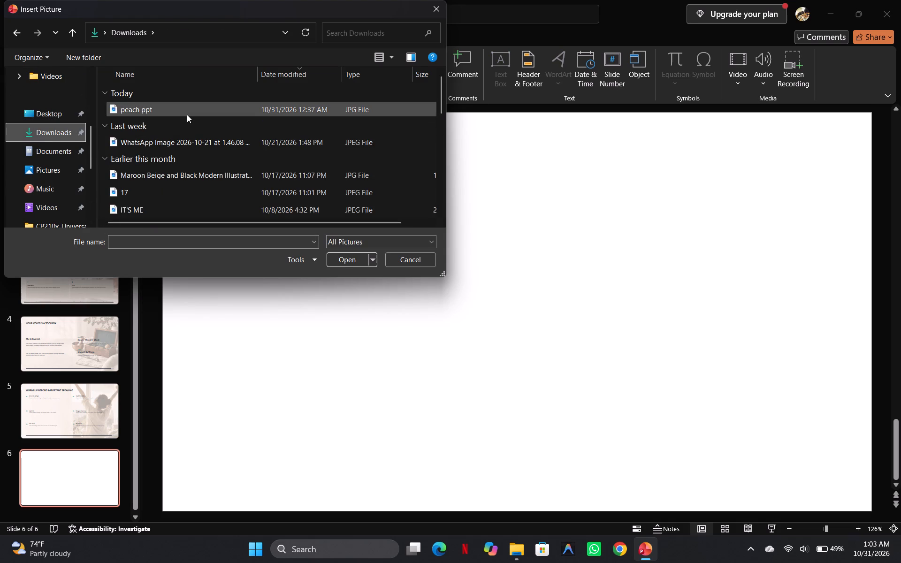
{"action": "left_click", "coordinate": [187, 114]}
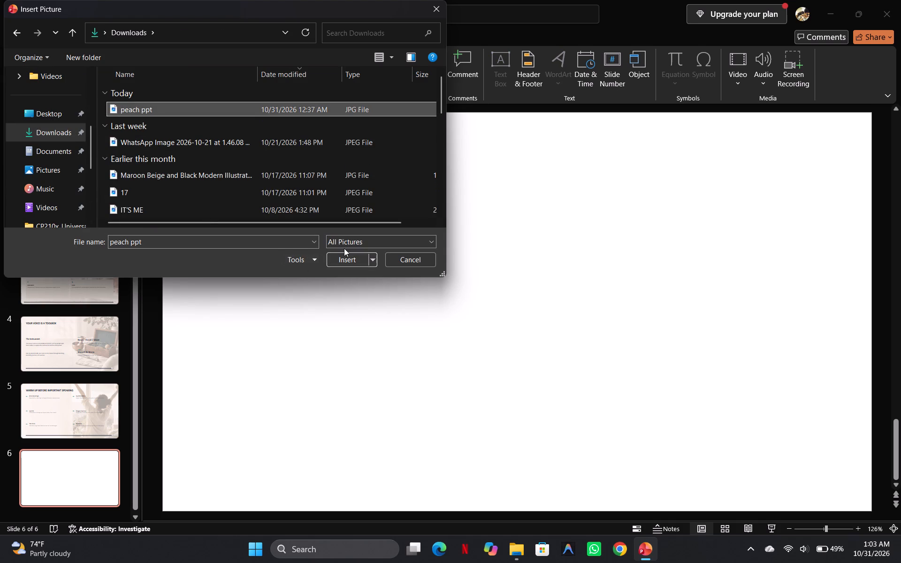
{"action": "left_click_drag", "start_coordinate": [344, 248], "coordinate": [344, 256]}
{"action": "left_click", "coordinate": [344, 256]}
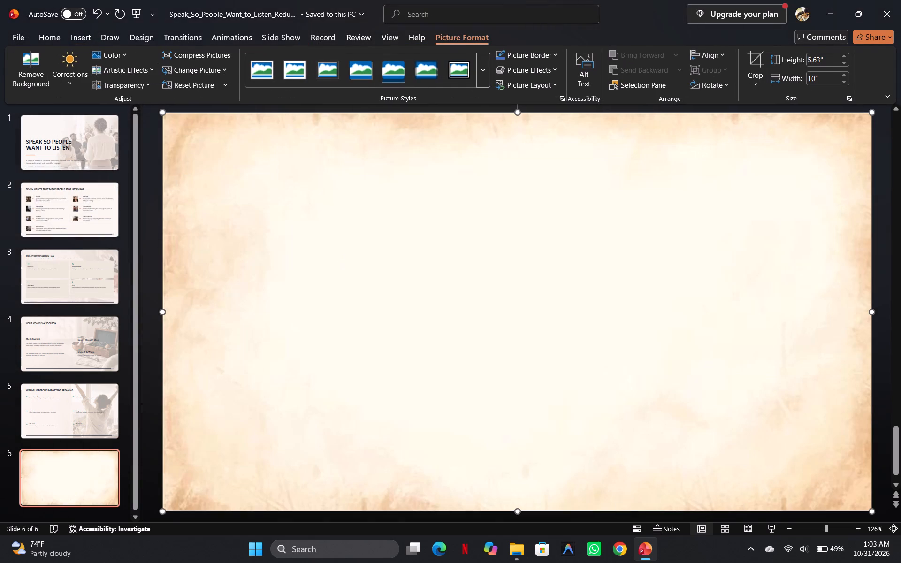
Look over slides 5, 4, 3 and 2 to compare their design with the new picture slide, and return to slide 6.
{"action": "left_click", "coordinate": [88, 413]}
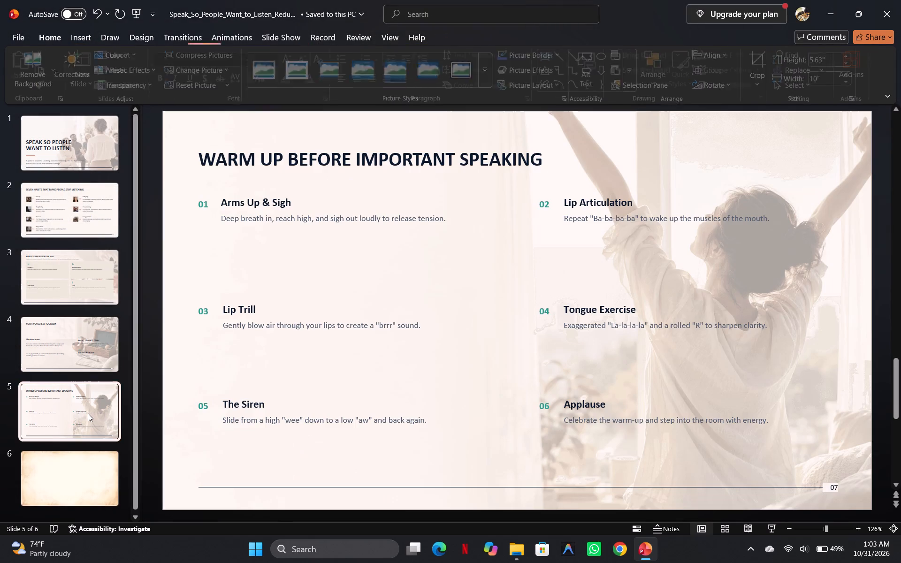
{"action": "left_click", "coordinate": [54, 351]}
{"action": "left_click", "coordinate": [52, 297]}
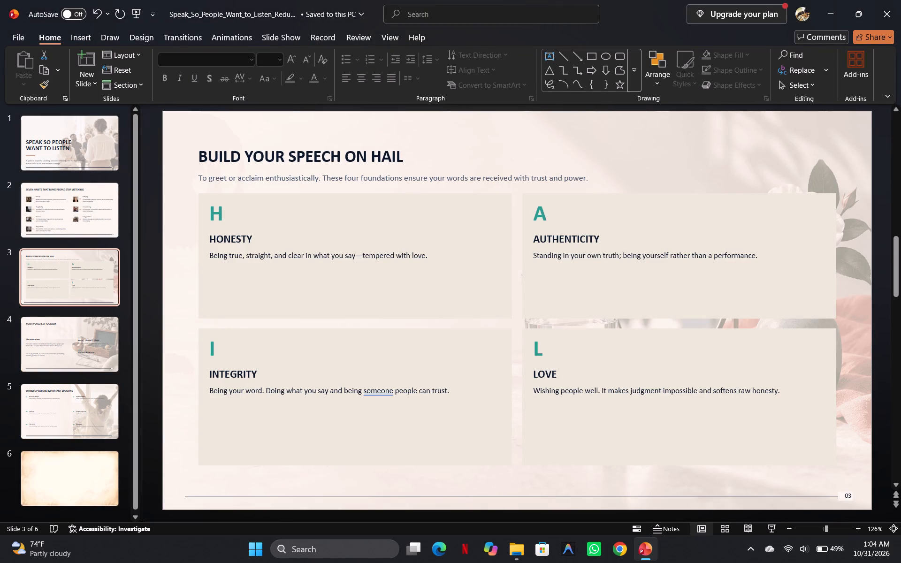
{"action": "left_click", "coordinate": [68, 211]}
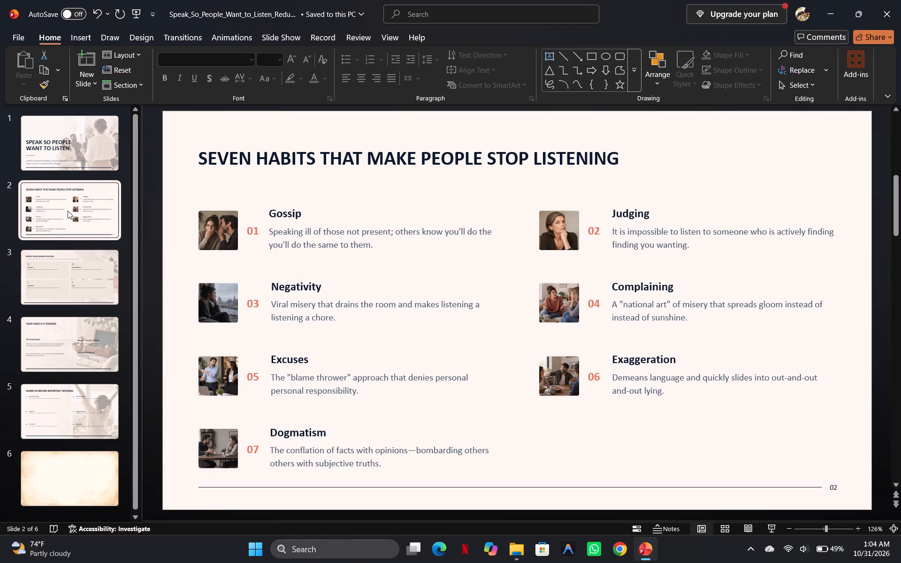
{"action": "left_click", "coordinate": [66, 279]}
{"action": "left_click", "coordinate": [112, 463]}
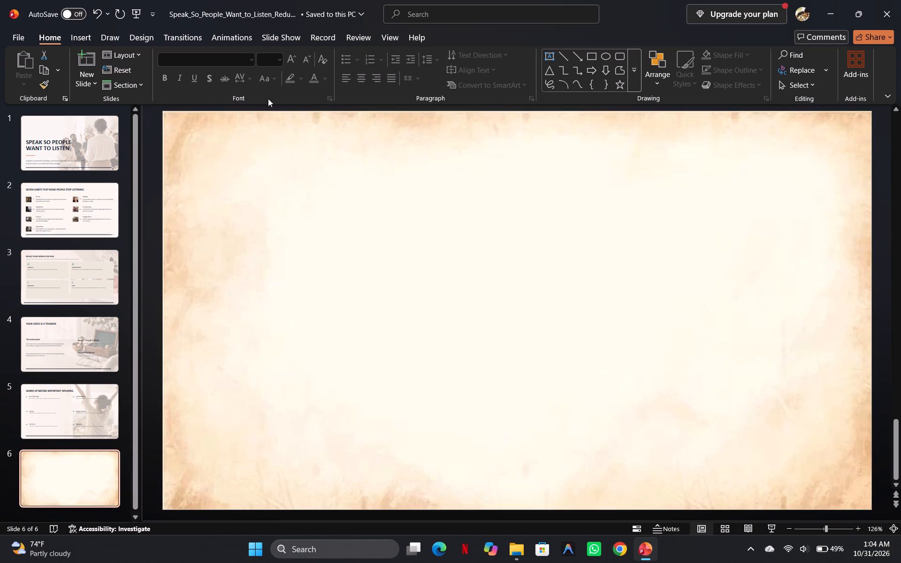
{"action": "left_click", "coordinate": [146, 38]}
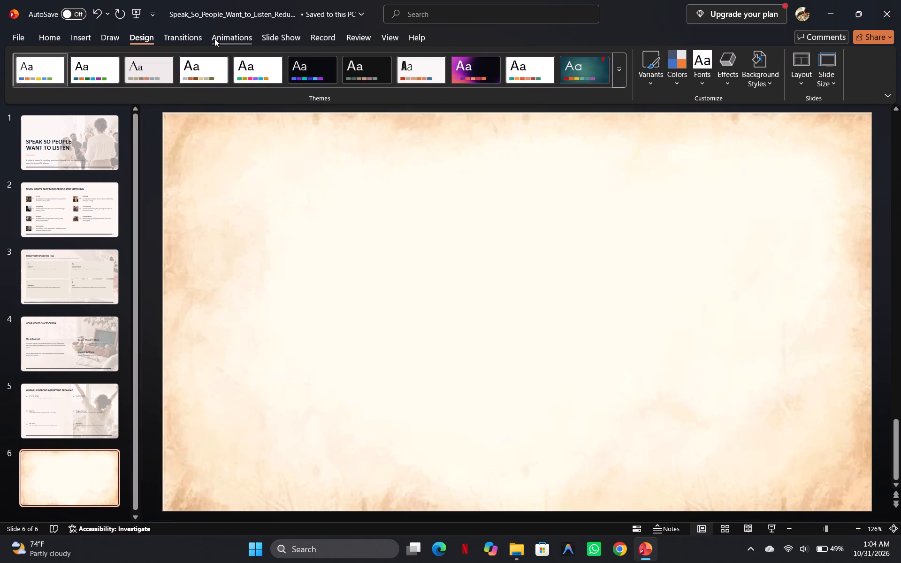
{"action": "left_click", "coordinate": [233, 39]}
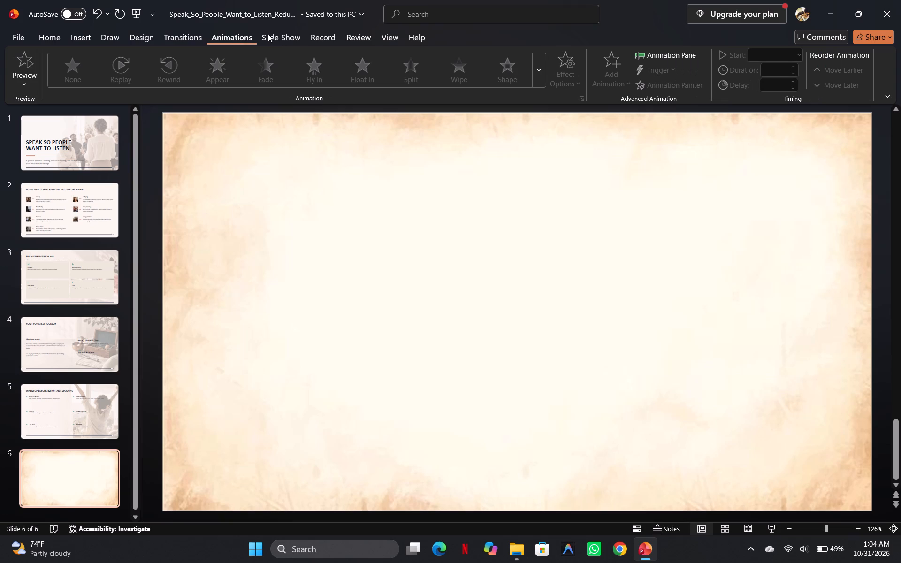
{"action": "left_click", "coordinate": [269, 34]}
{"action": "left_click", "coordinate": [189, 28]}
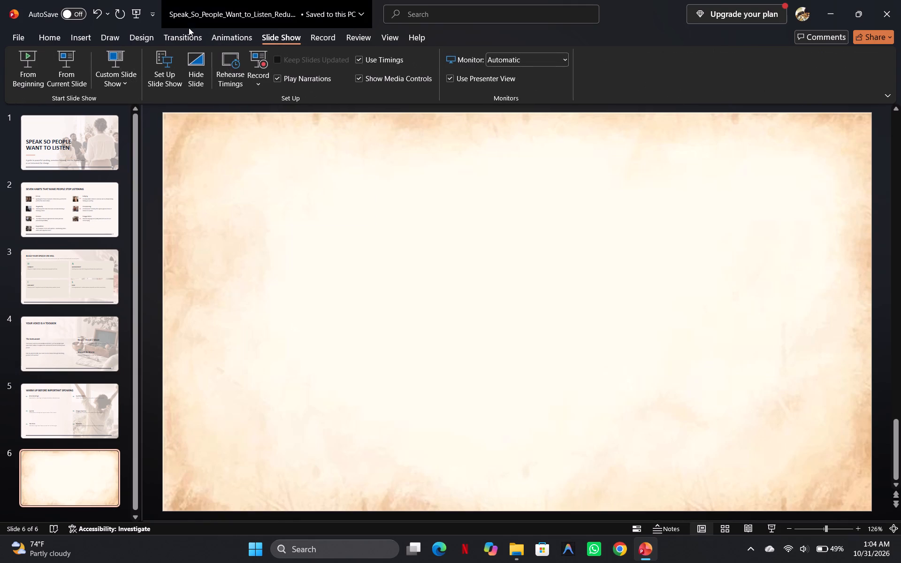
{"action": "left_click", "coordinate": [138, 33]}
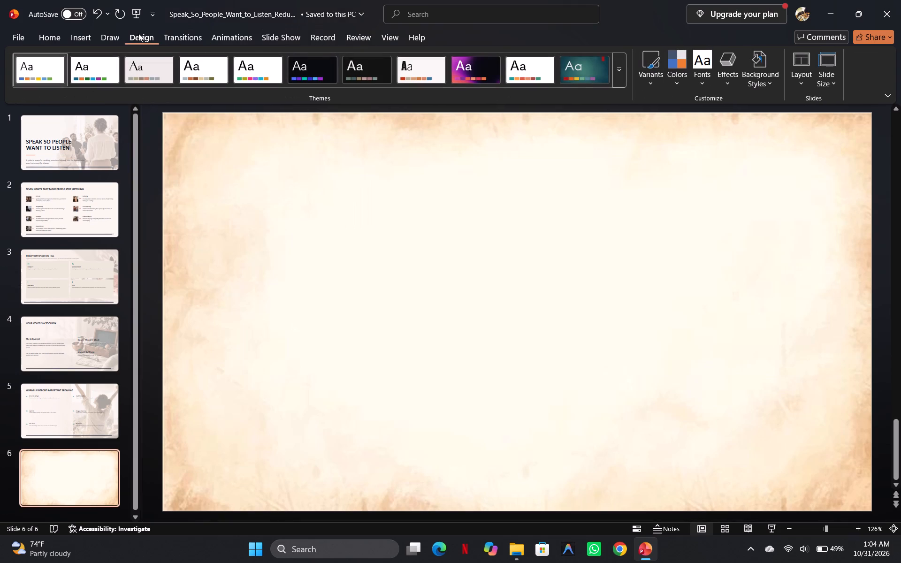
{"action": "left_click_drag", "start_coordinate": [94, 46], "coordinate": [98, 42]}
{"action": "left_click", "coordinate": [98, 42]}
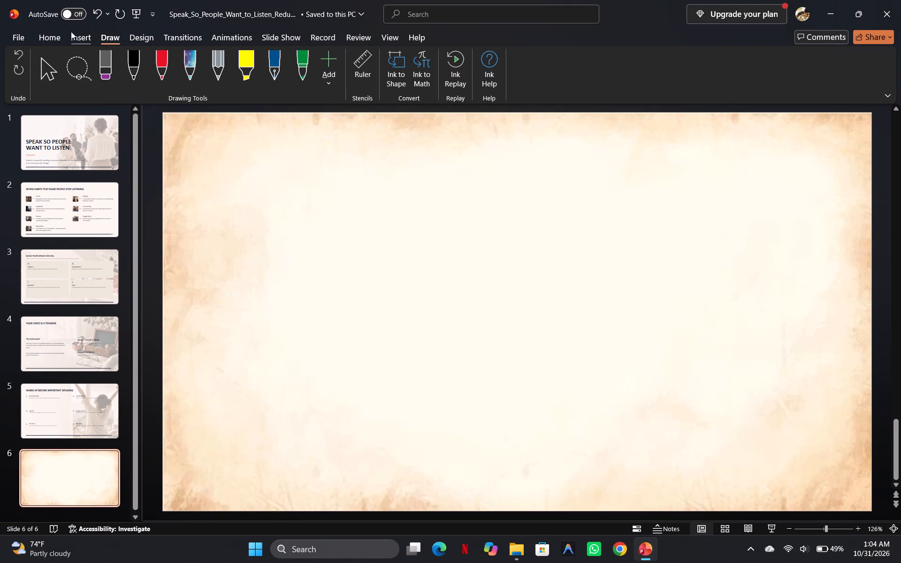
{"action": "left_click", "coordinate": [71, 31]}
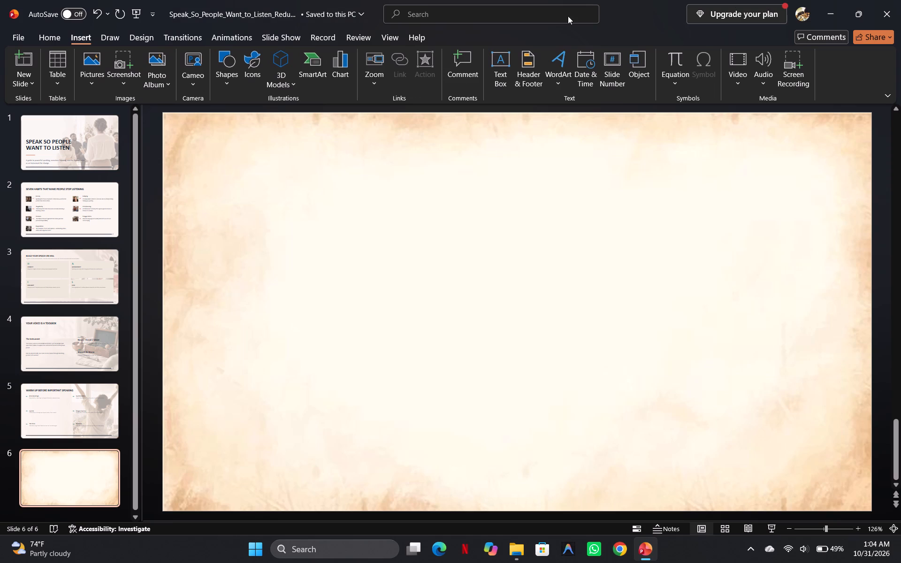
Close the presentation without saving its changes, and close the File Explorer window.
{"action": "left_click", "coordinate": [900, 0]}
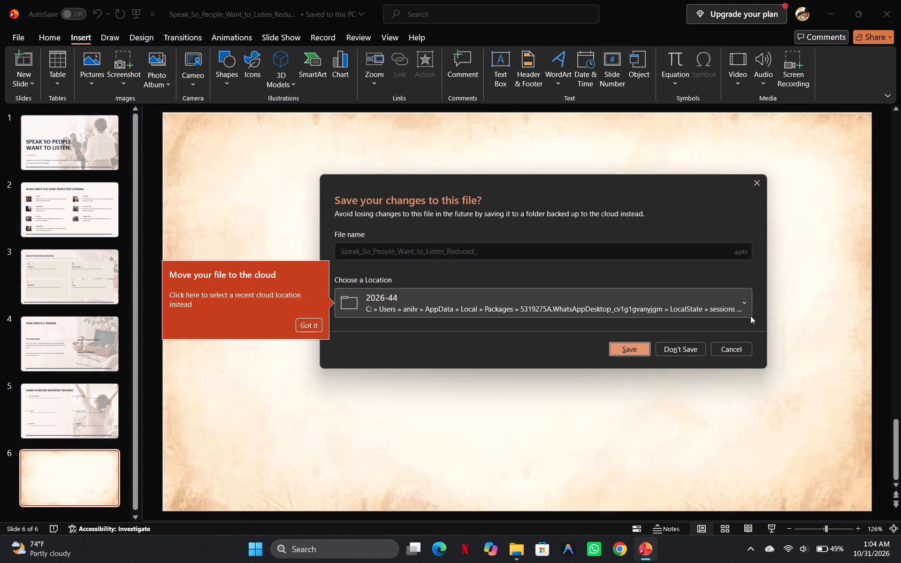
{"action": "left_click", "coordinate": [696, 350]}
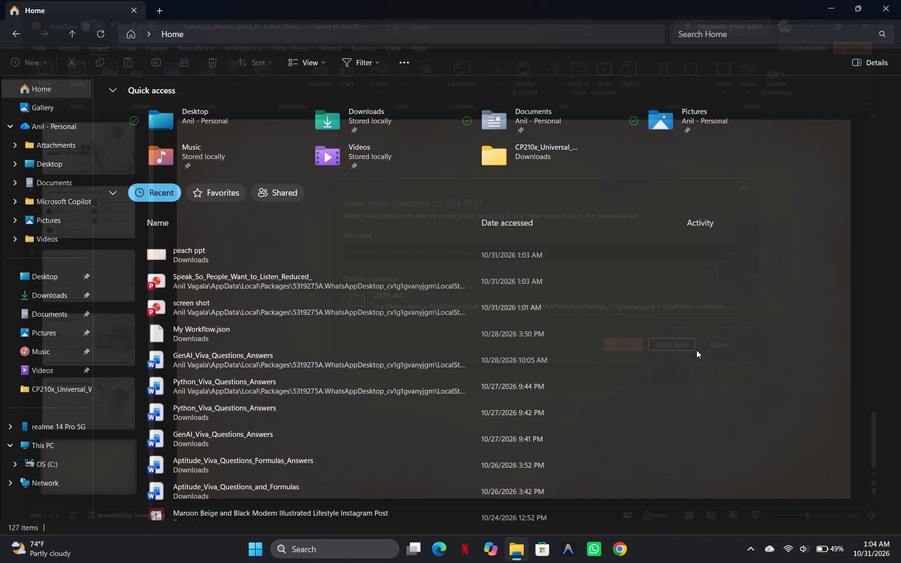
{"action": "left_click", "coordinate": [900, 0]}
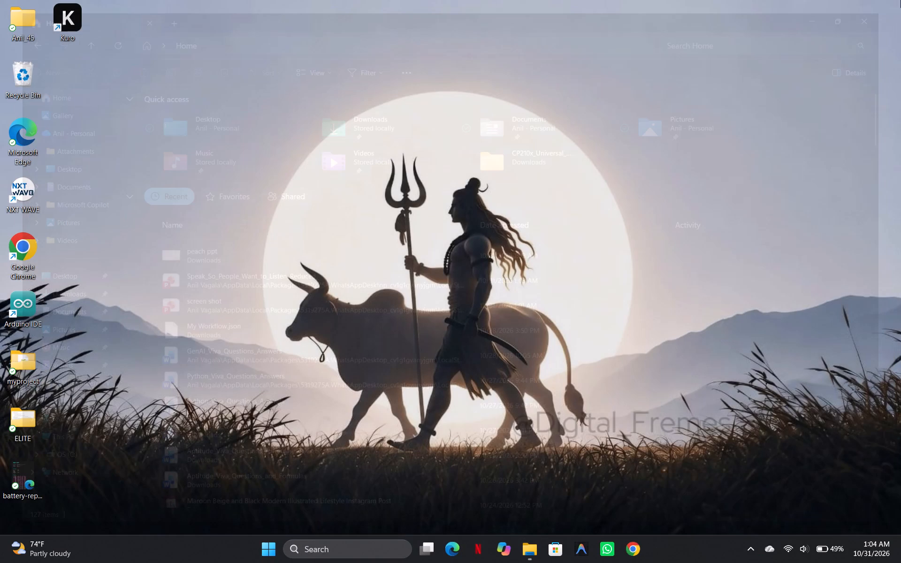
Refresh the Windows desktop.
{"action": "right_click", "coordinate": [795, 68]}
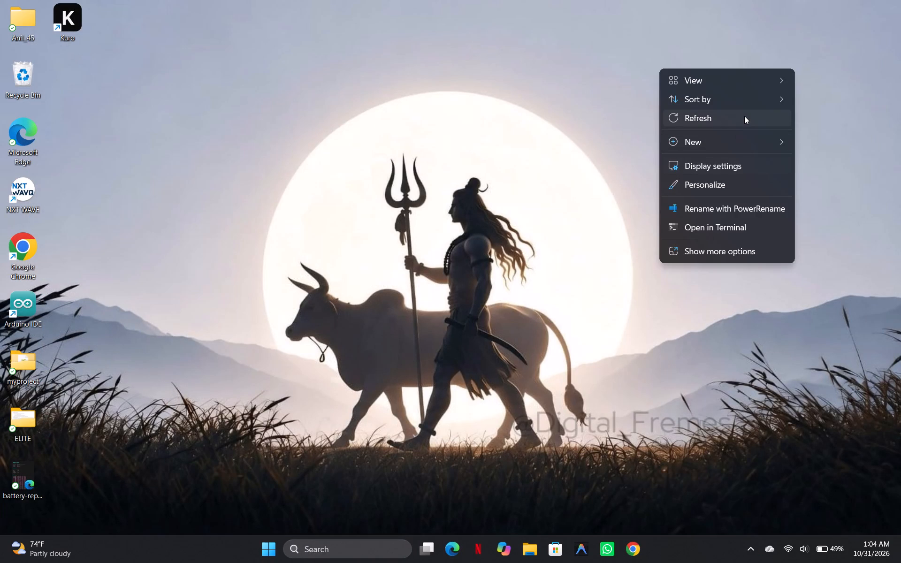
{"action": "left_click", "coordinate": [744, 116]}
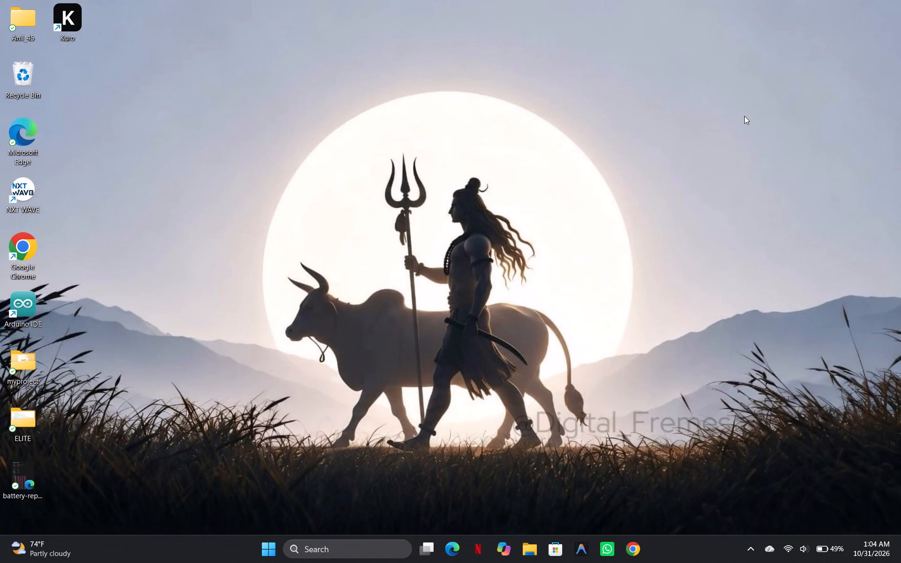
Open the Shut Down Windows dialog from the desktop.
{"action": "key", "text": "alt+F4"}
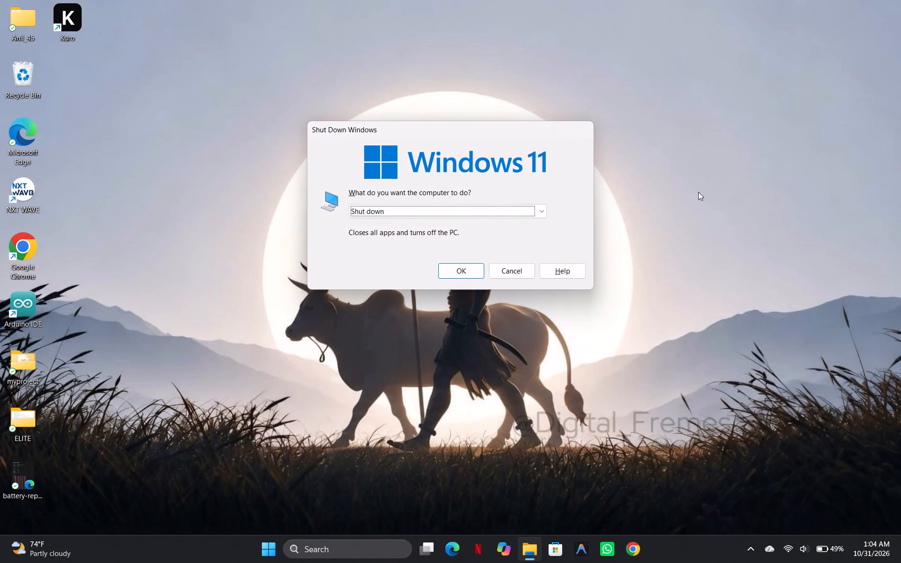